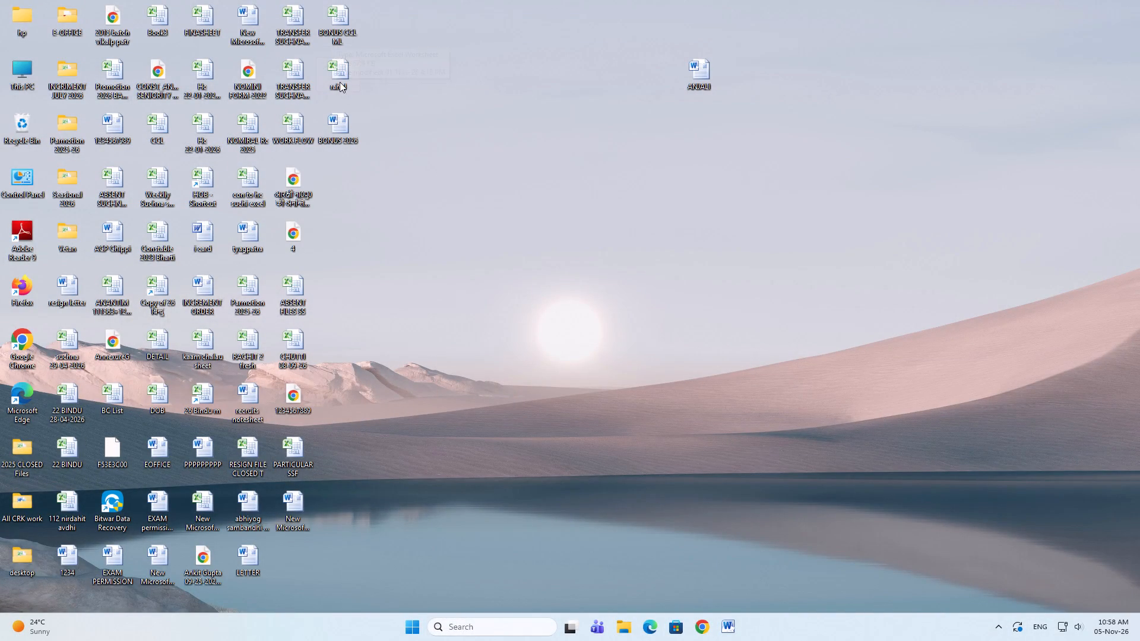
Open the BONUS 2026 document from the desktop and dismiss the Office activation notice.
double_click(340, 132)
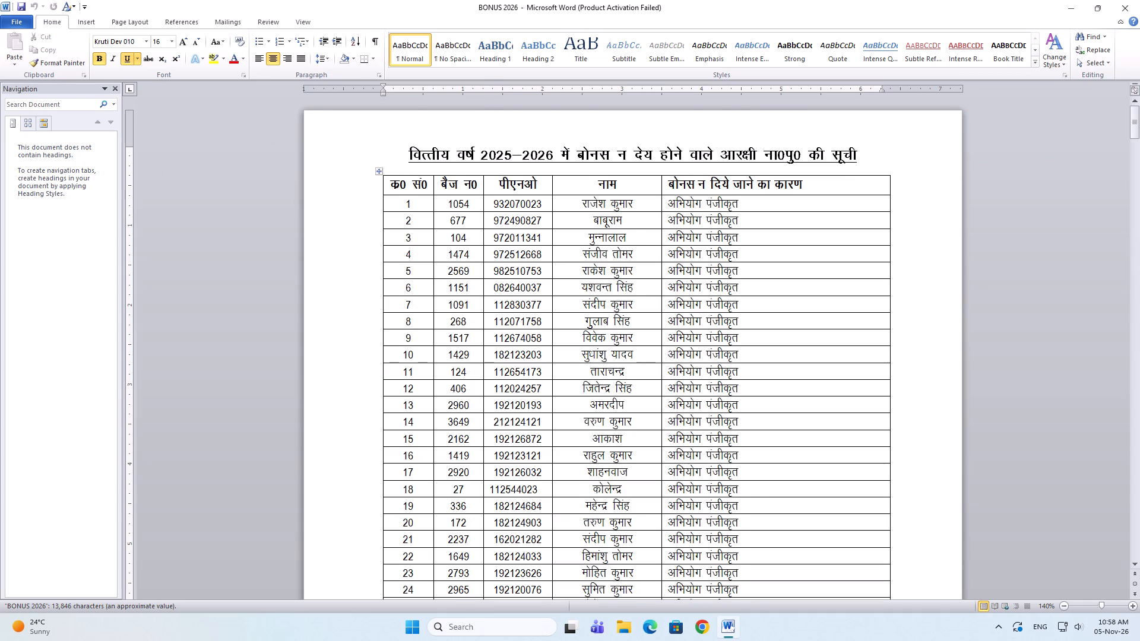
scroll(540, 216, "down", 19)
scroll(559, 207, "down", 4)
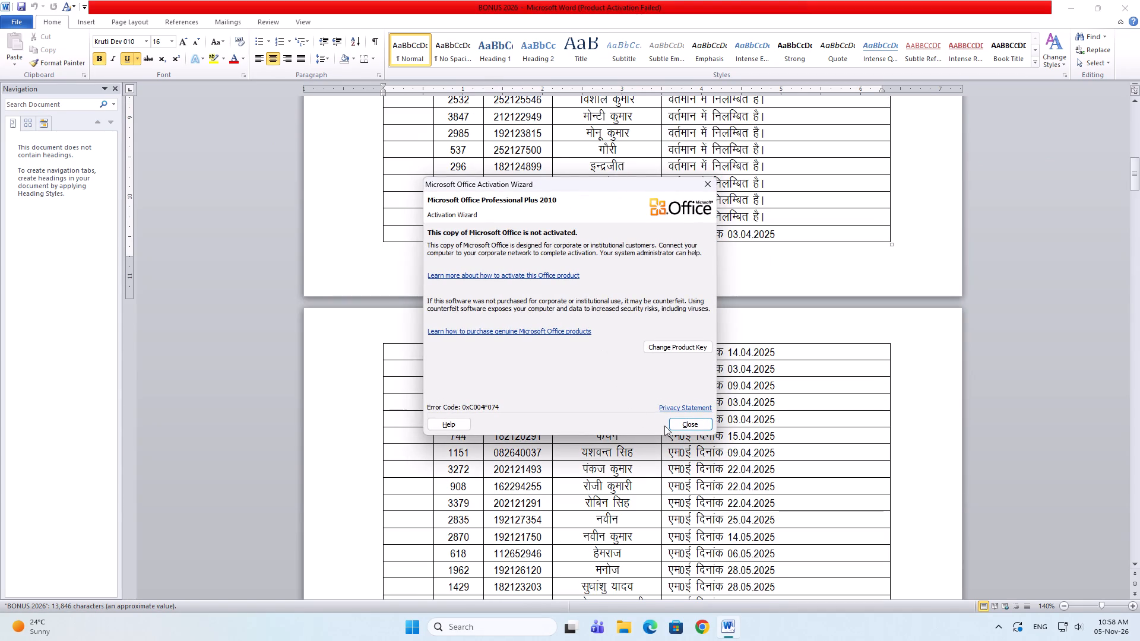
left_click(668, 426)
scroll(654, 383, "down", 7)
left_click(693, 427)
Save the document and examine the no-bonus table through to the leave and missing character-record entries on the last page.
scroll(672, 367, "down", 9)
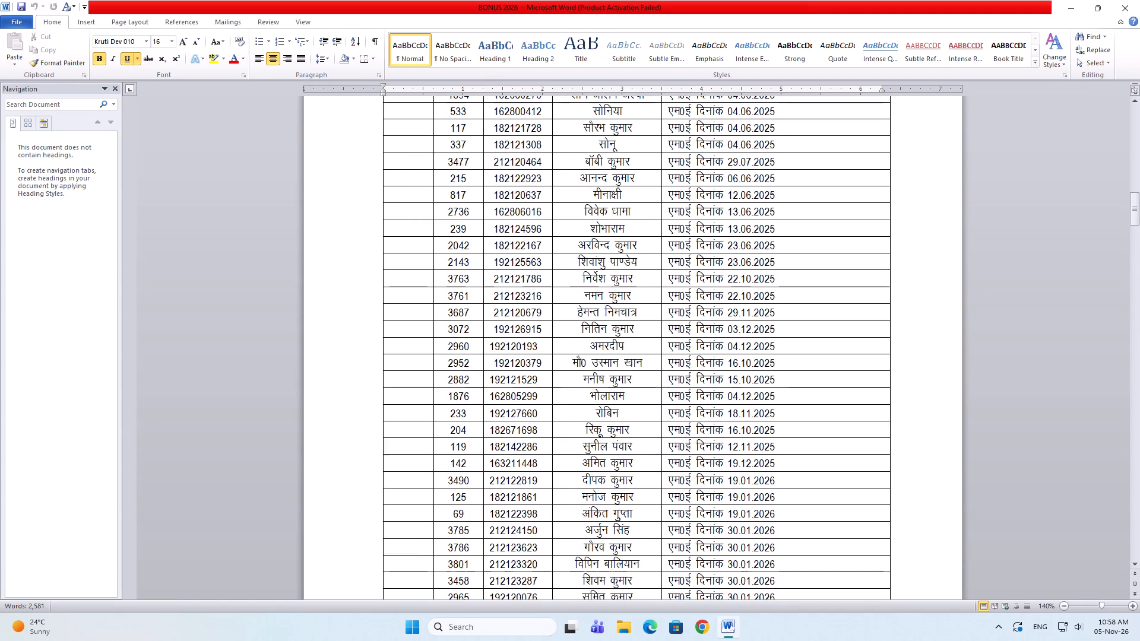
scroll(650, 332, "down", 20)
scroll(650, 294, "down", 3)
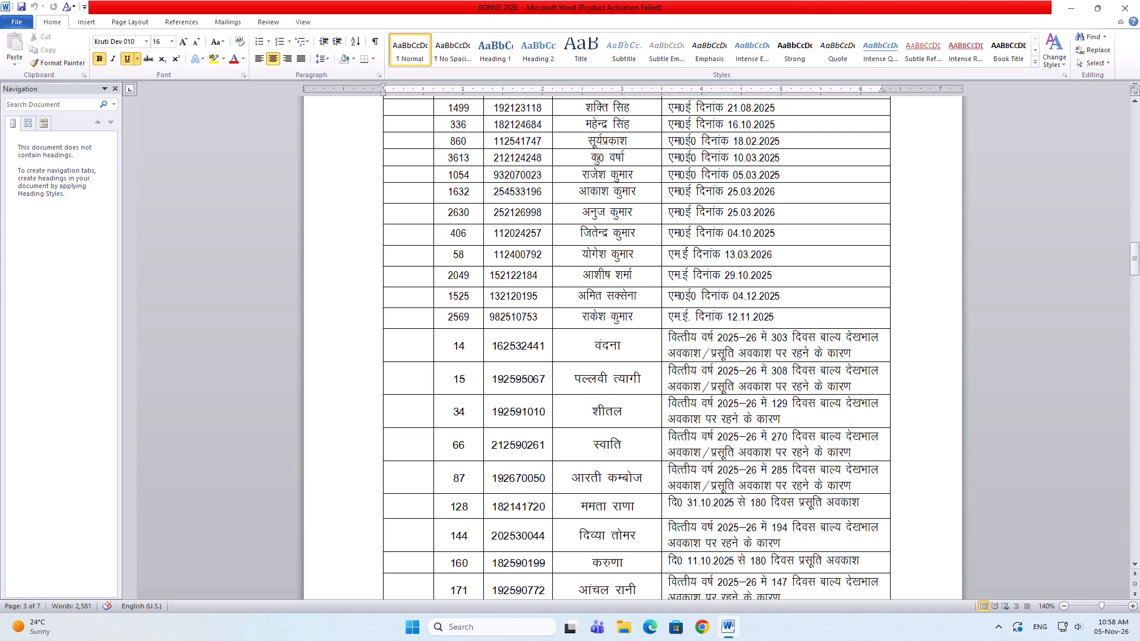
scroll(649, 303, "down", 14)
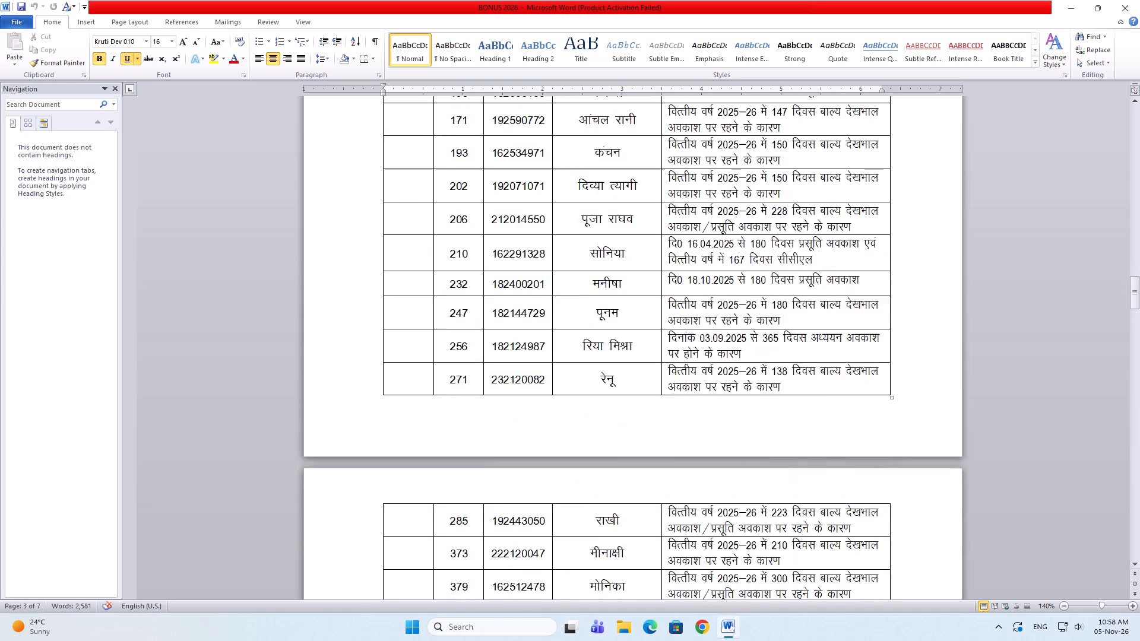
scroll(629, 329, "down", 20)
scroll(629, 329, "down", 7)
key("ctrl+s")
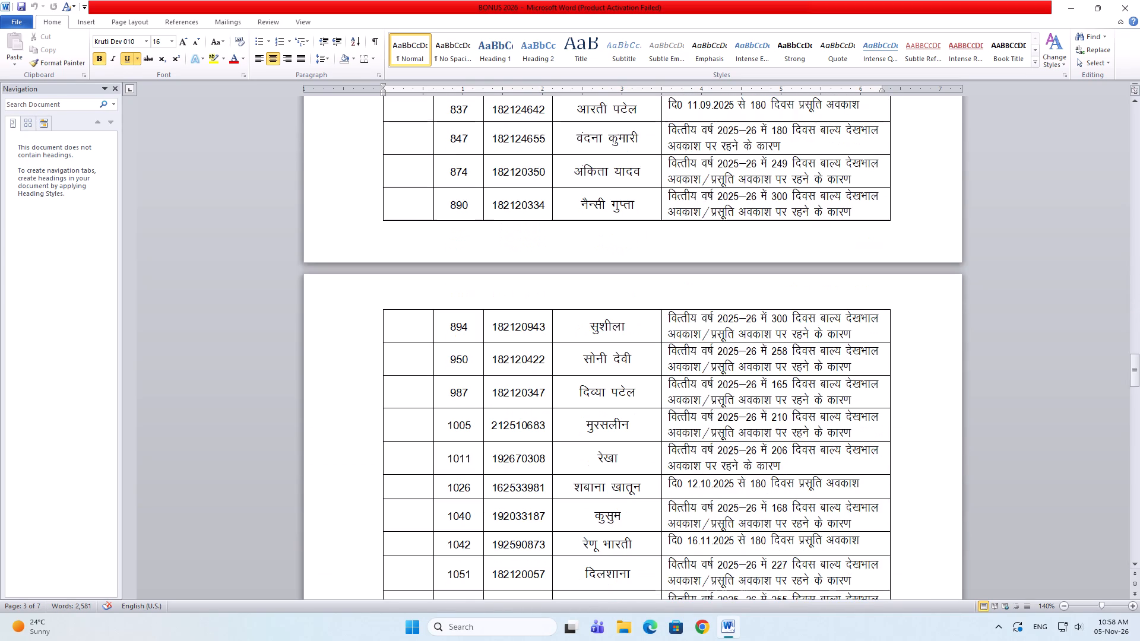
key("ctrl+s")
key("ctrl+s")
scroll(689, 363, "down", 18)
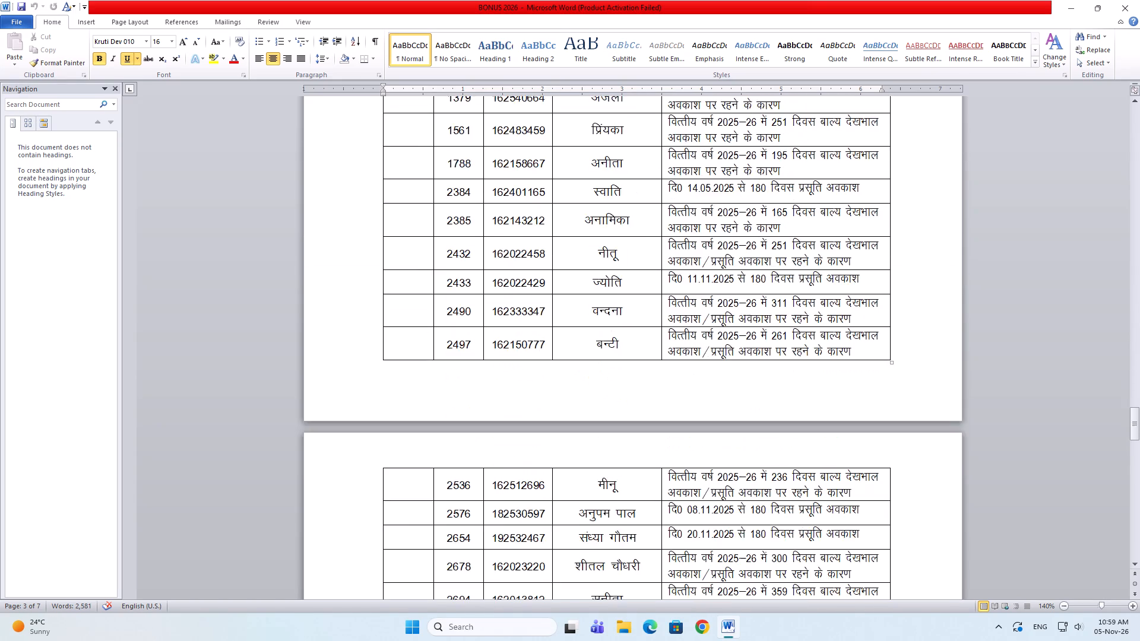
scroll(673, 358, "down", 20)
scroll(673, 358, "down", 19)
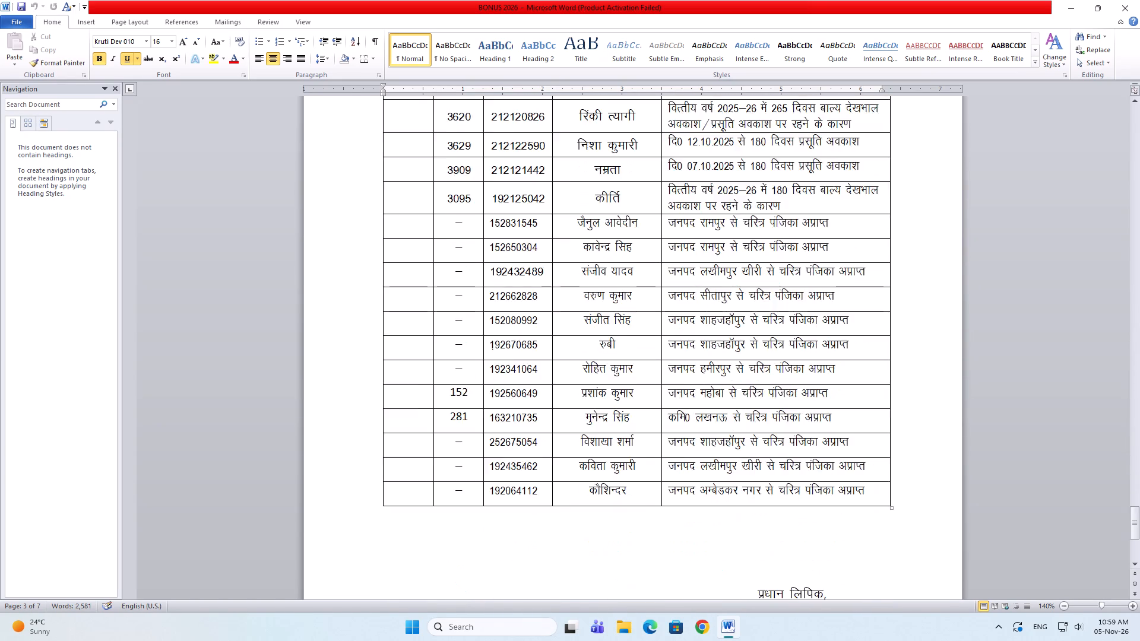
scroll(655, 351, "down", 4)
scroll(655, 351, "up", 5)
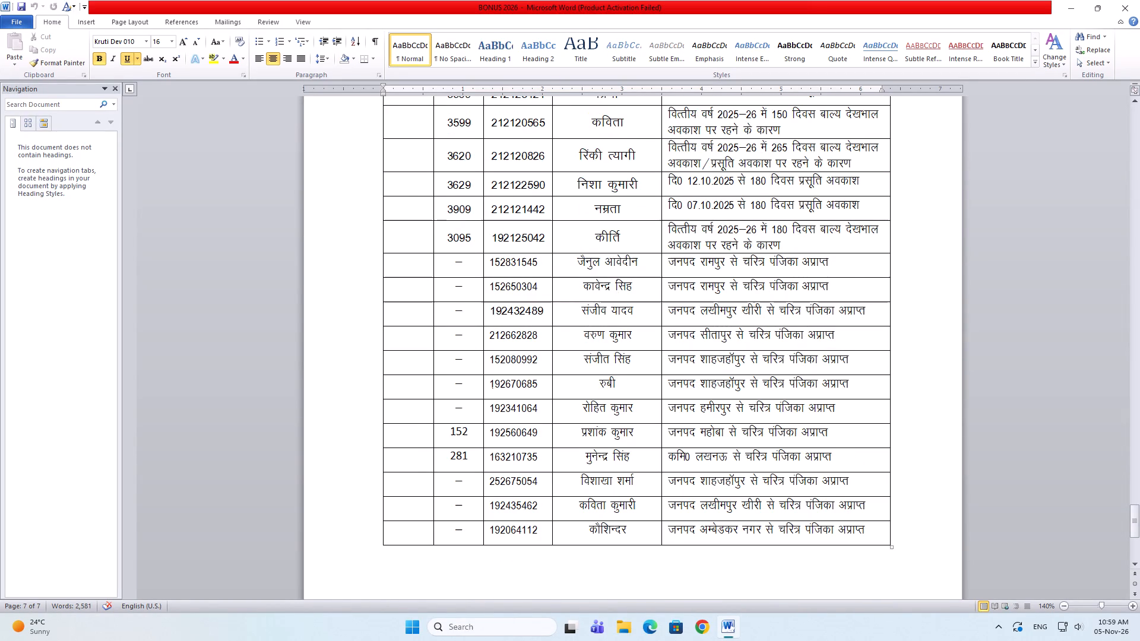
Insert three blank rows above the last leave entry preceding the missing character-record entries, and save the document.
left_click(844, 246)
right_click(840, 246)
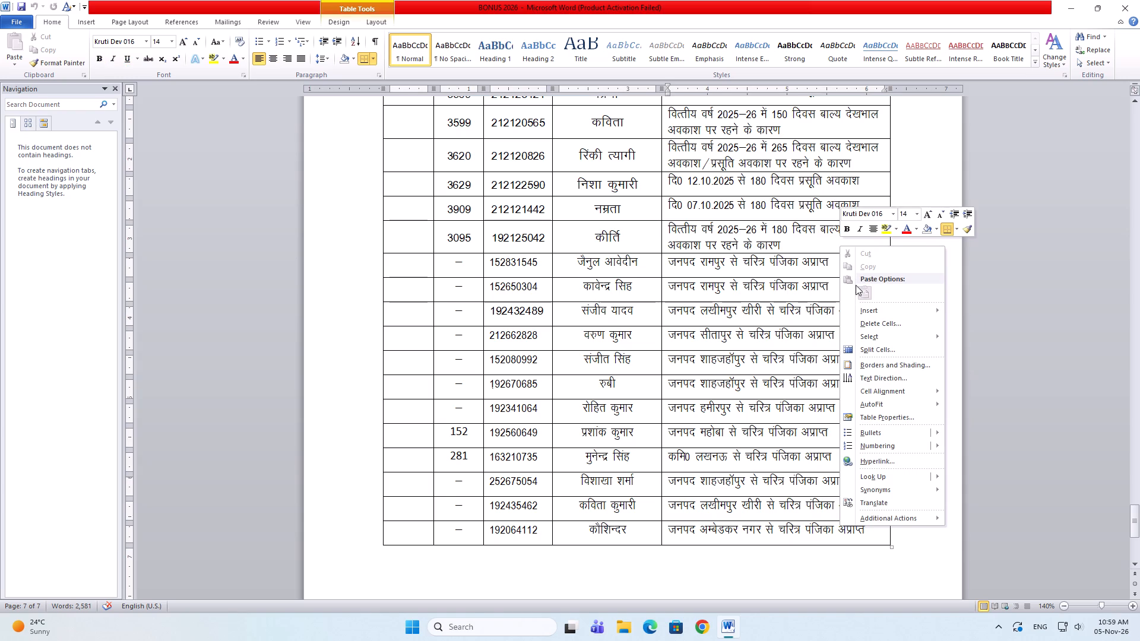
left_click(862, 312)
left_click(985, 342)
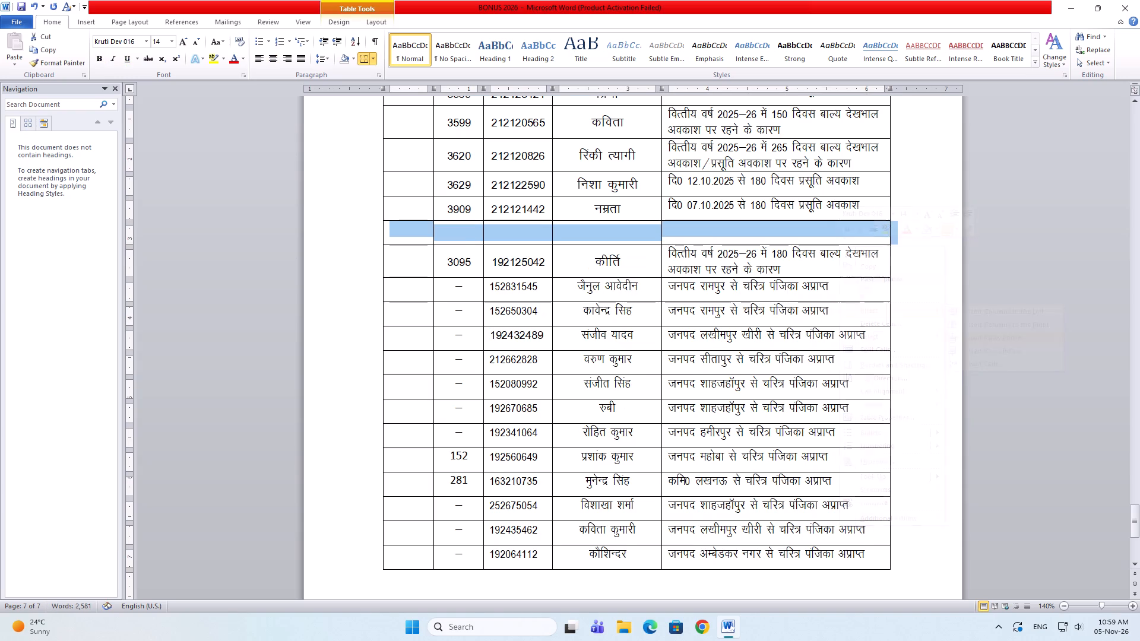
left_click(615, 232)
right_click(617, 230)
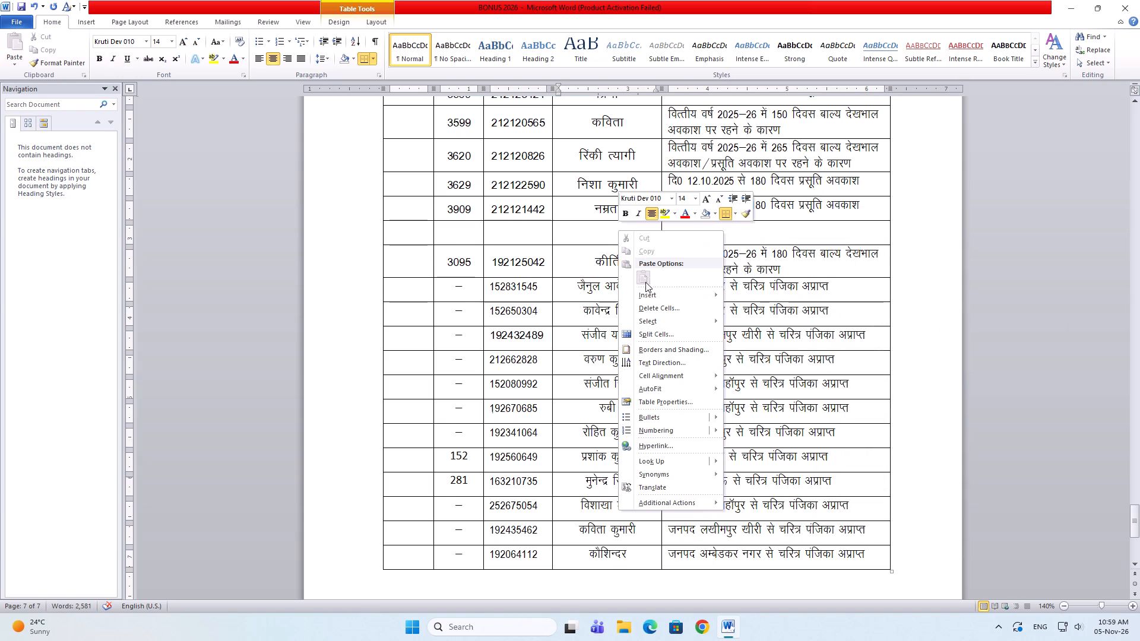
left_click(650, 295)
left_click(776, 322)
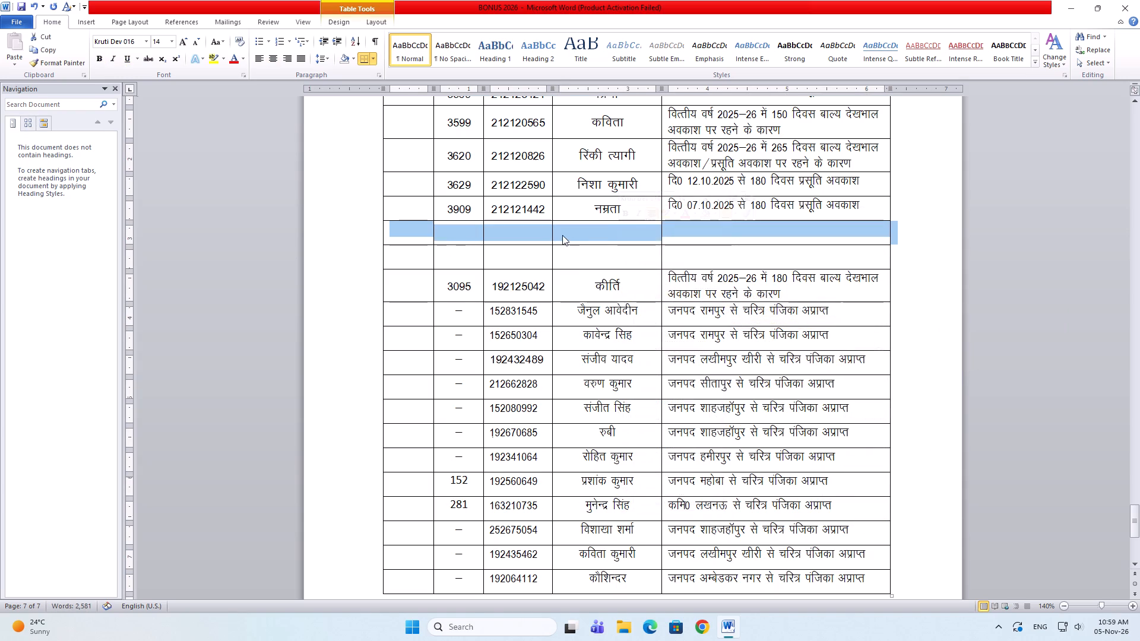
left_click(562, 235)
right_click(566, 233)
left_click(600, 298)
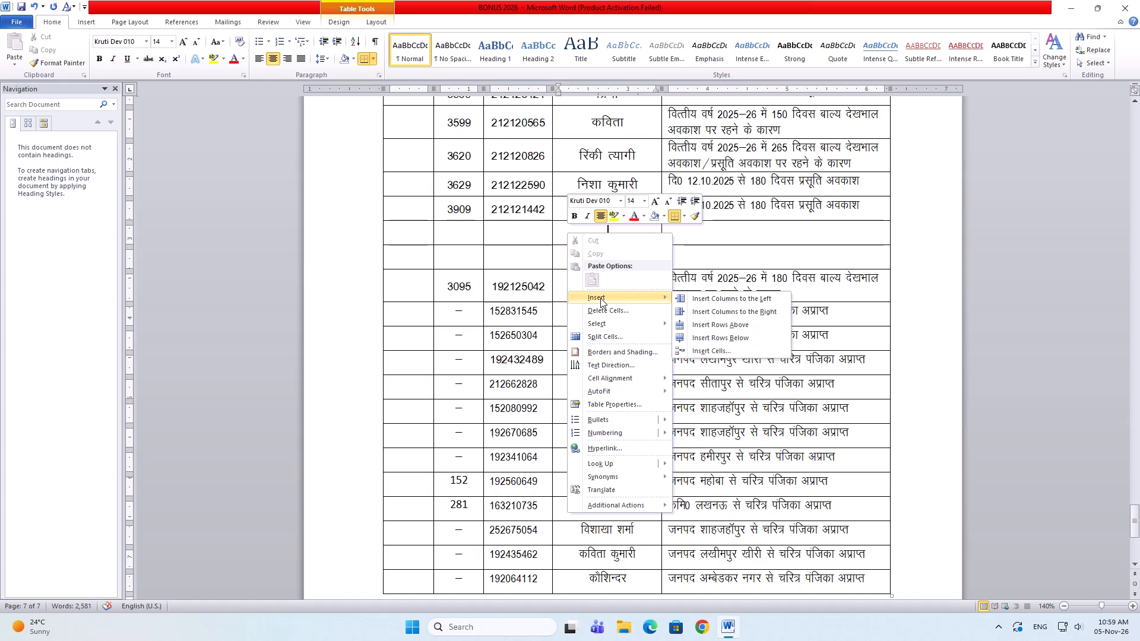
left_click(712, 331)
left_click(606, 281)
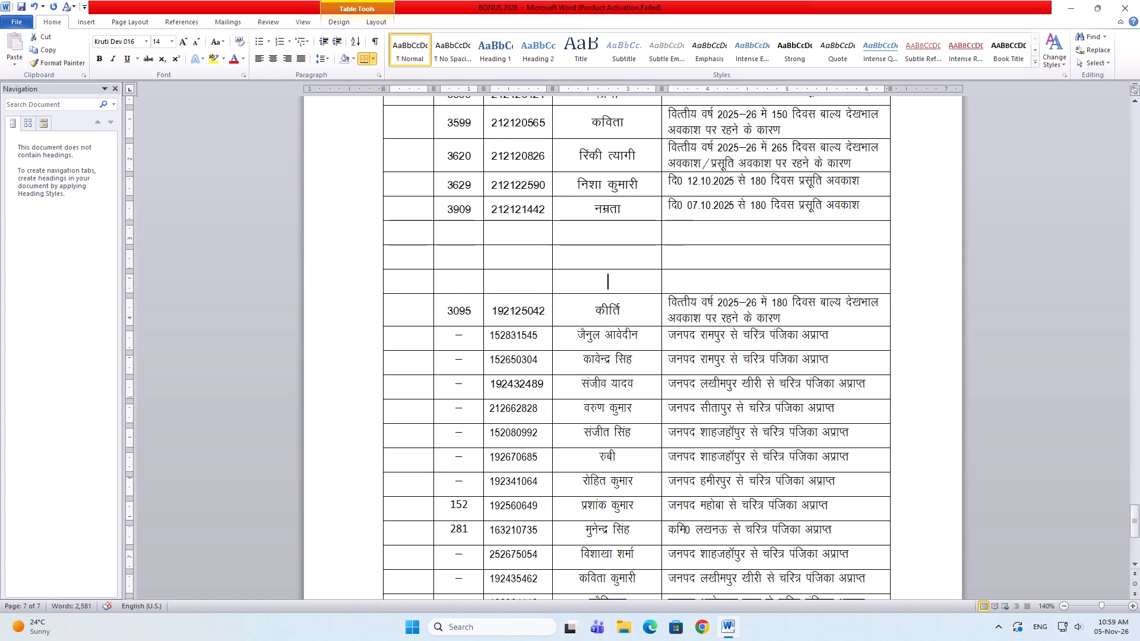
key("ctrl+s")
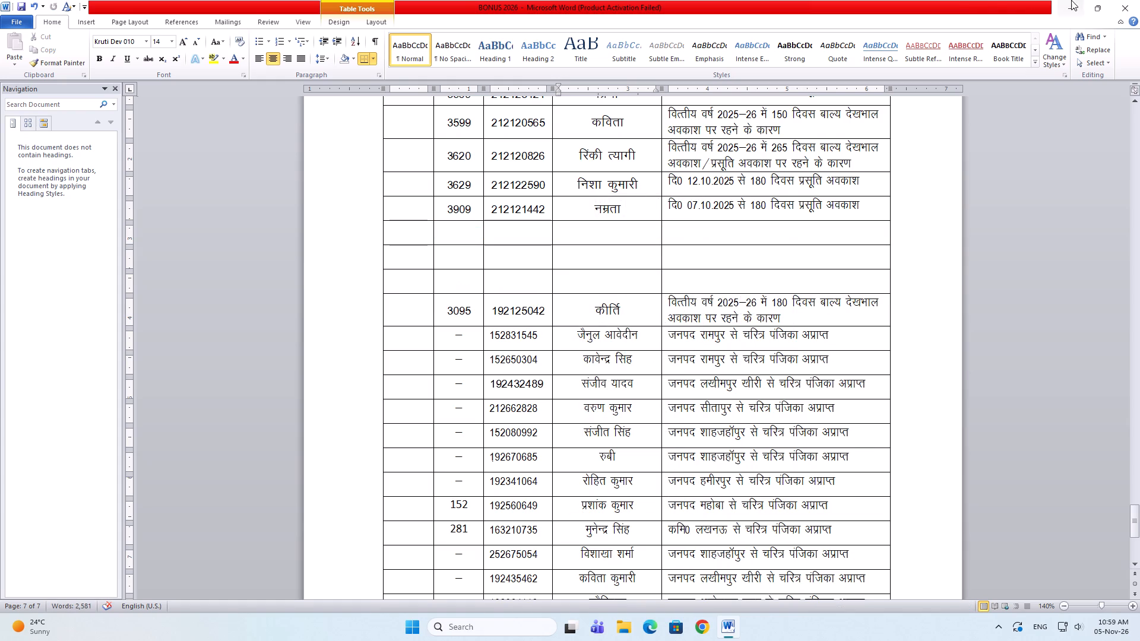
Minimize BONUS 2026, open the PPPPPPPPP document from the desktop and examine its table down to the last rows.
left_click(1071, 0)
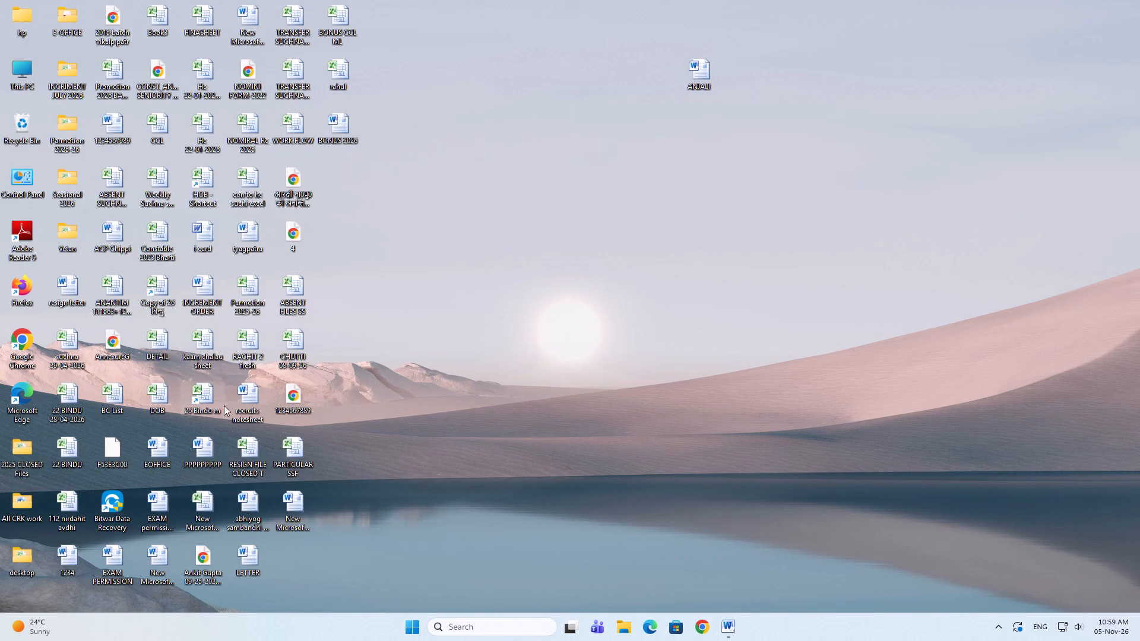
double_click(201, 450)
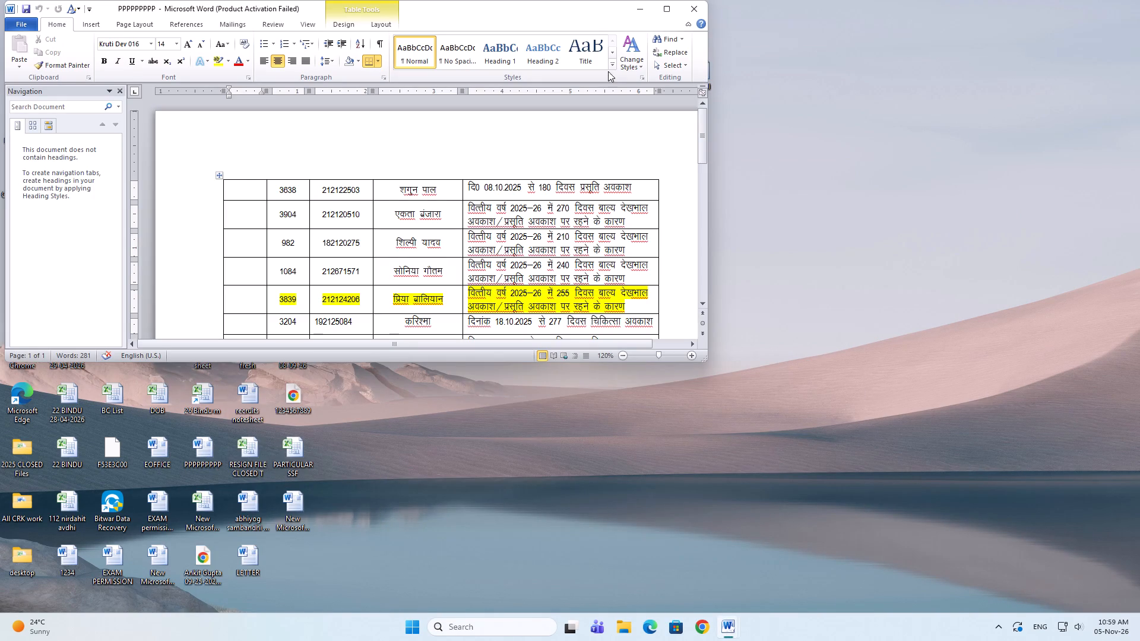
scroll(529, 180, "down", 1)
scroll(476, 205, "down", 1)
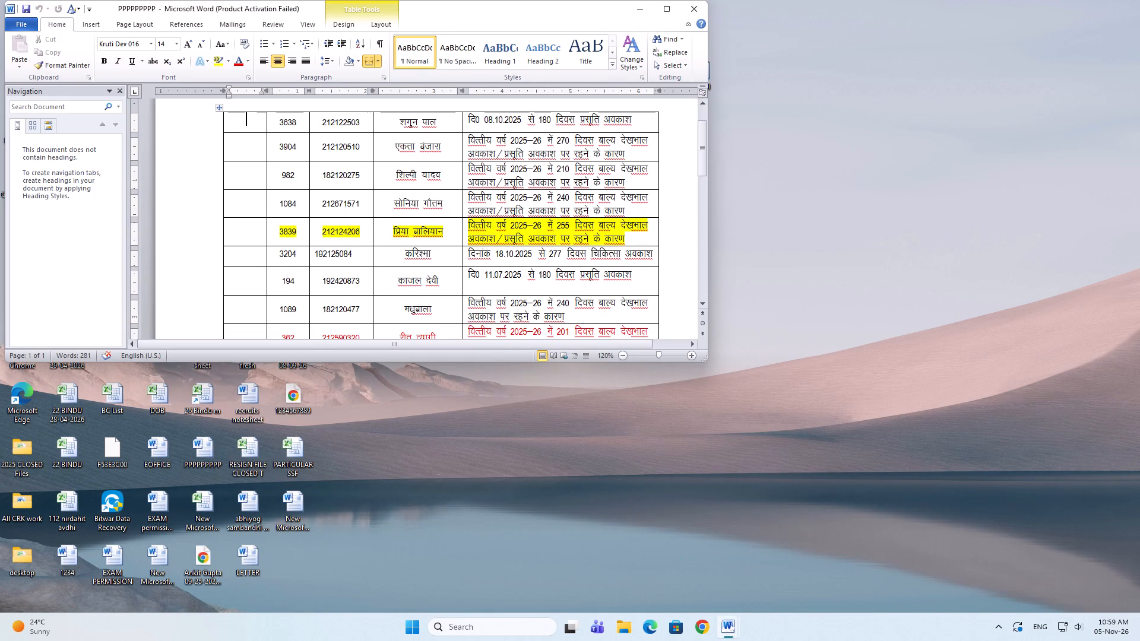
scroll(470, 208, "down", 3)
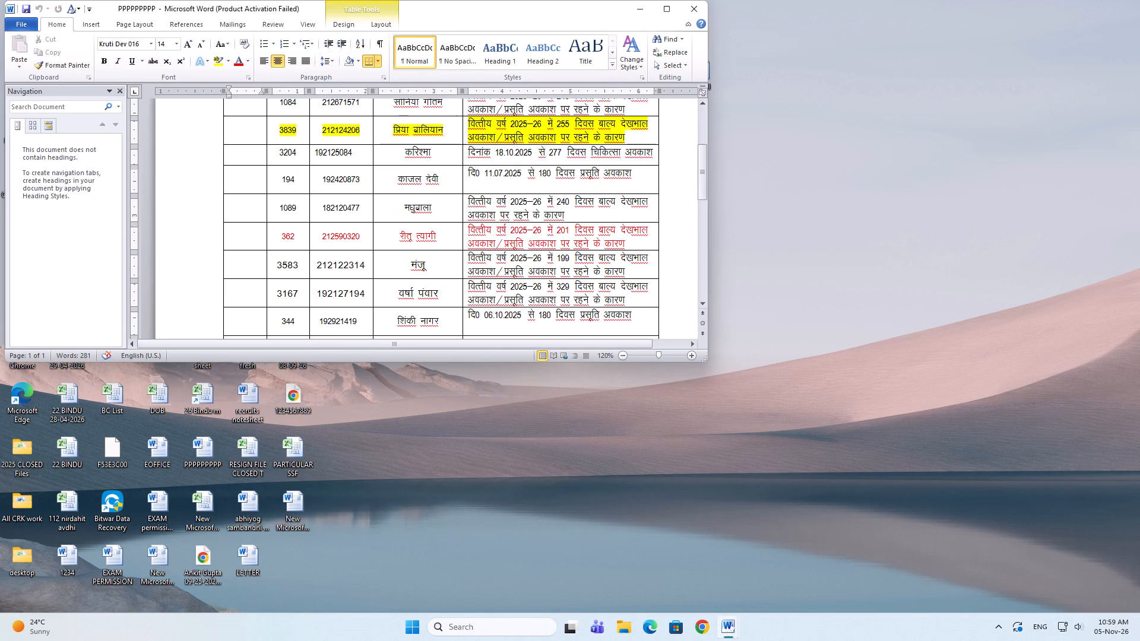
scroll(470, 208, "down", 2)
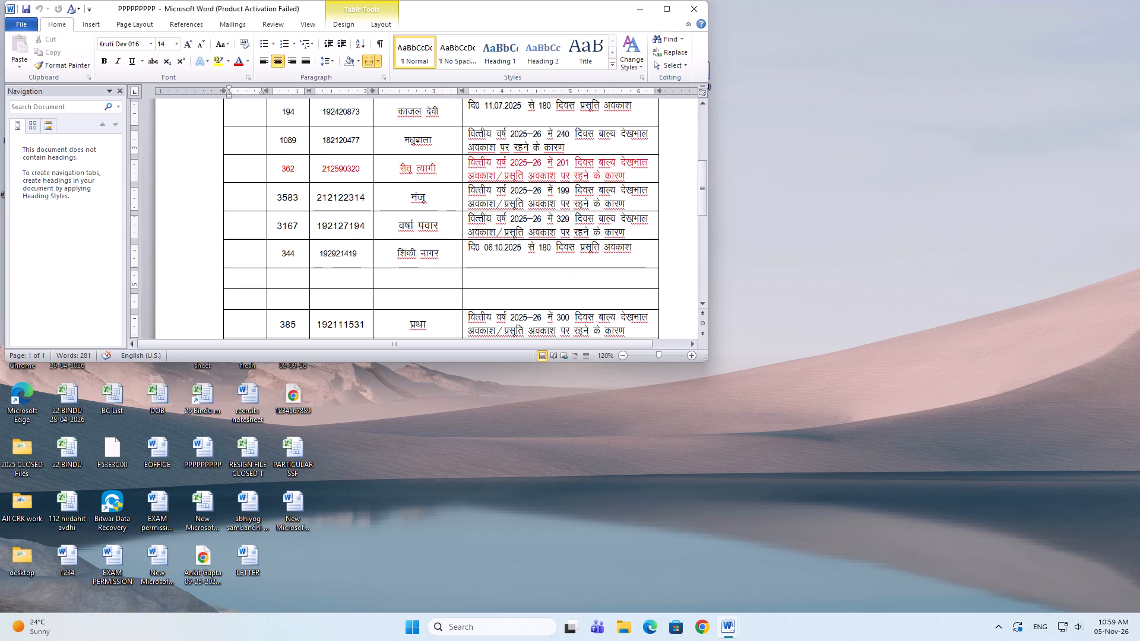
scroll(470, 208, "down", 5)
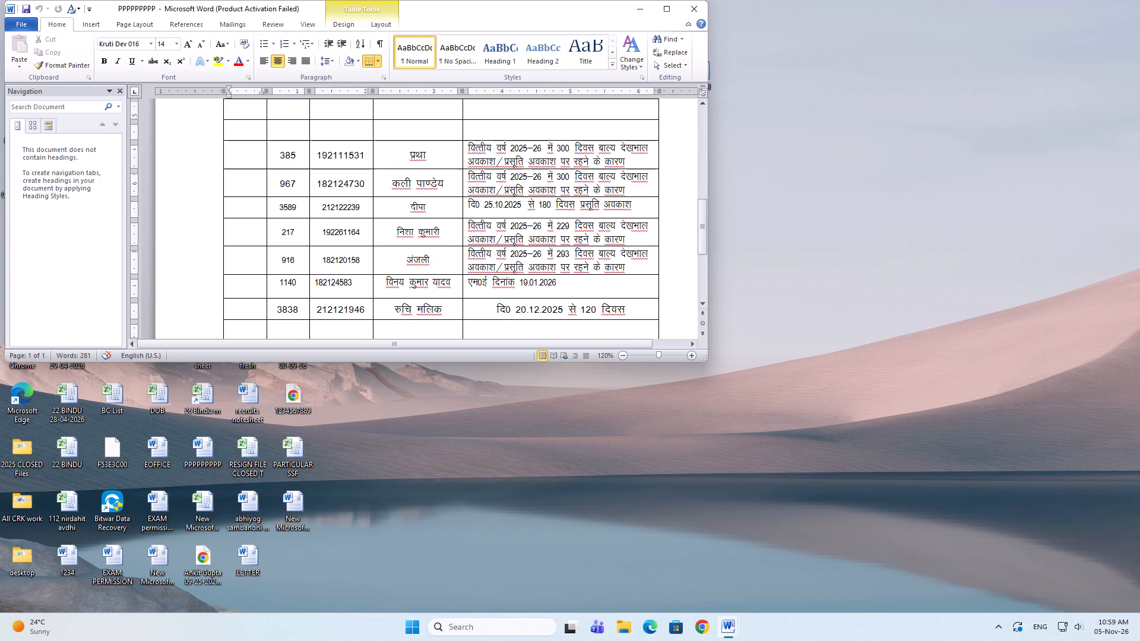
scroll(470, 208, "down", 1)
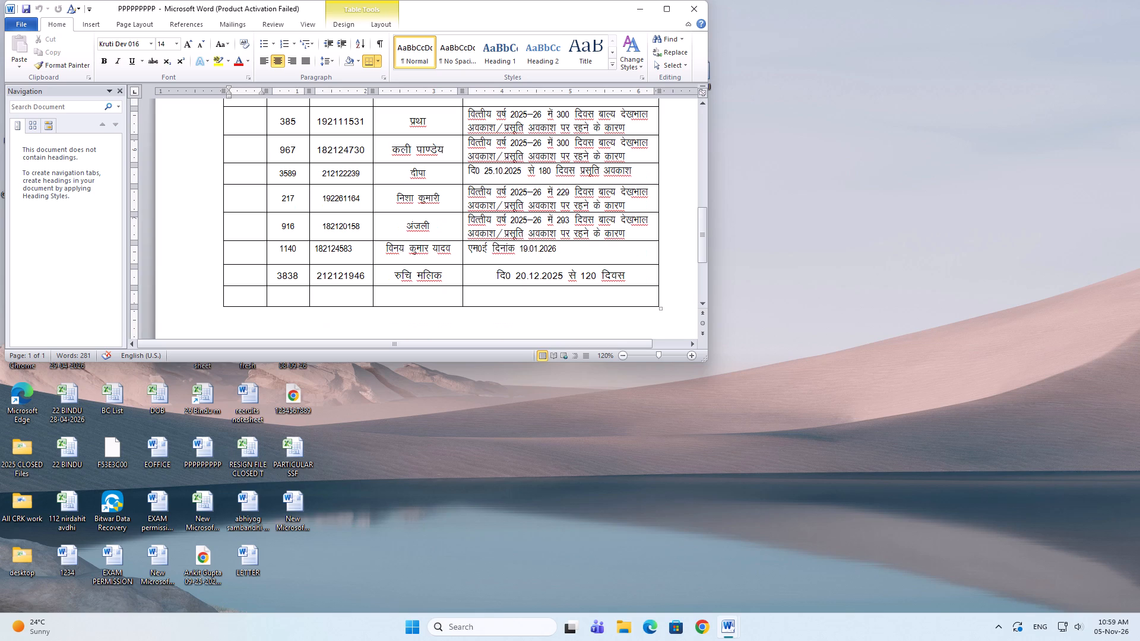
Clear the contents of the entry dated 20.12.2025 for 120 days near the end of the table.
left_click_drag(278, 276, 513, 274)
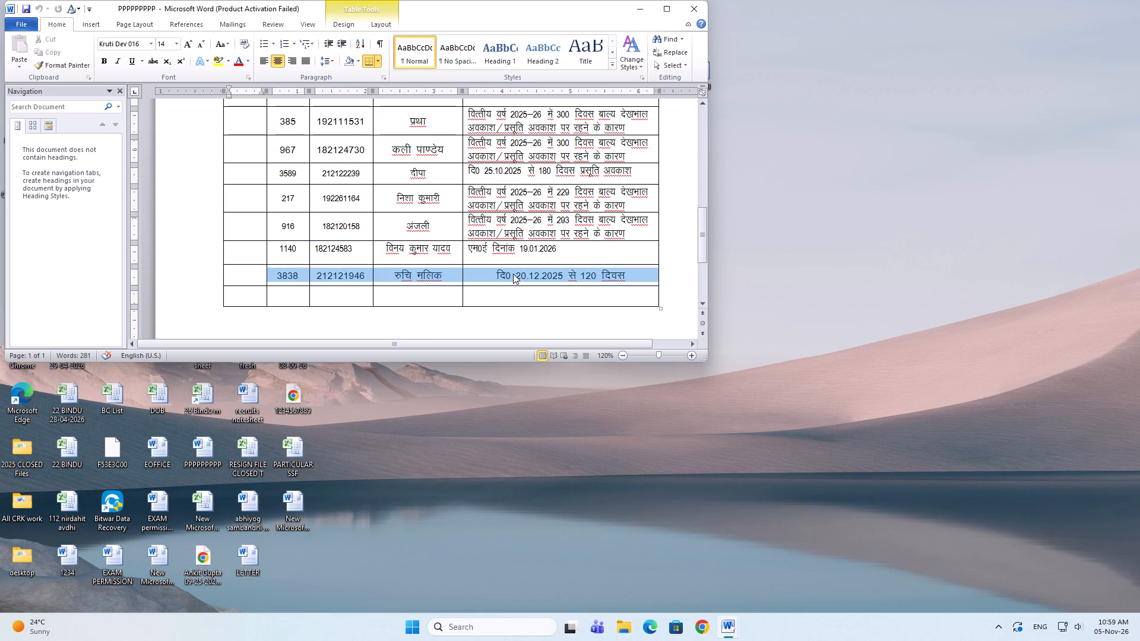
key("Delete")
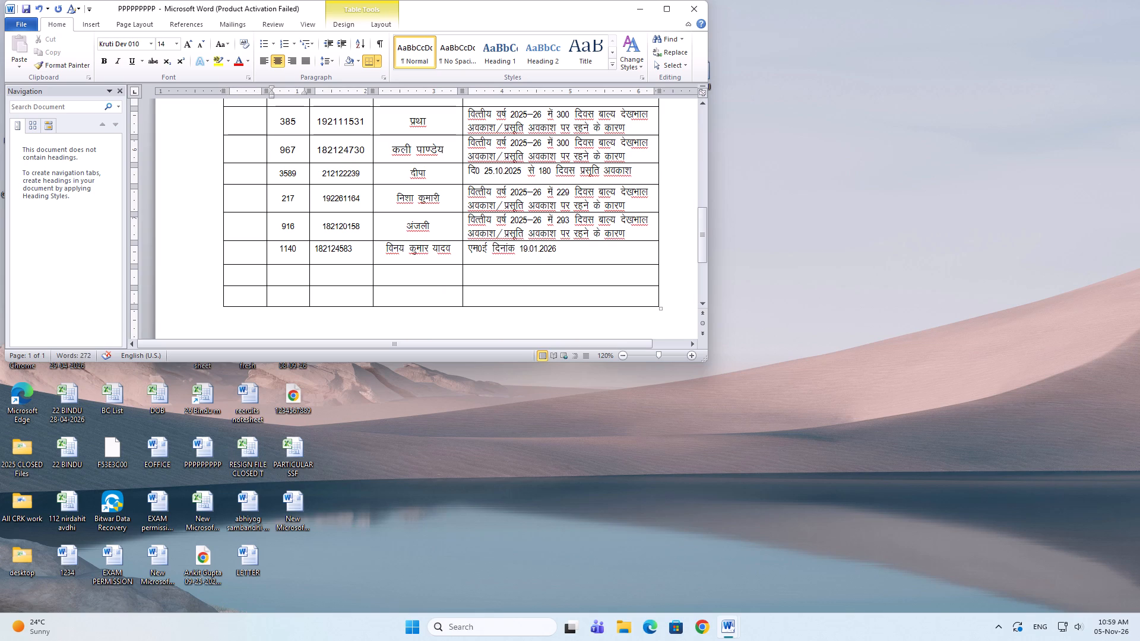
Cut the entry with 293 days of leave and paste it into the first blank row of the BONUS 2026 table.
left_click_drag(293, 223, 495, 235)
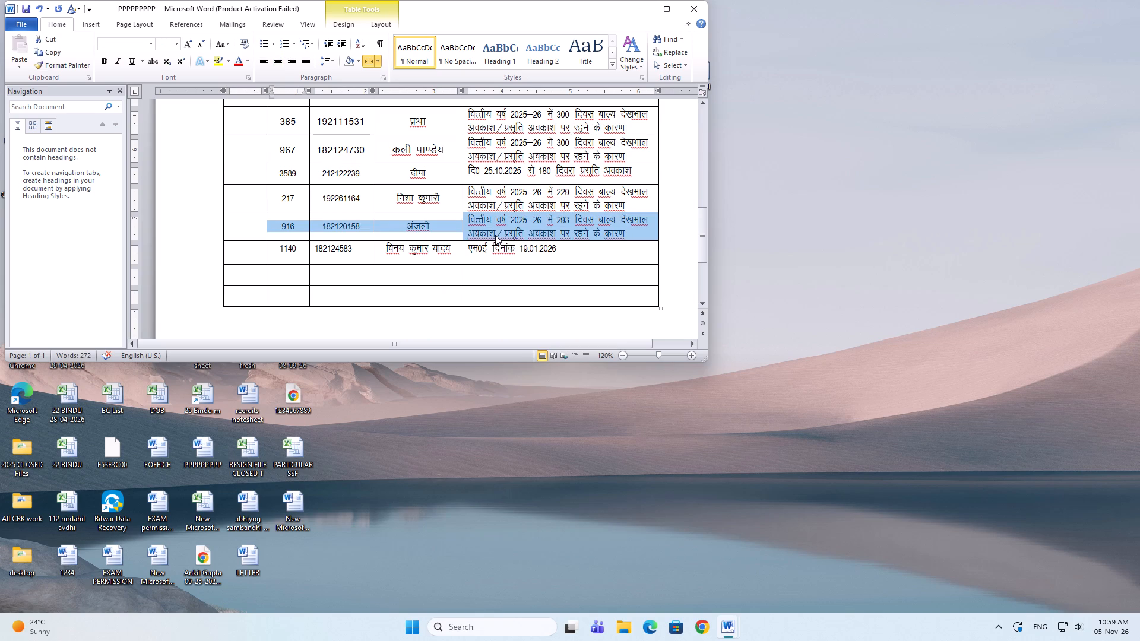
key("ctrl+x")
key("alt+Tab")
key("alt+Tab")
key("alt+Tab")
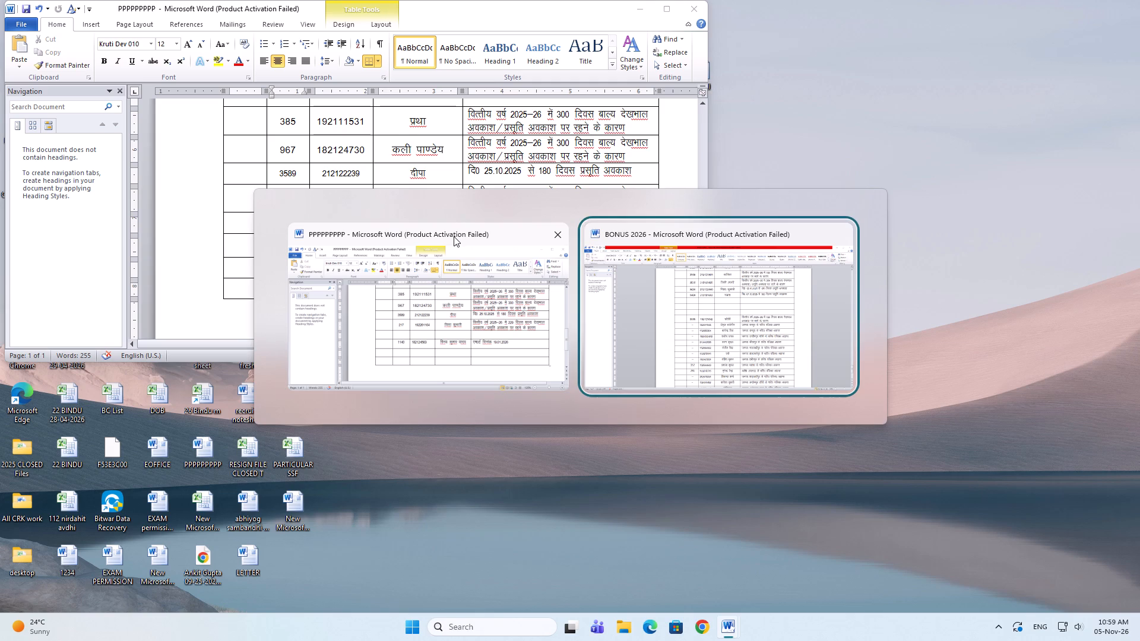
key("alt+Tab")
key("alt+Tab")
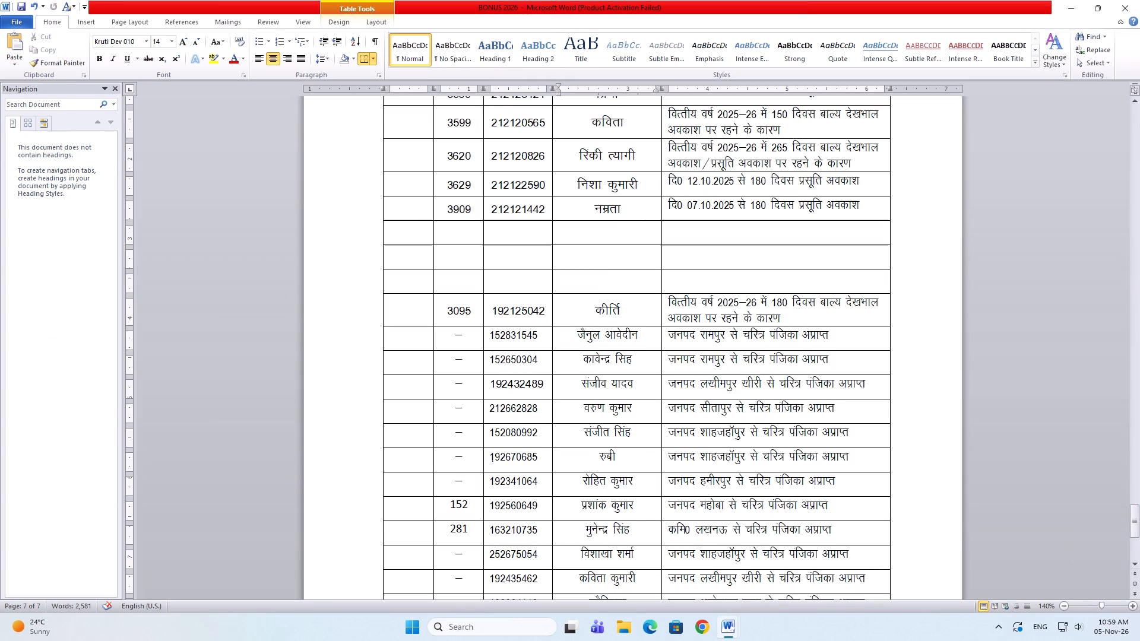
left_click(475, 227)
key("ctrl+v")
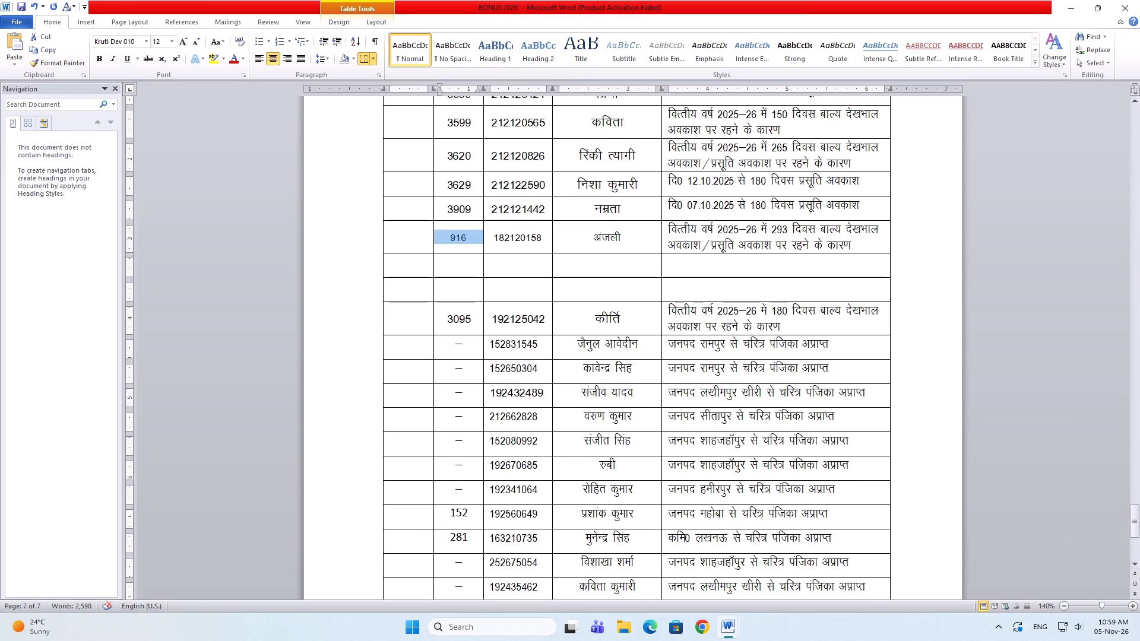
Enlarge the pasted entry's badge number, PNO and name by one font size and save the document.
left_click(189, 42)
left_click_drag(499, 232, 576, 237)
left_click(183, 45)
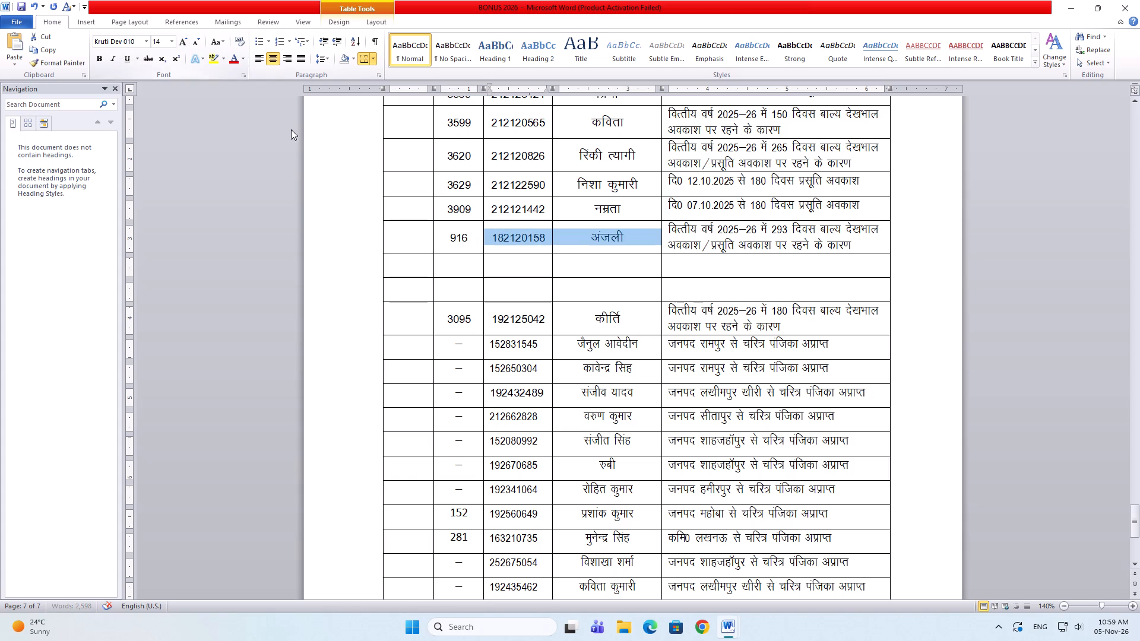
left_click(383, 234)
left_click(440, 266)
key("ctrl+s")
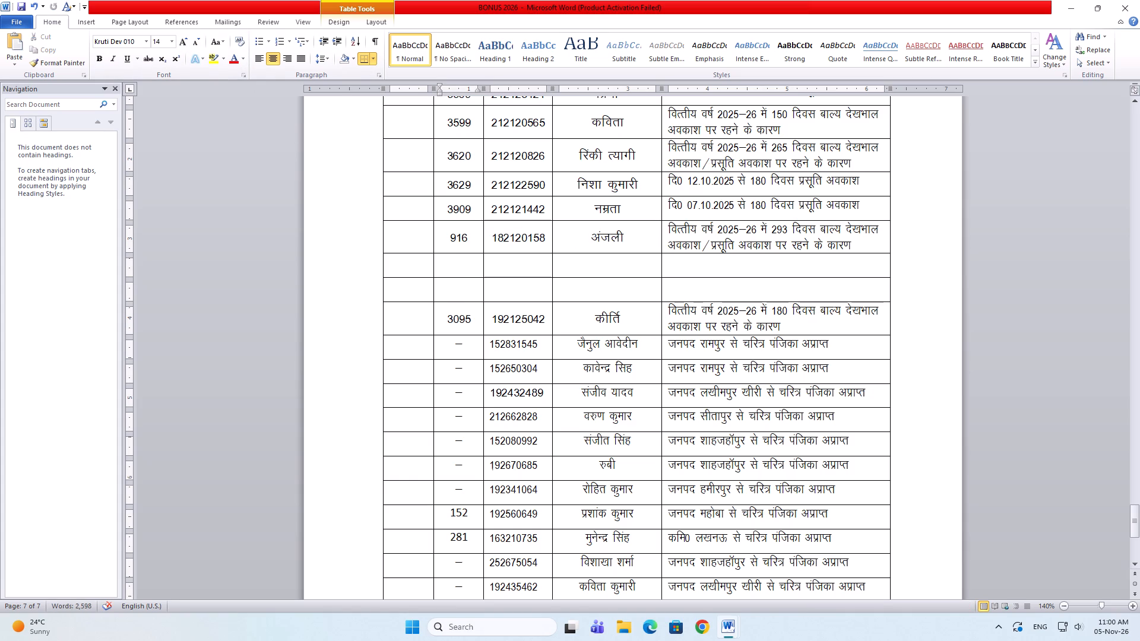
Cut the 293-day leave entry and insert a blank row below the 300-day entry at the top of page 5.
left_click_drag(456, 242, 663, 245)
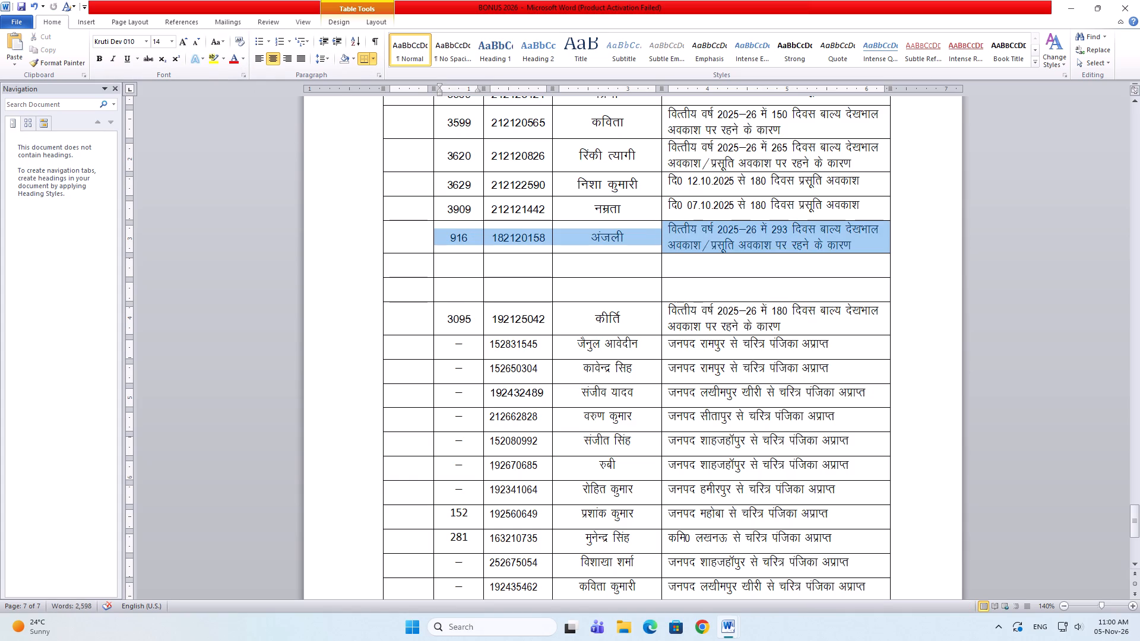
left_click_drag(663, 245, 667, 246)
key("ctrl+x")
scroll(667, 246, "up", 13)
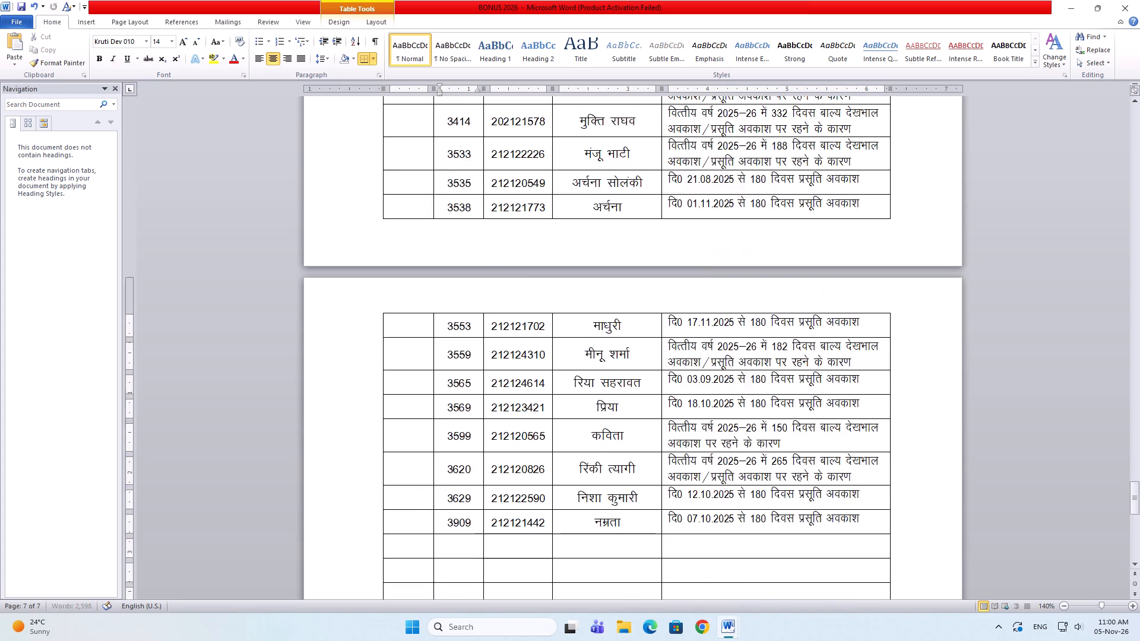
scroll(665, 243, "up", 20)
scroll(665, 243, "up", 12)
scroll(667, 244, "down", 1)
scroll(667, 244, "up", 16)
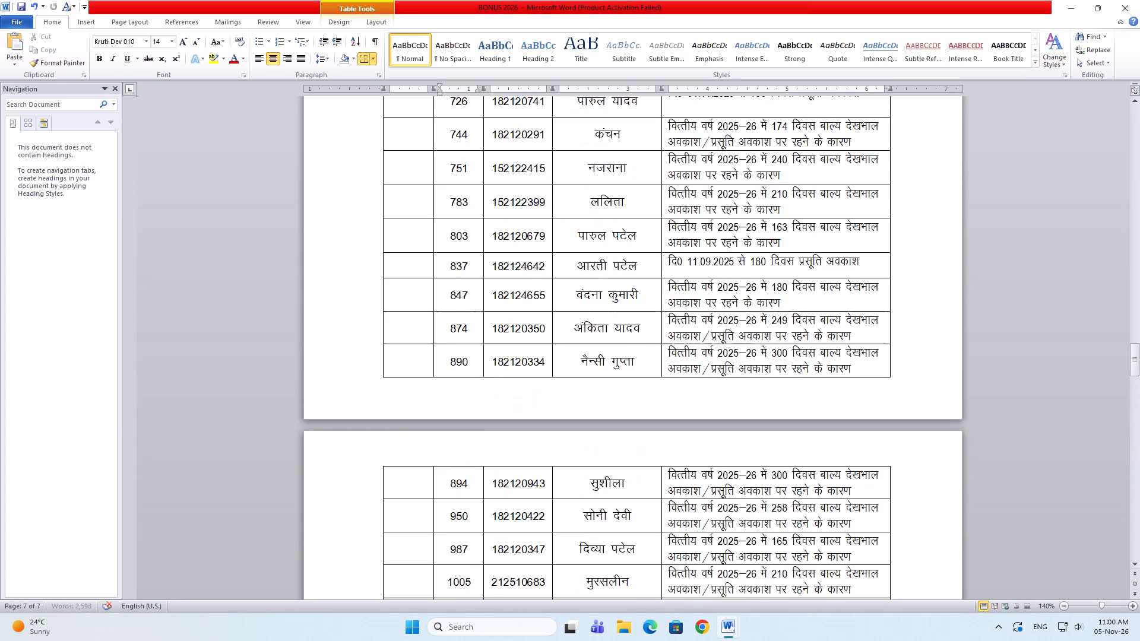
scroll(660, 241, "down", 1)
scroll(660, 241, "up", 2)
scroll(660, 241, "down", 8)
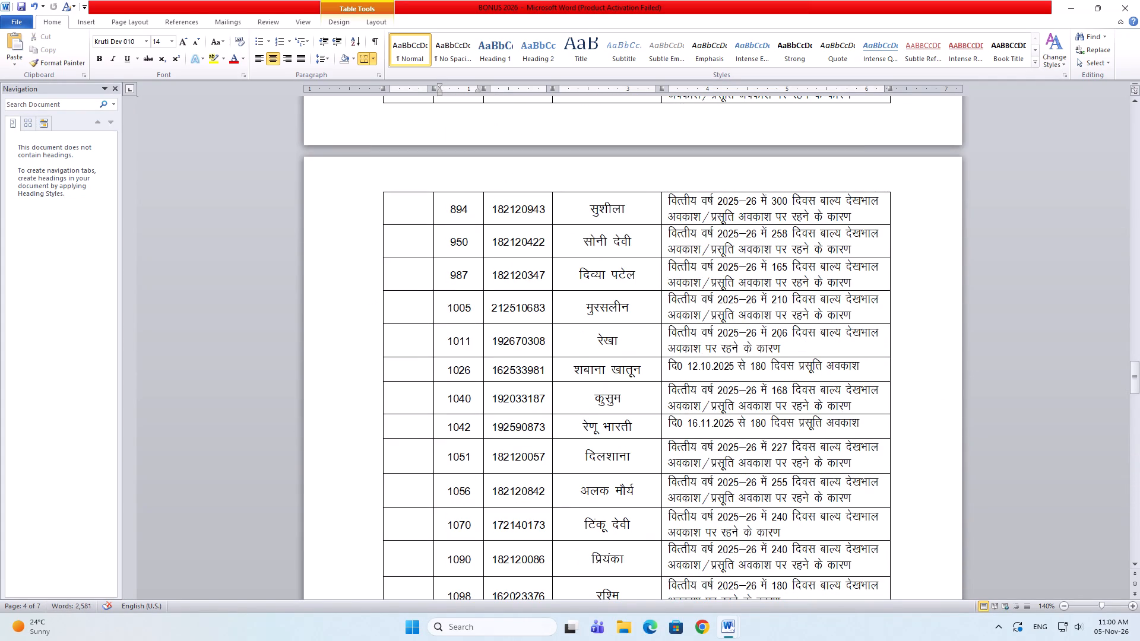
left_click(860, 219)
right_click(860, 219)
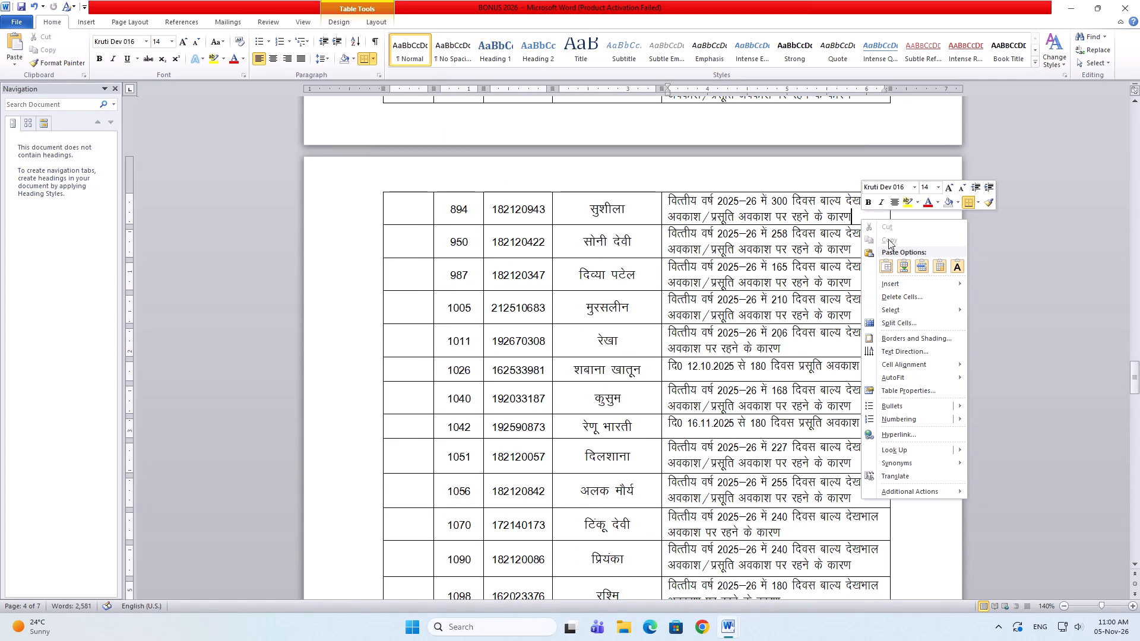
left_click(886, 281)
left_click(1063, 325)
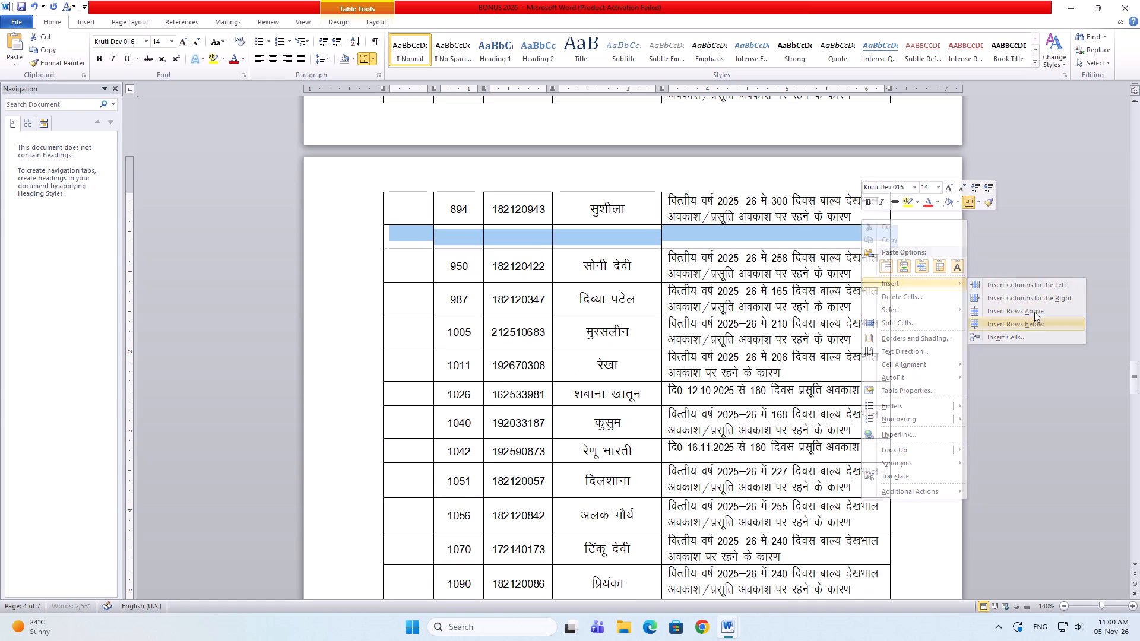
Paste the cut 293-day entry into the new blank row, starting at its badge-number cell, and save the document.
left_click(468, 235)
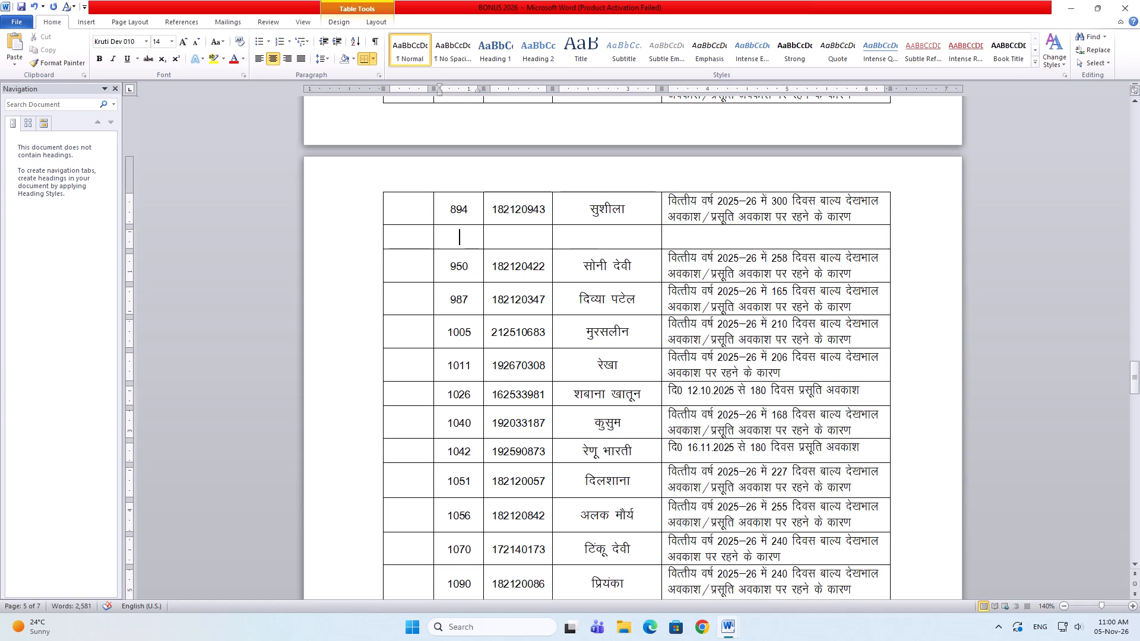
key("ctrl+v")
key("ctrl+s")
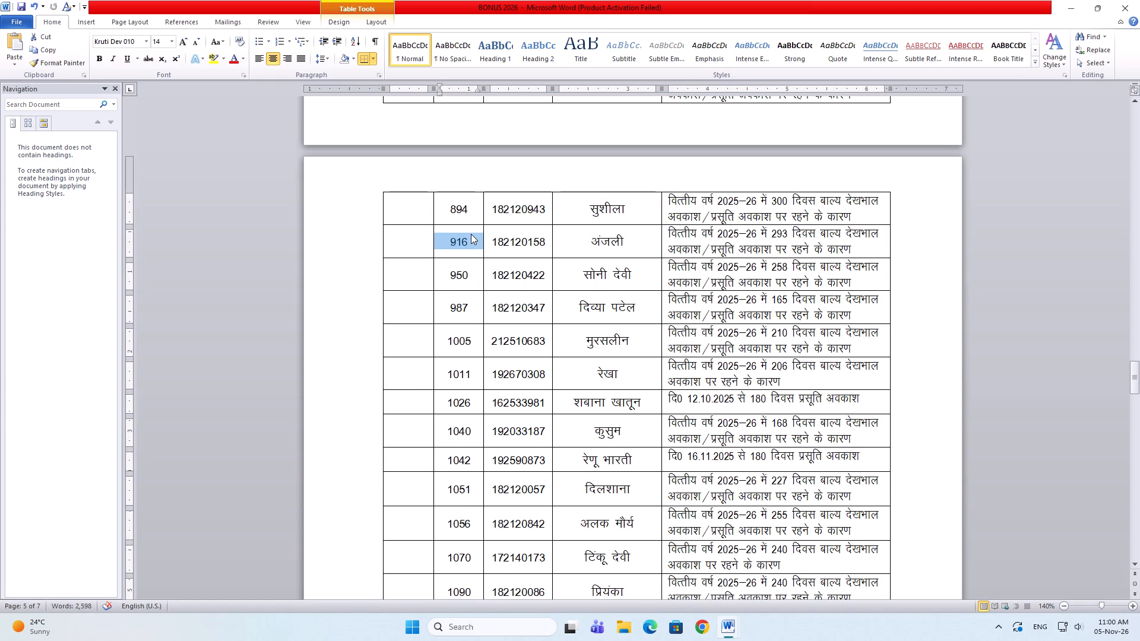
scroll(544, 250, "down", 7)
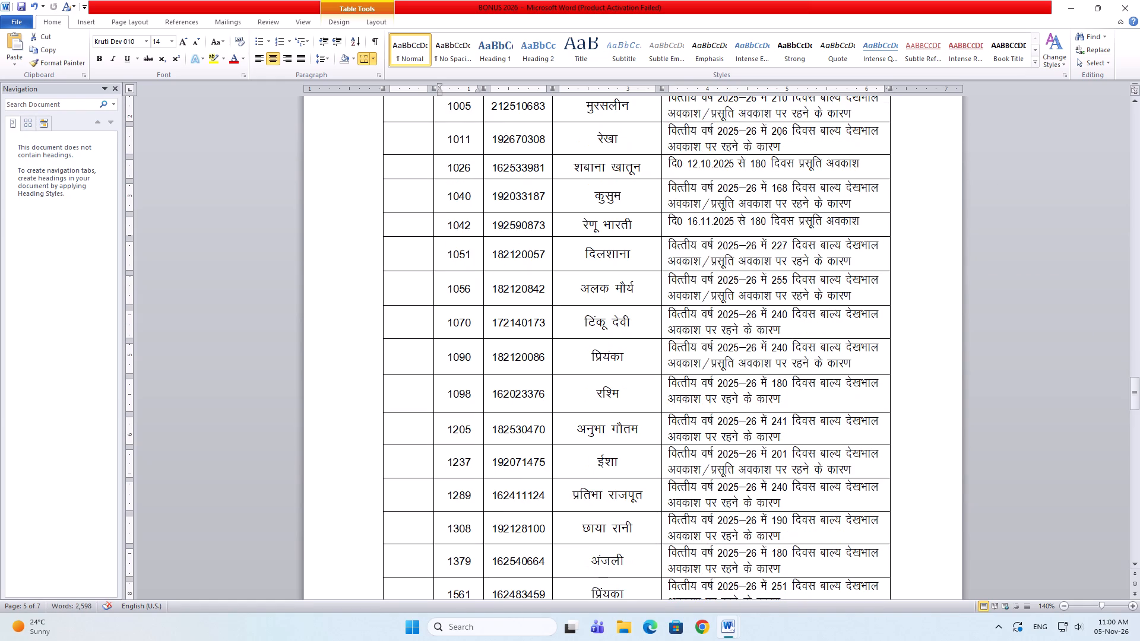
scroll(550, 257, "up", 4)
left_click(553, 256)
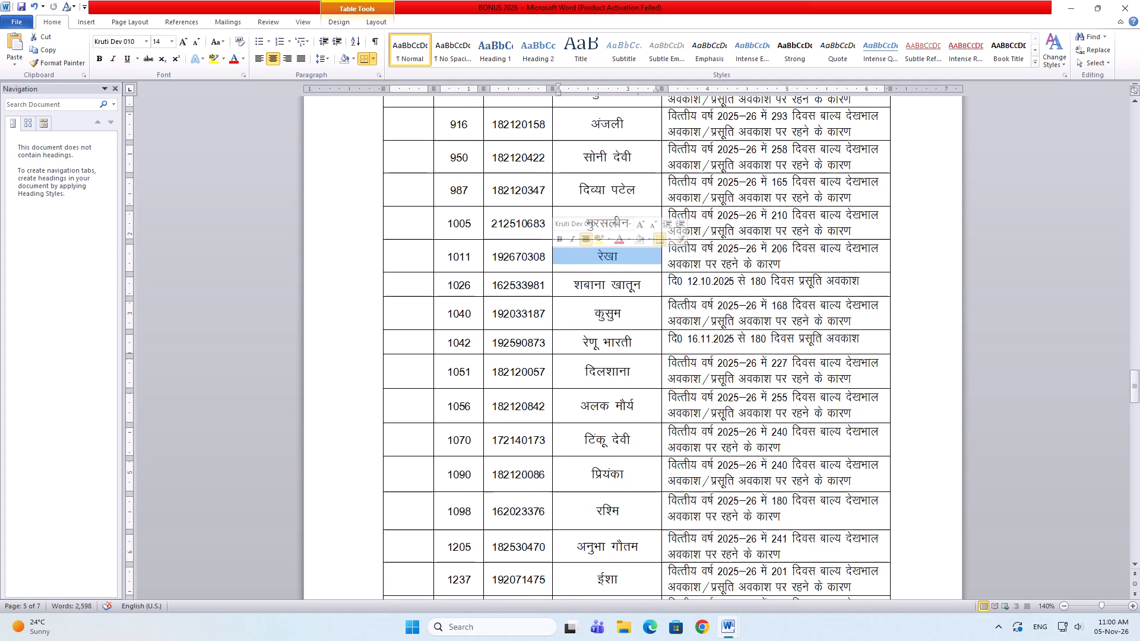
left_click(524, 236)
key("ctrl+s")
Examine the BONUS 2026 table from its last rows back up to the suspension entries on page 1.
scroll(597, 282, "down", 15)
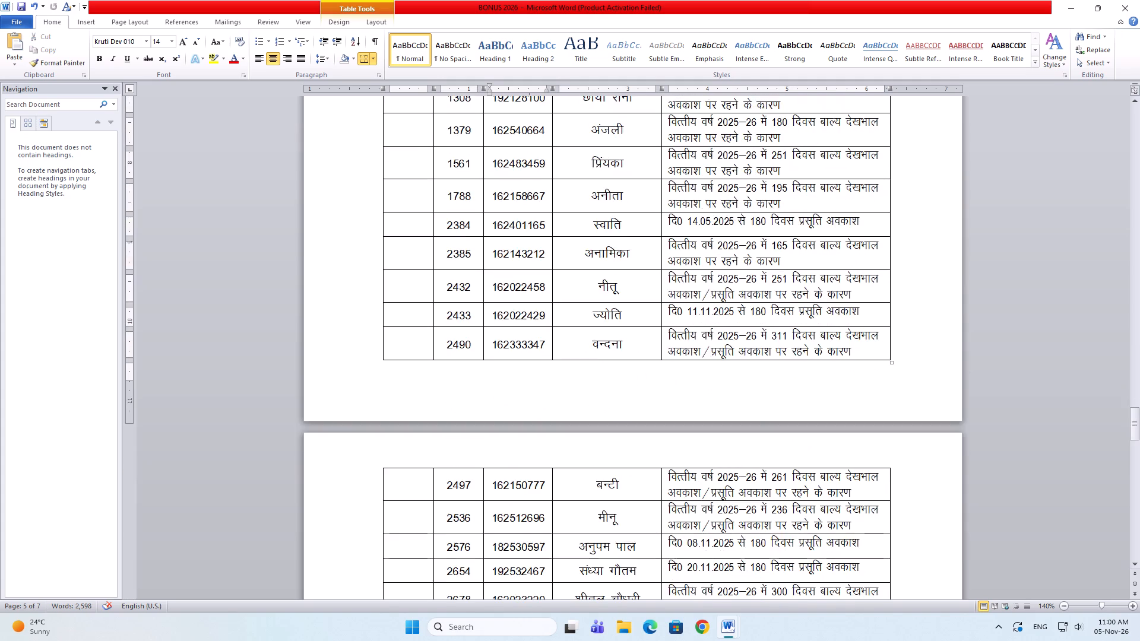
scroll(598, 282, "down", 15)
scroll(598, 282, "down", 20)
scroll(598, 282, "down", 2)
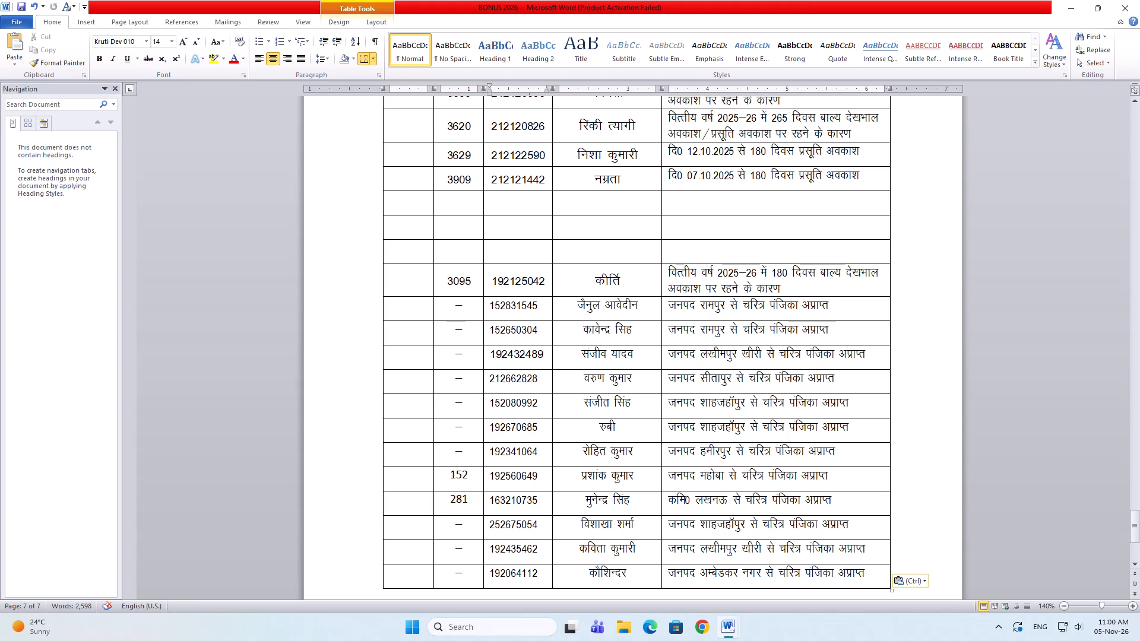
key("ctrl+x")
scroll(582, 223, "up", 15)
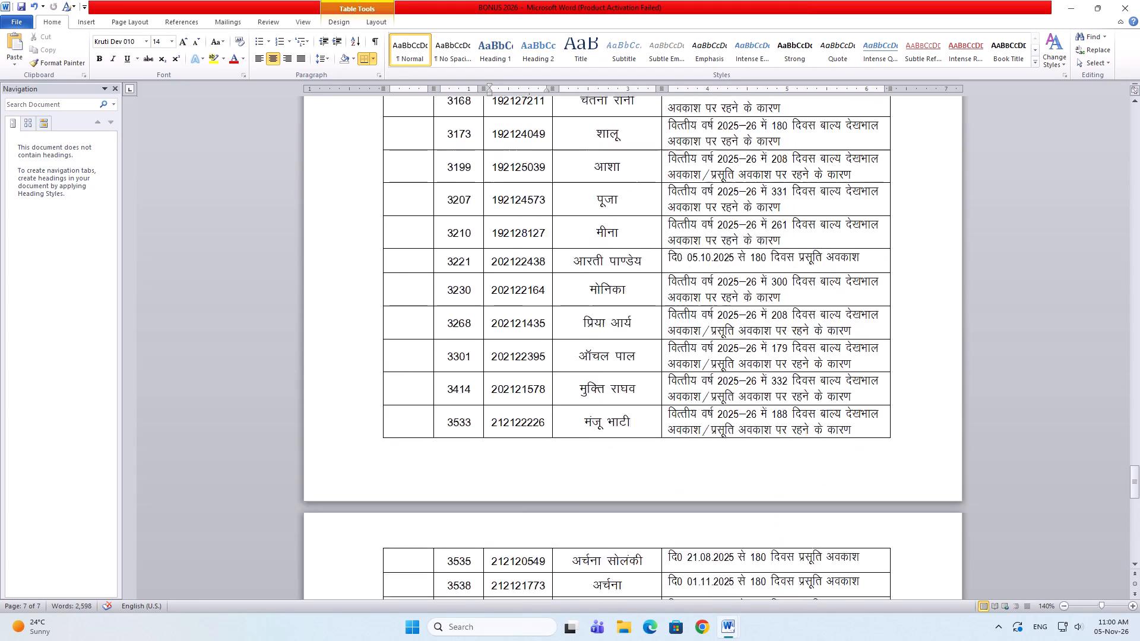
scroll(594, 223, "up", 8)
scroll(594, 223, "down", 1)
scroll(594, 223, "up", 5)
scroll(123, 33, "up", 4)
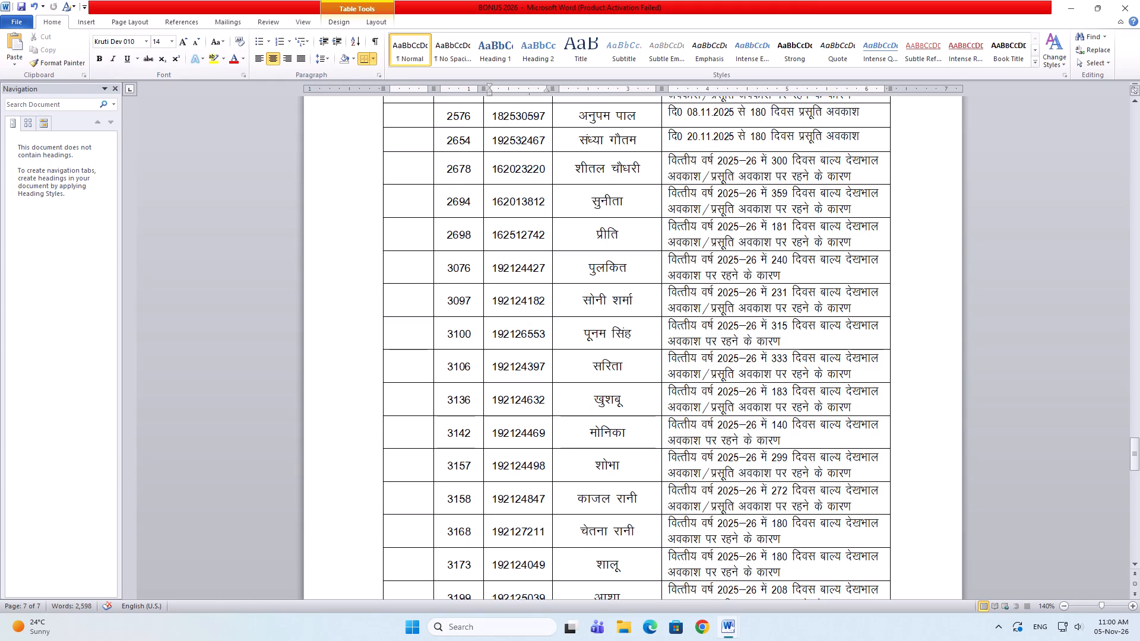
scroll(326, 119, "up", 20)
scroll(326, 119, "up", 13)
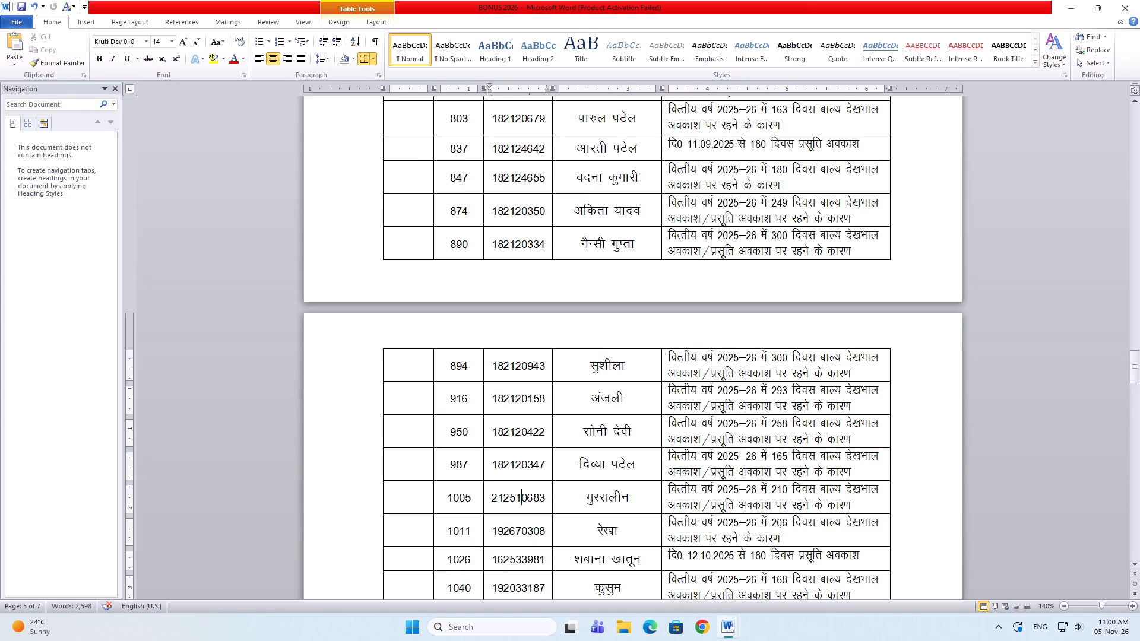
scroll(577, 339, "up", 20)
scroll(577, 339, "up", 17)
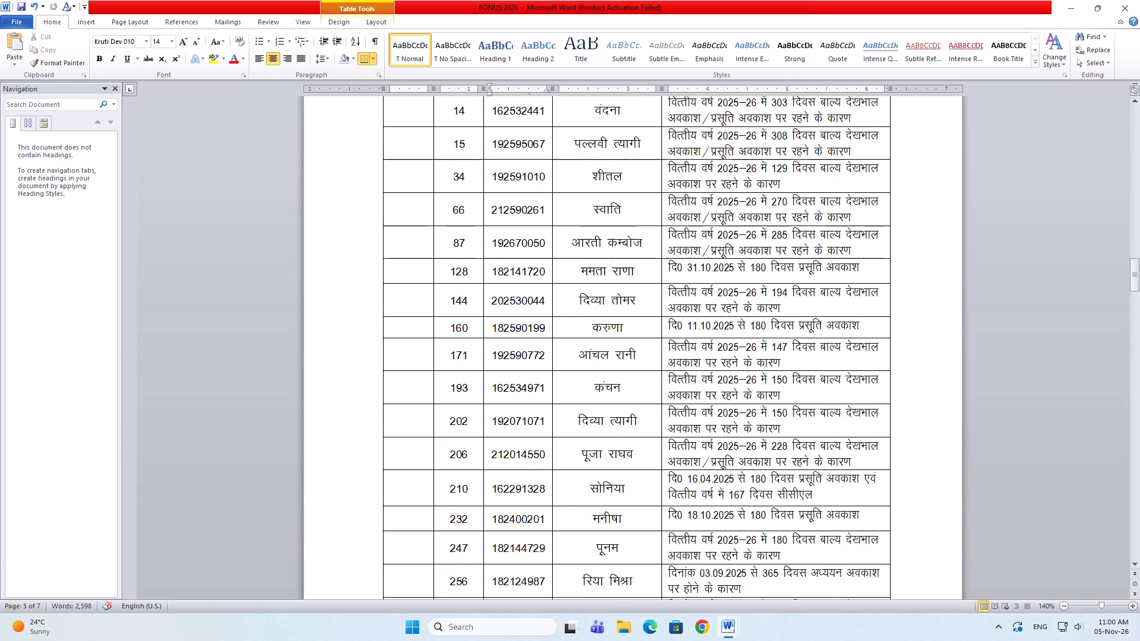
scroll(581, 323, "up", 9)
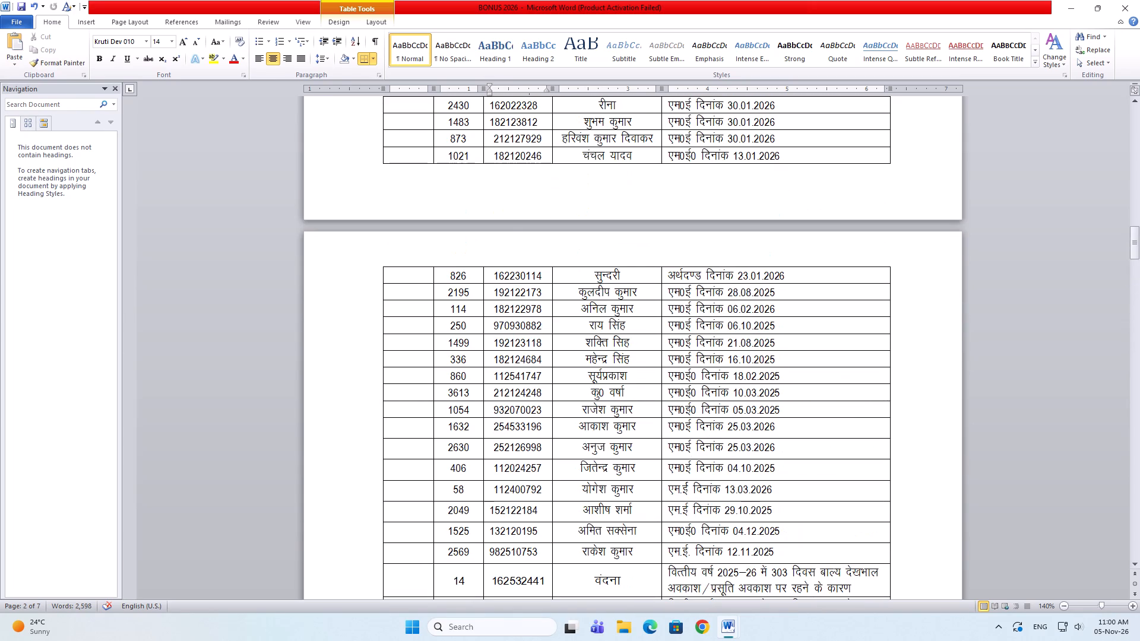
scroll(581, 323, "up", 20)
scroll(581, 323, "up", 16)
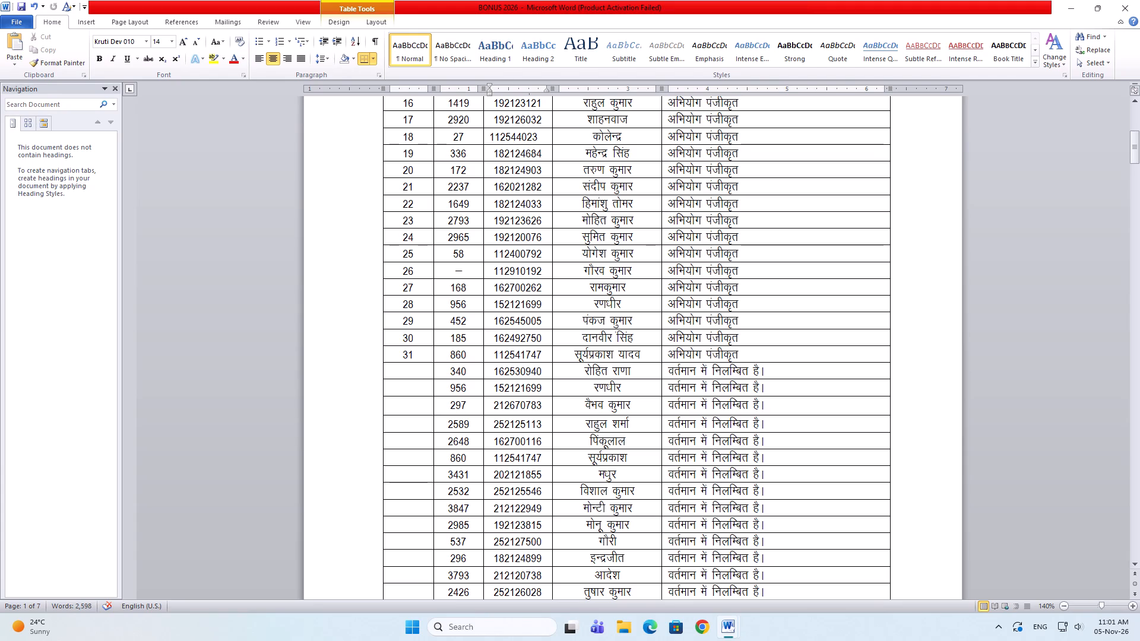
Find the entry dated 03.12.2025 by its PNO, highlight its badge number, PNO and name in yellow, and save the document.
key("ctrl+f")
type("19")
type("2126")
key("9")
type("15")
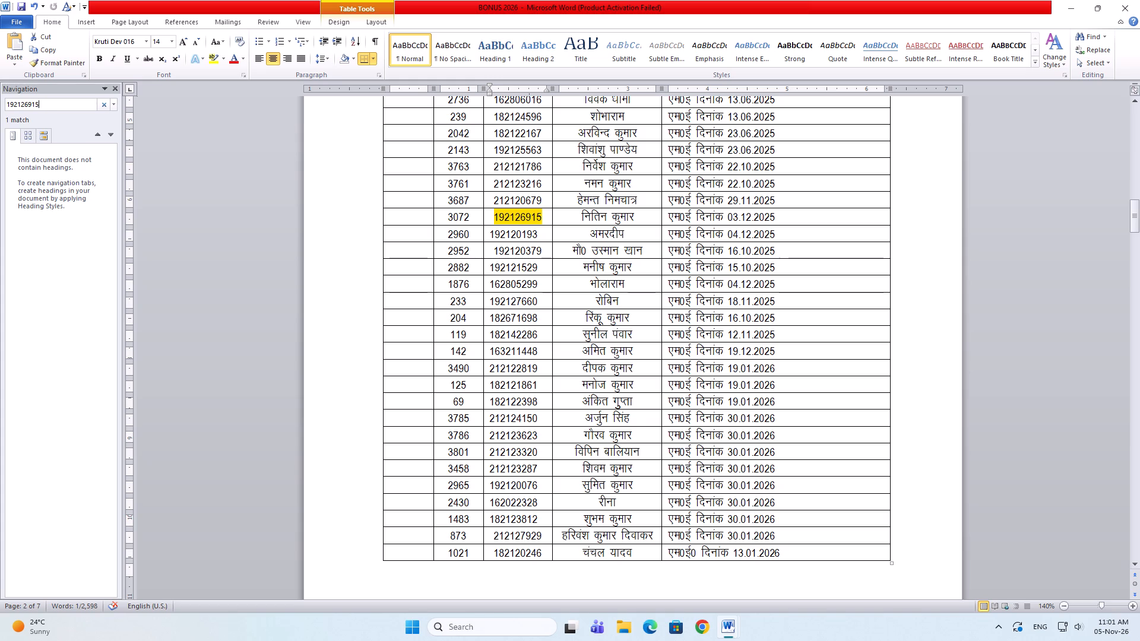
left_click_drag(458, 212, 557, 212)
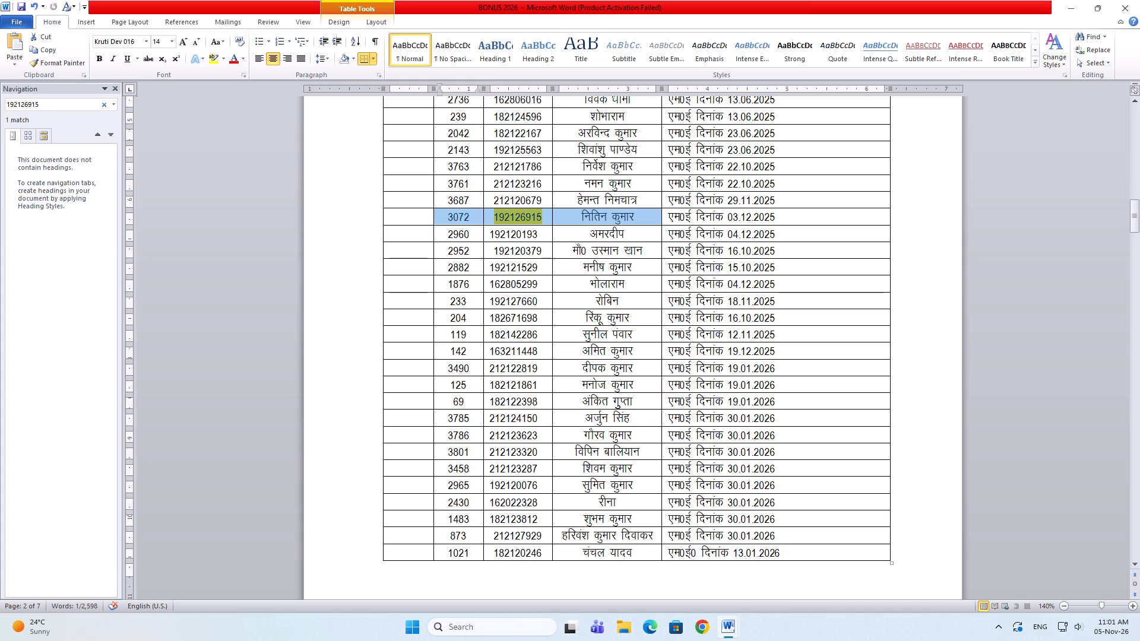
left_click(210, 59)
left_click(483, 262)
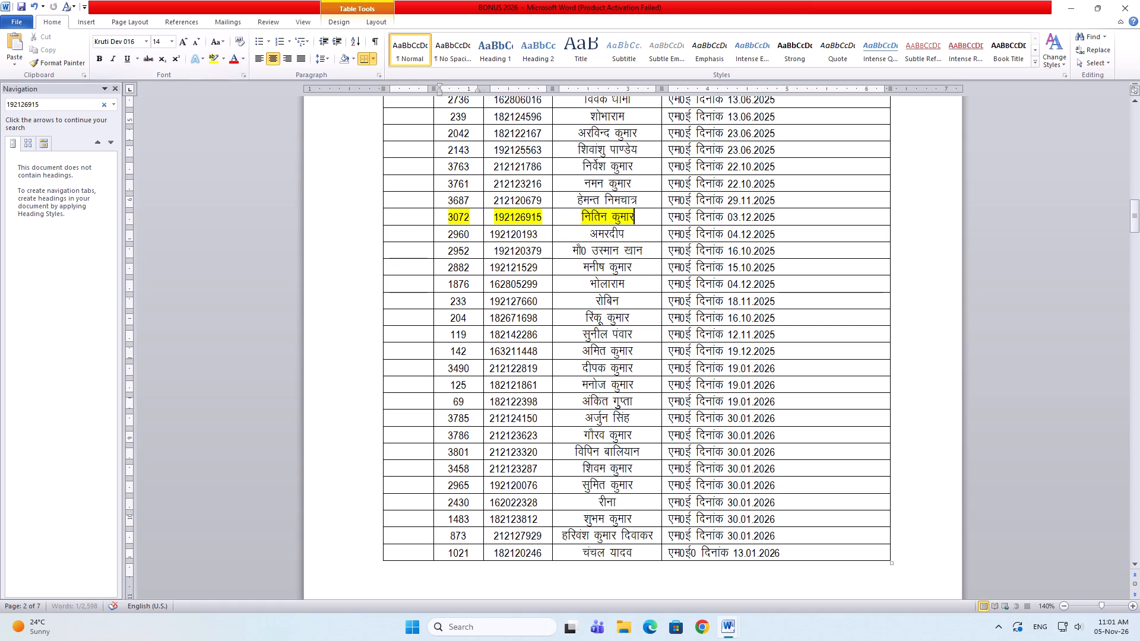
scroll(534, 266, "down", 6)
key("ctrl+s")
Examine the leave entries row by row, from the 303-day entry on page 3 into the first rows of page 4.
scroll(547, 272, "down", 10)
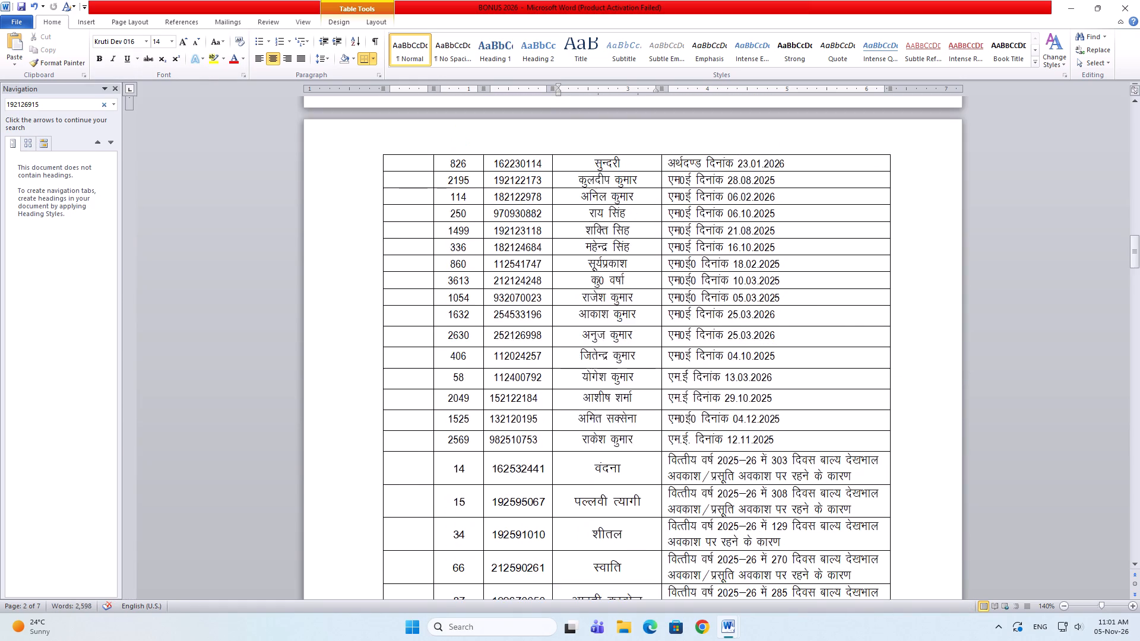
scroll(560, 268, "down", 6)
scroll(560, 268, "up", 3)
left_click(595, 235)
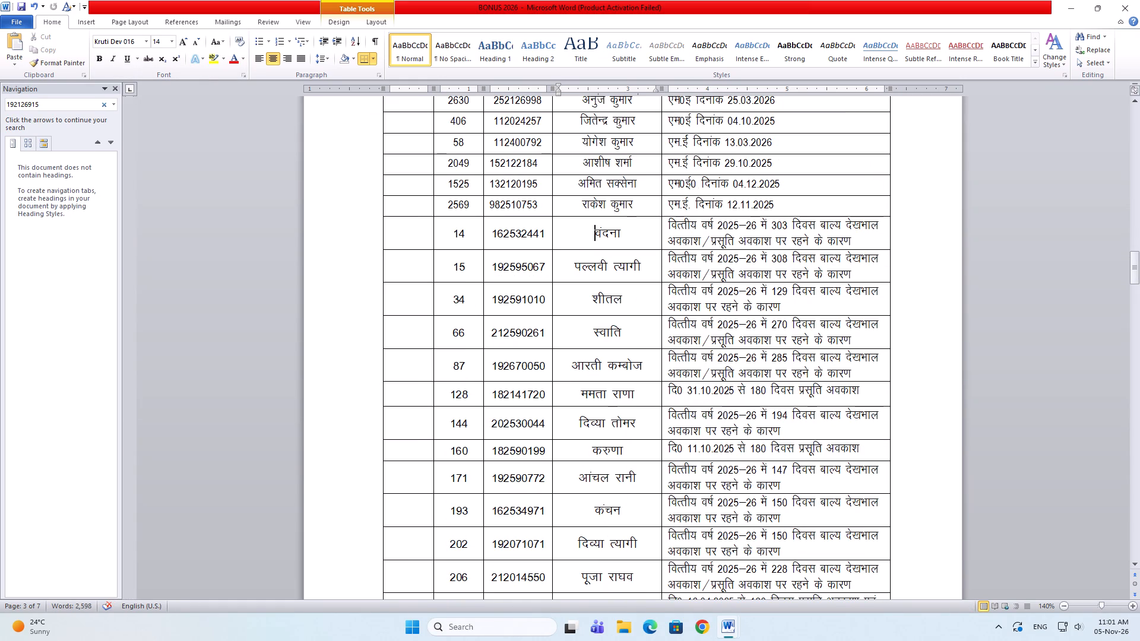
left_click(594, 277)
key("Down")
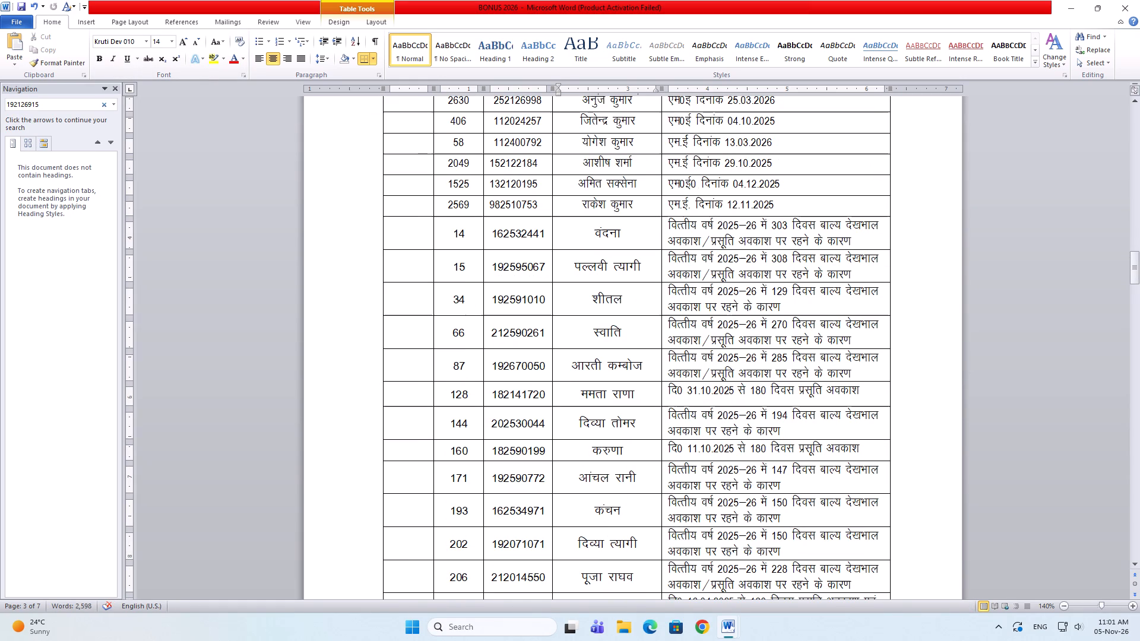
key("Down")
key("Down")
key("Down")
key("Down")
key("Down")
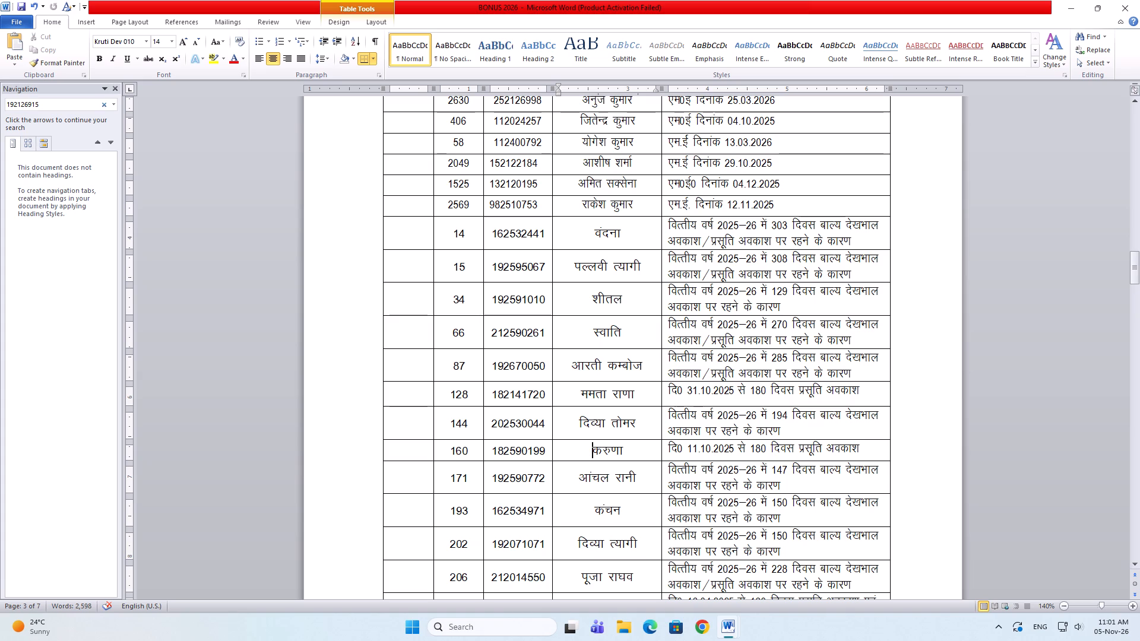
key("Down")
key("Down")
key("Down")
key("Down")
key("Down")
key("Down")
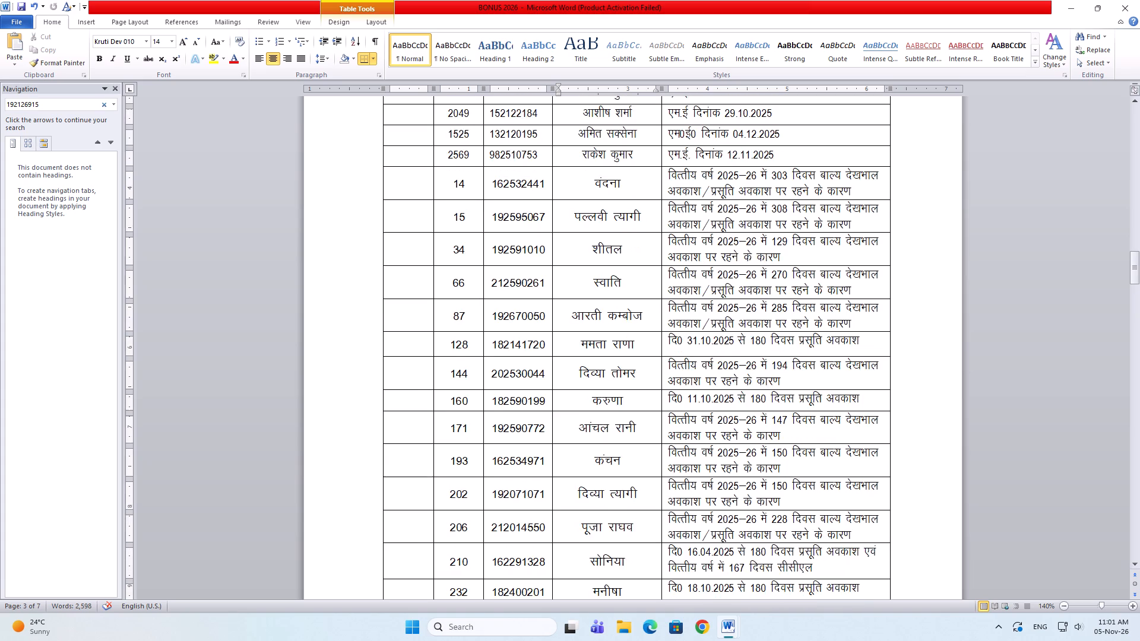
key("Down")
key("Down")
key("Down")
key("Down")
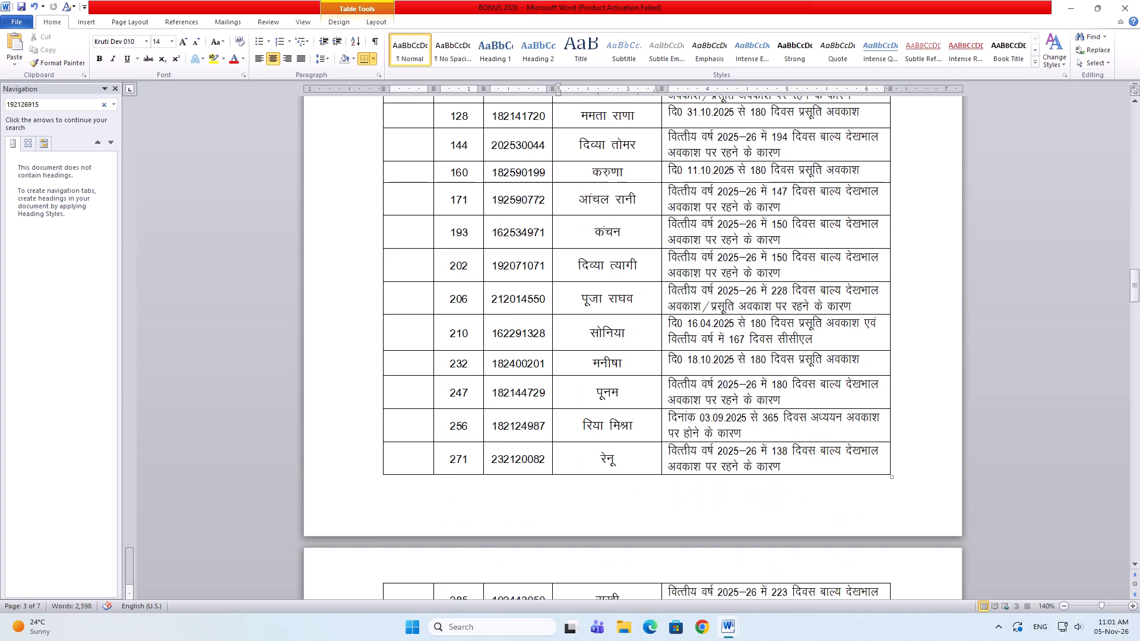
key("Down")
key("Down")
key("Down")
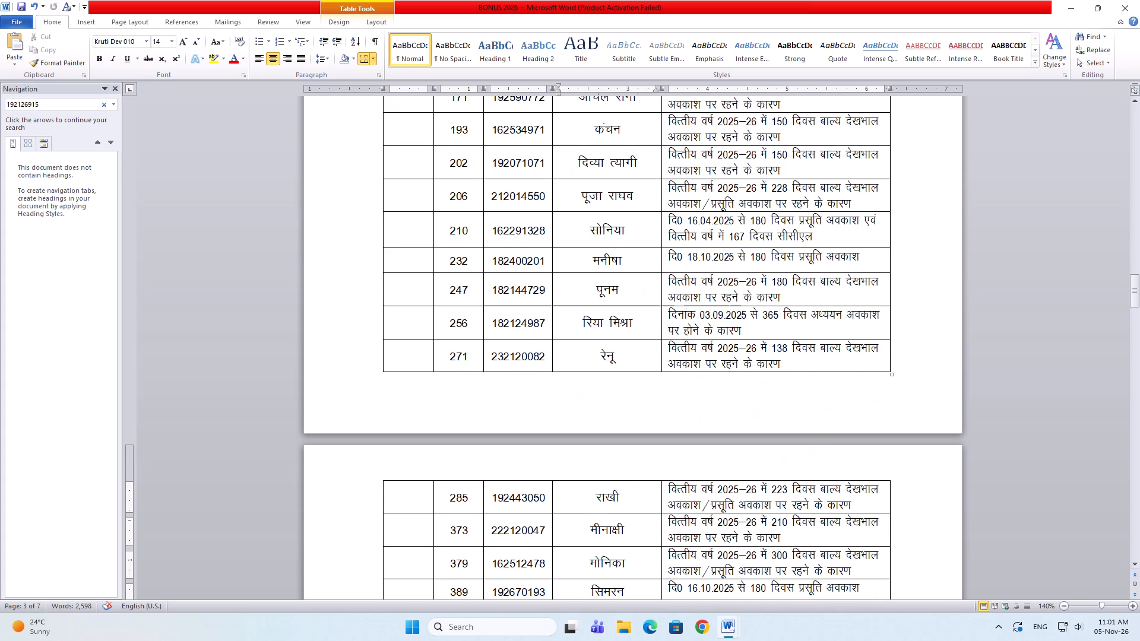
key("Down")
key("Down")
key("Down")
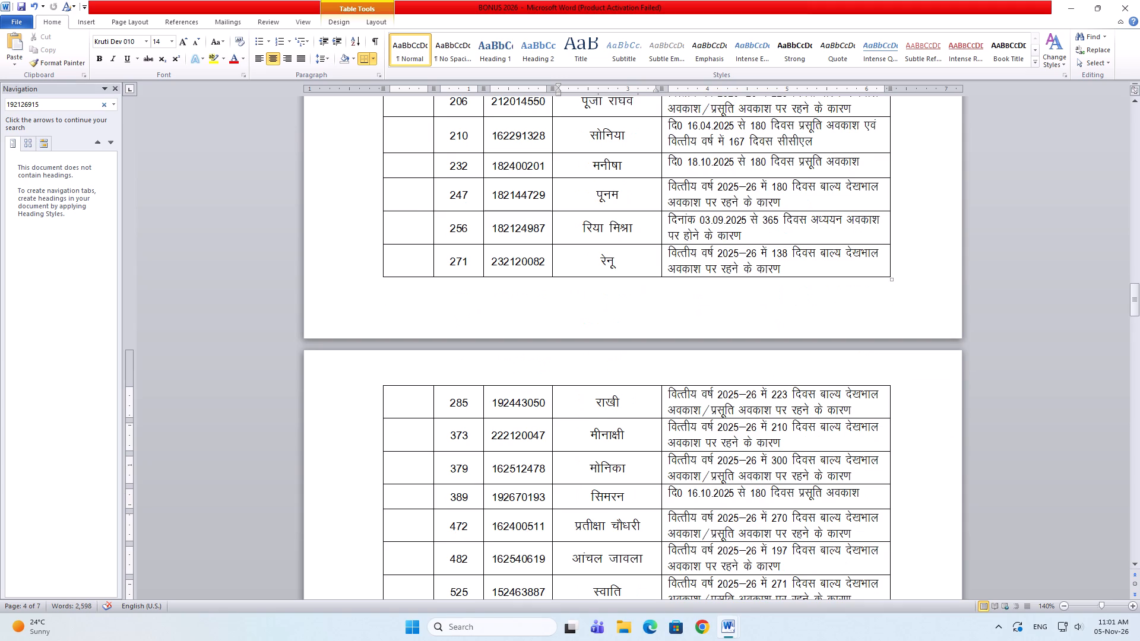
key("Down")
key("Down")
key("Down")
key("Down")
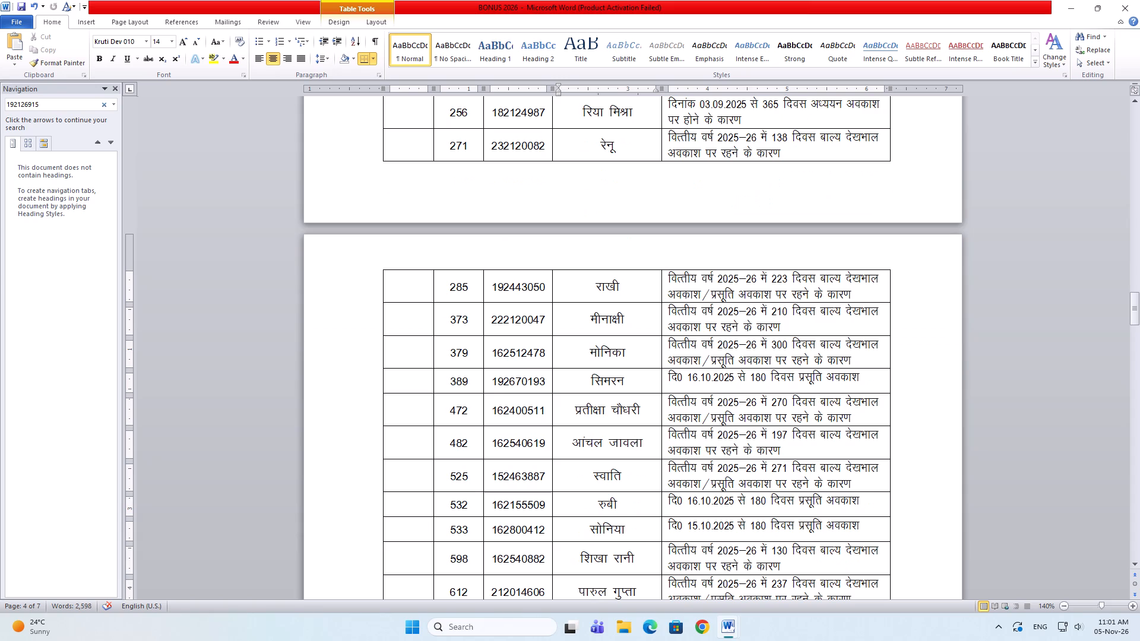
Examine the page 4 leave entries row by row, starting from the 237-day entry.
scroll(692, 329, "down", 4)
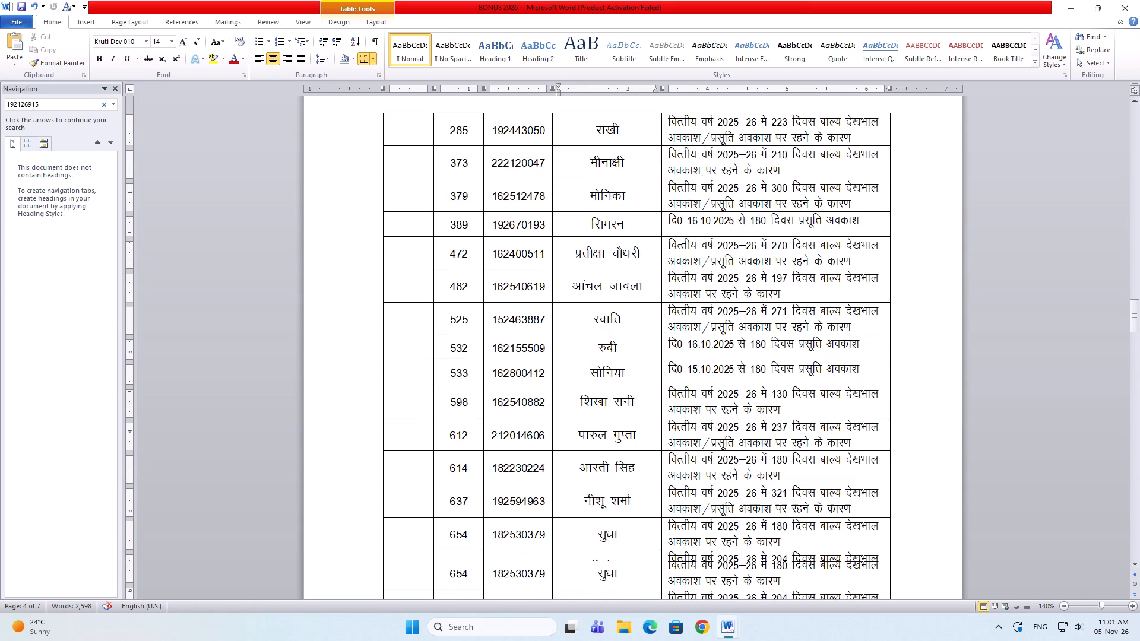
left_click(609, 433)
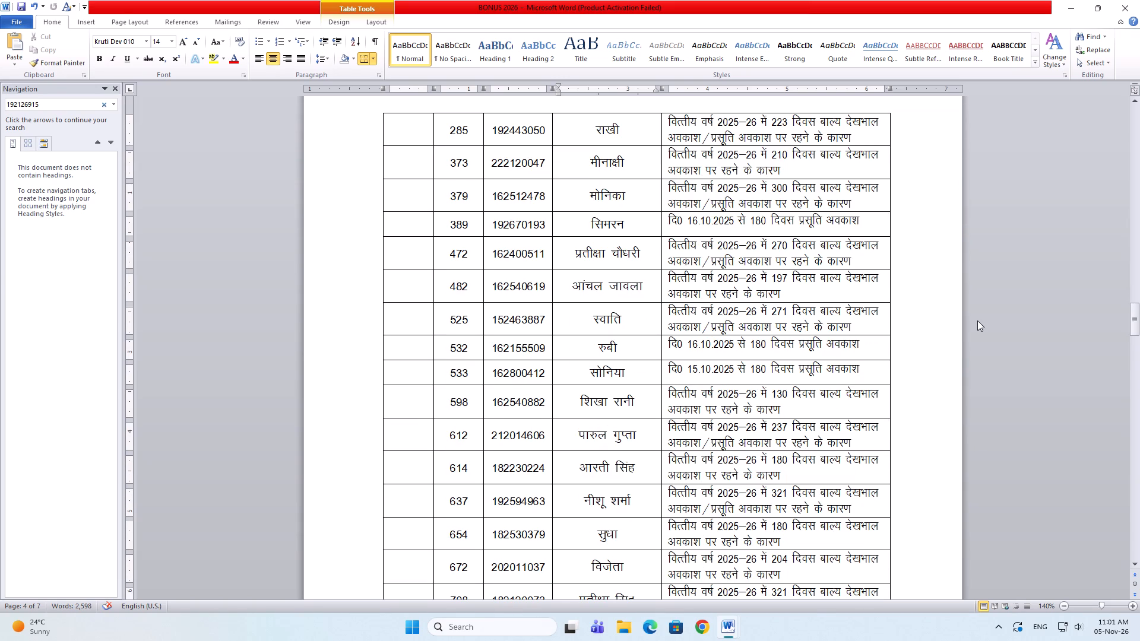
key("Down")
key("Down")
key("Down")
key("Down")
key("Down")
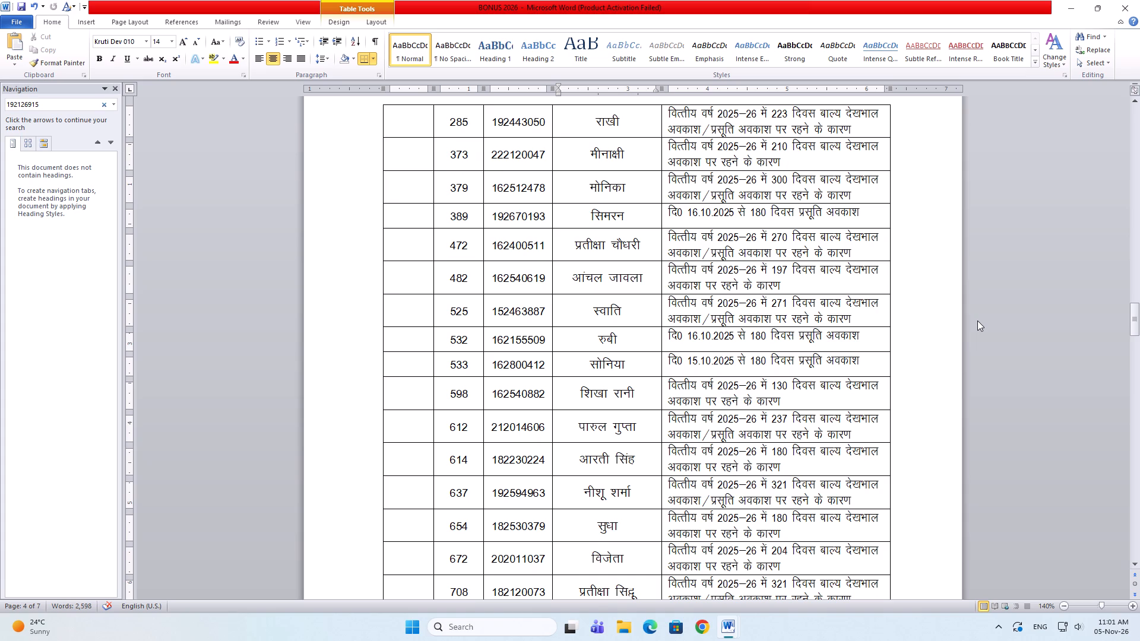
key("Up")
key("Up")
key("Up")
Examine the remaining page 4 leave entries row by row, down to the last 300-day entry on that page.
key("Down")
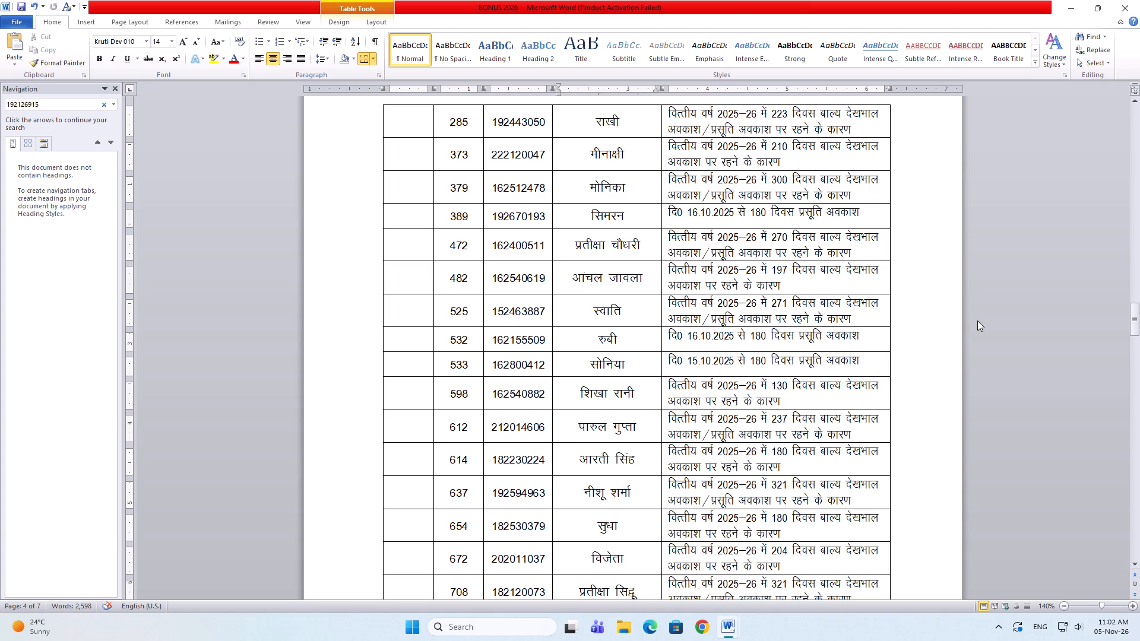
key("Down")
key("Down")
key("Down")
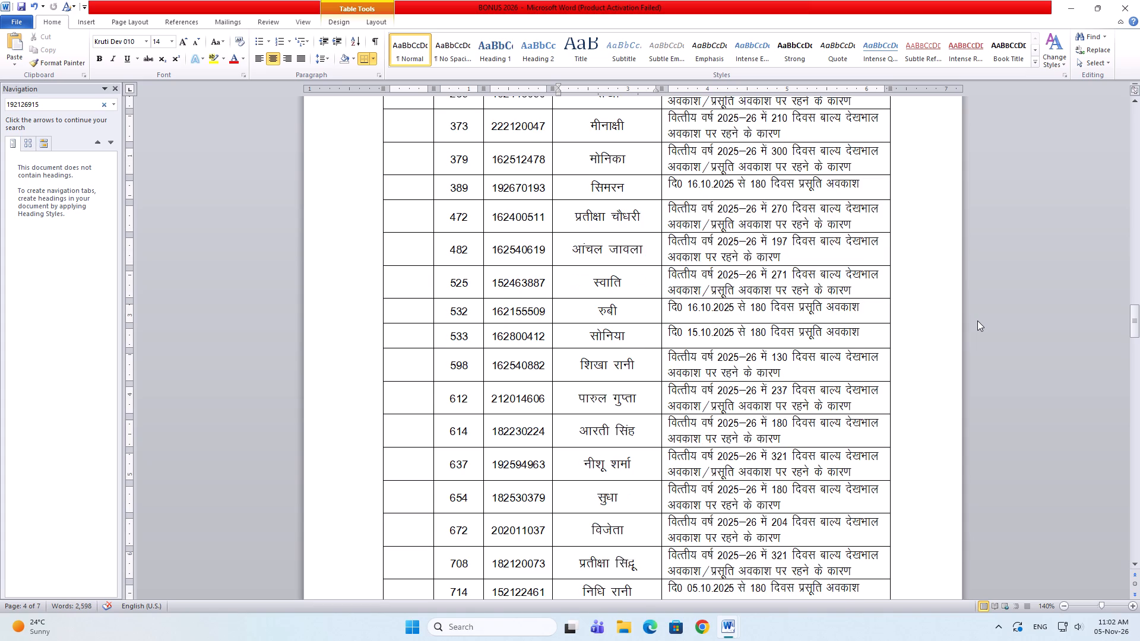
key("Down")
key("Down")
key("Down")
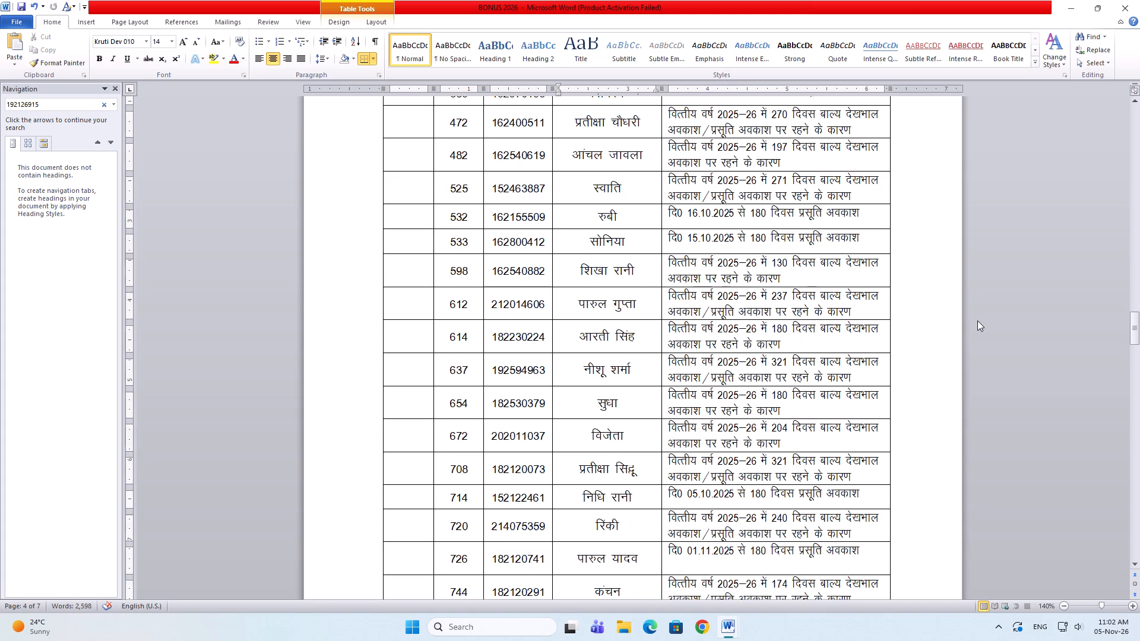
key("Down")
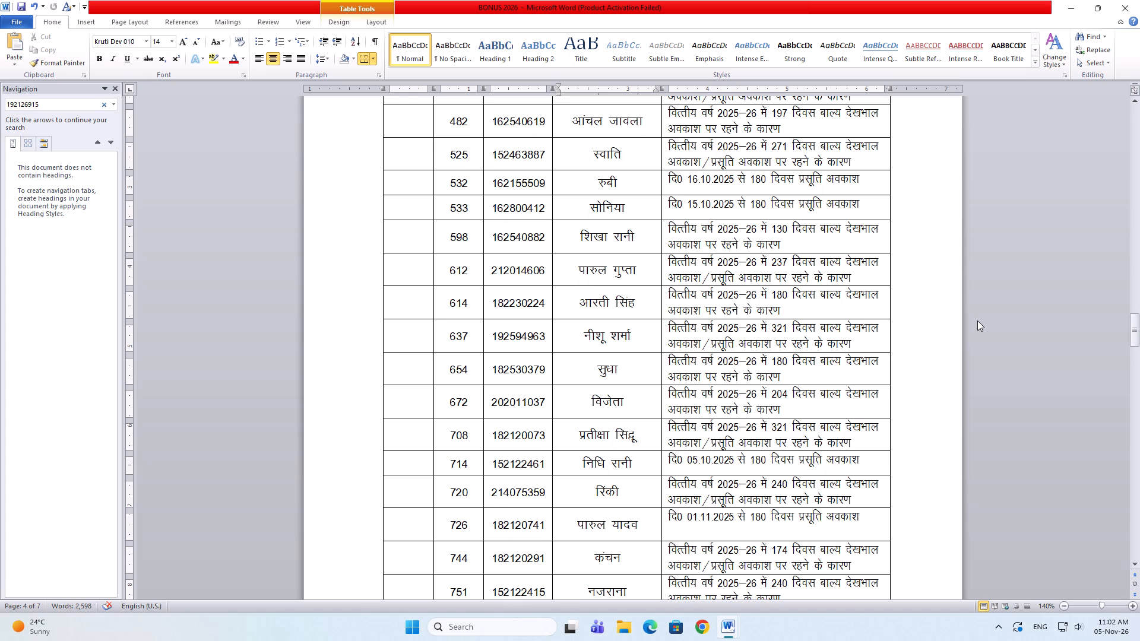
key("Down")
key("Down")
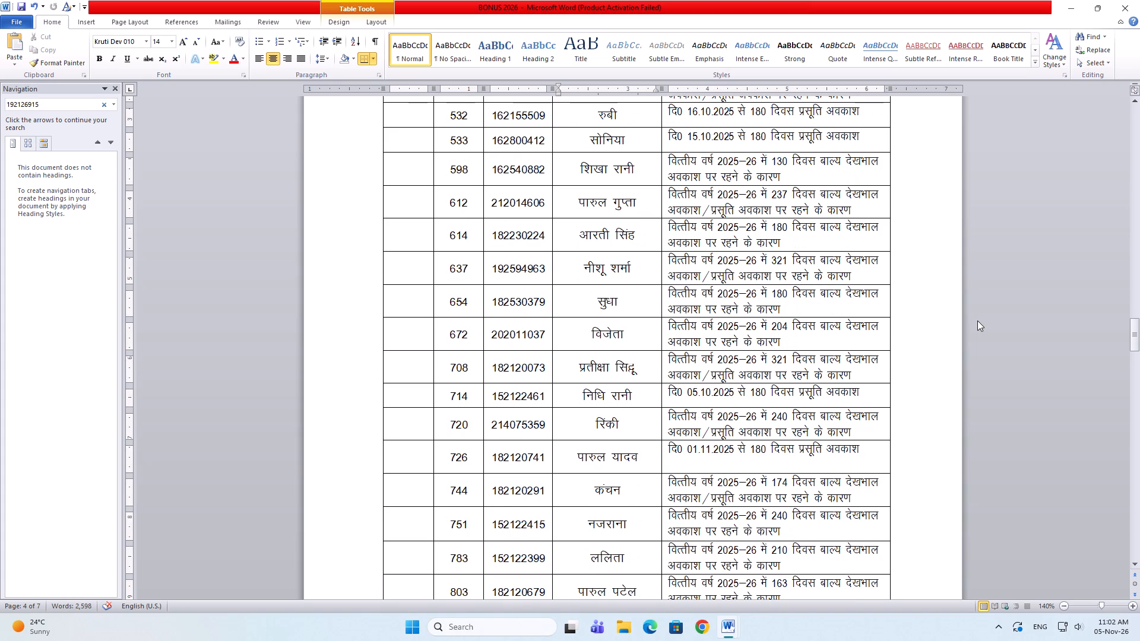
key("Down")
key("Down")
key("Down")
key("Down")
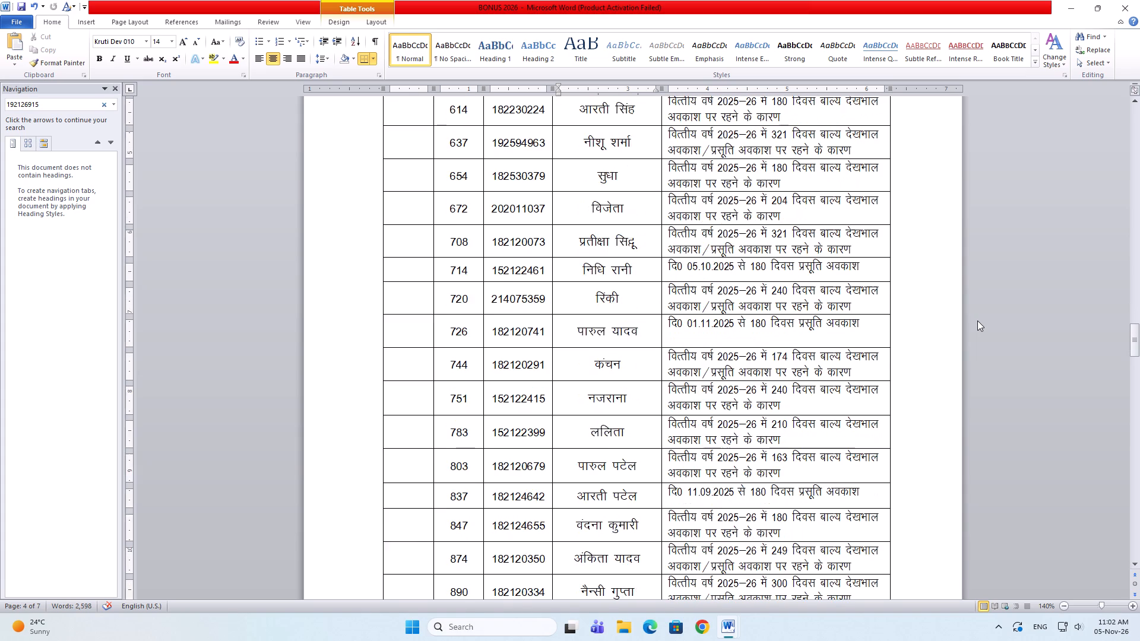
Examine the page 5 leave entries row by row, from the 300-day entry to the 311-day entry.
key("Down")
key("Down")
key("Down")
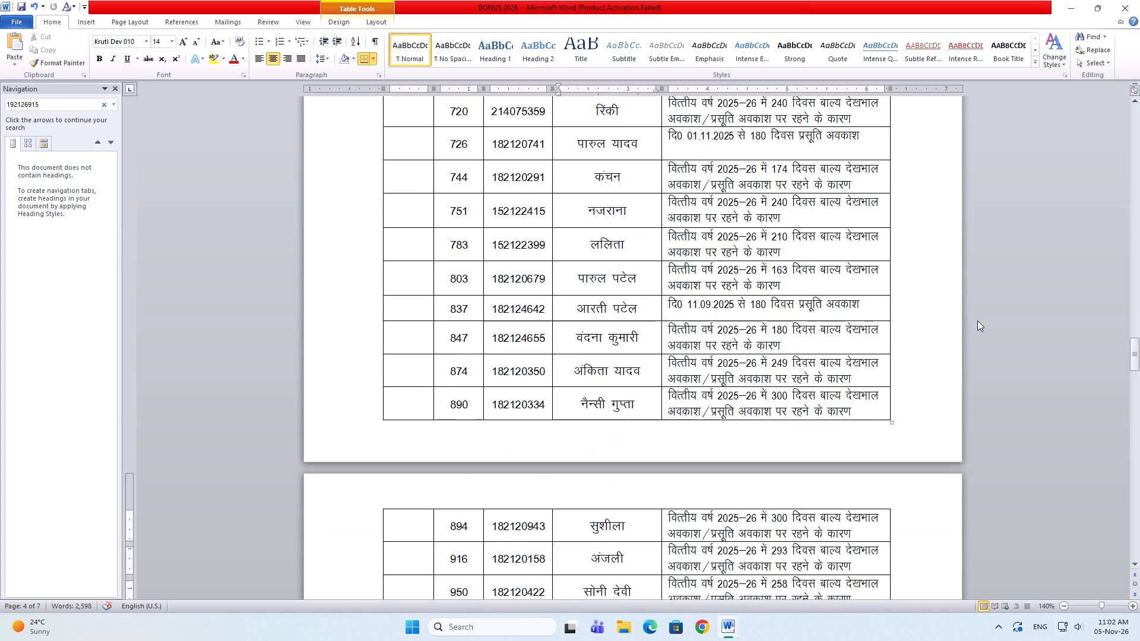
key("Down")
key("Down")
key("Down")
key("Down")
key("Down")
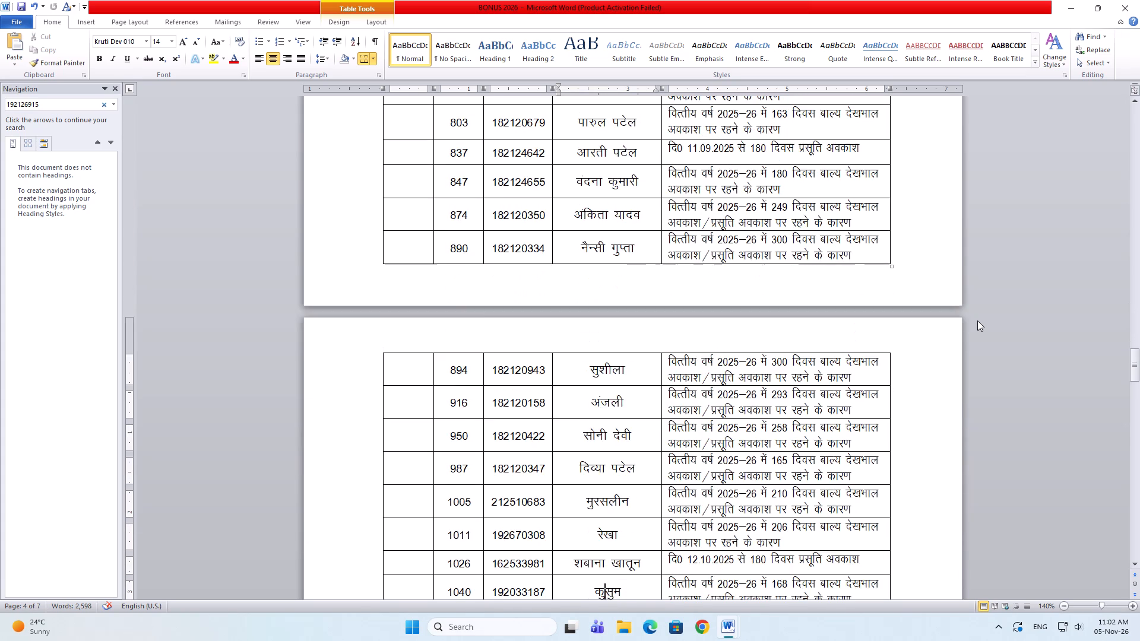
key("Down")
key("Down")
key("Down")
key("Down")
key("Down")
key("Down")
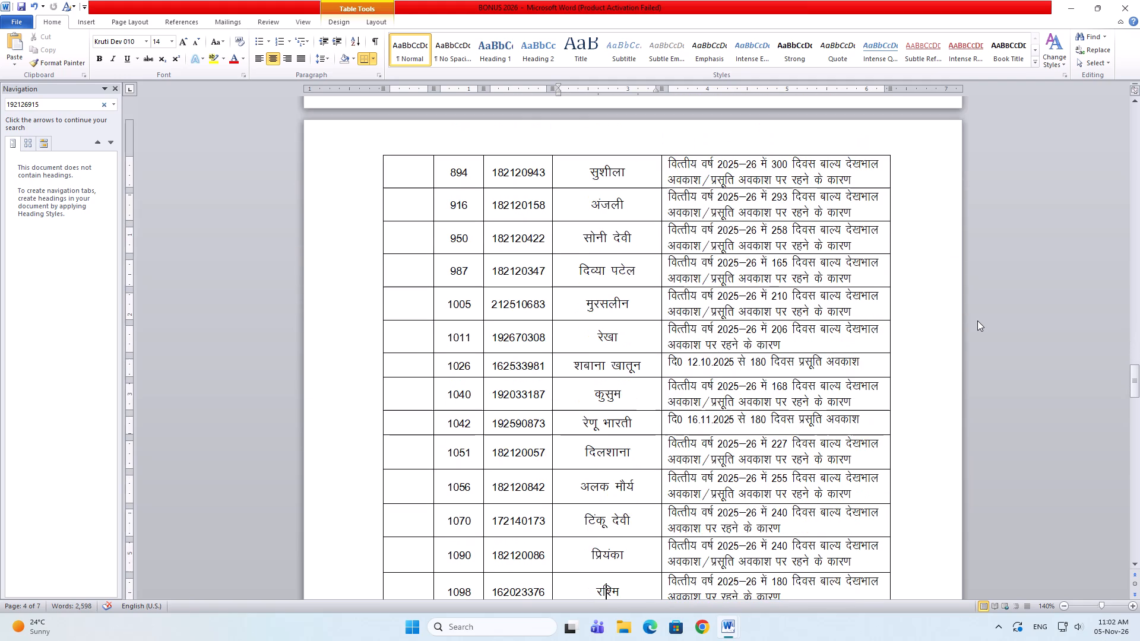
key("Down")
key("Down")
key("Down")
key("Down")
key("Down")
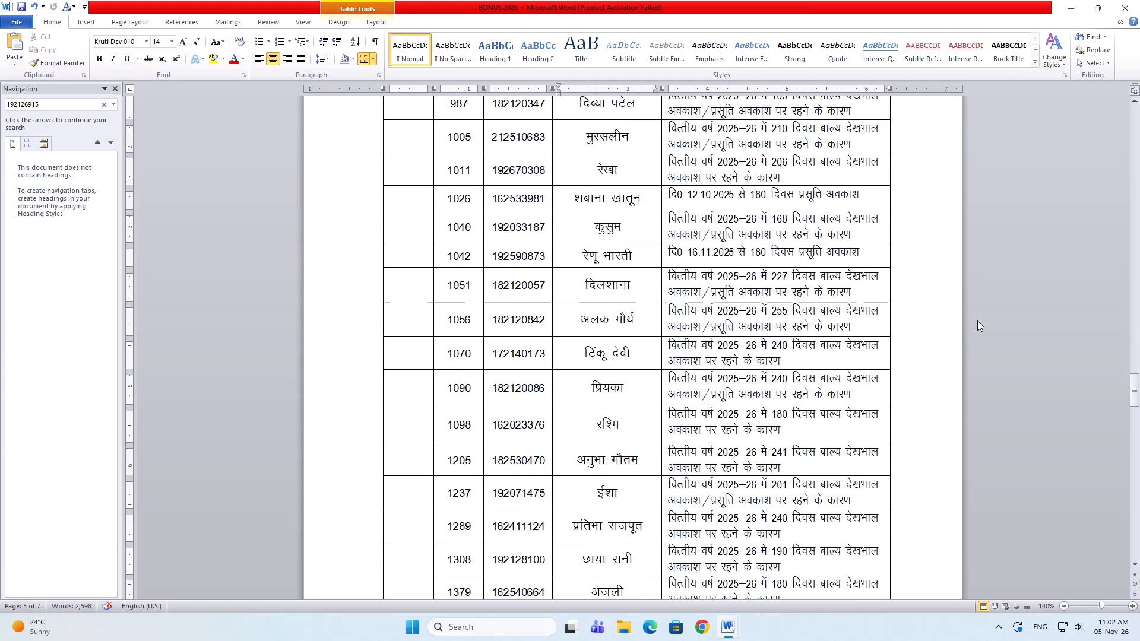
key("Down")
key("Down")
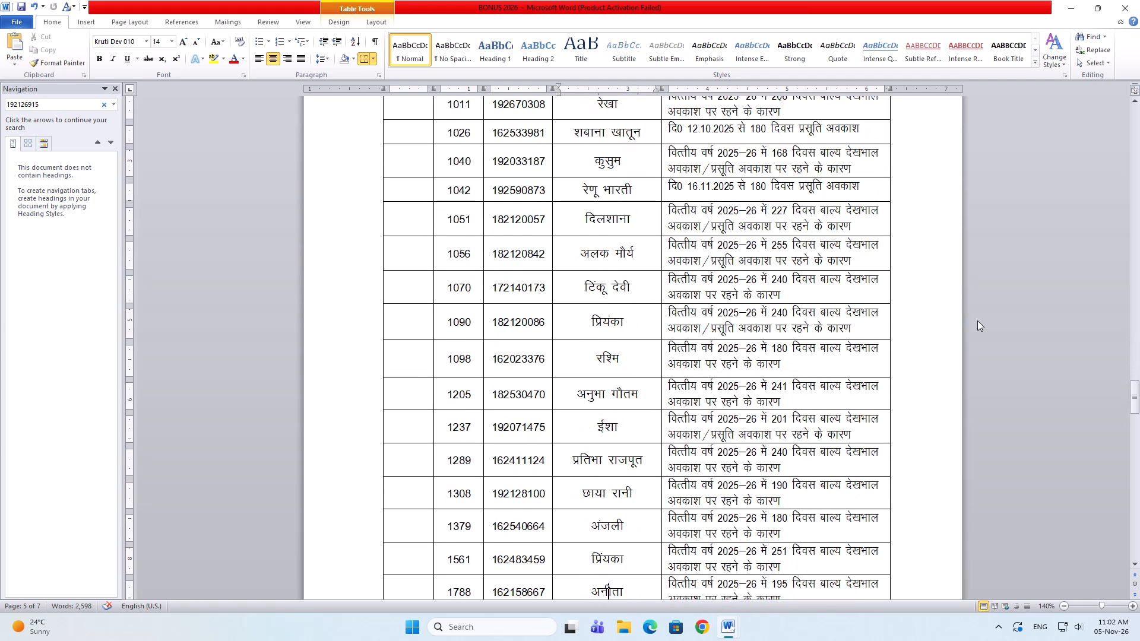
key("Down")
key("Down")
key("Down")
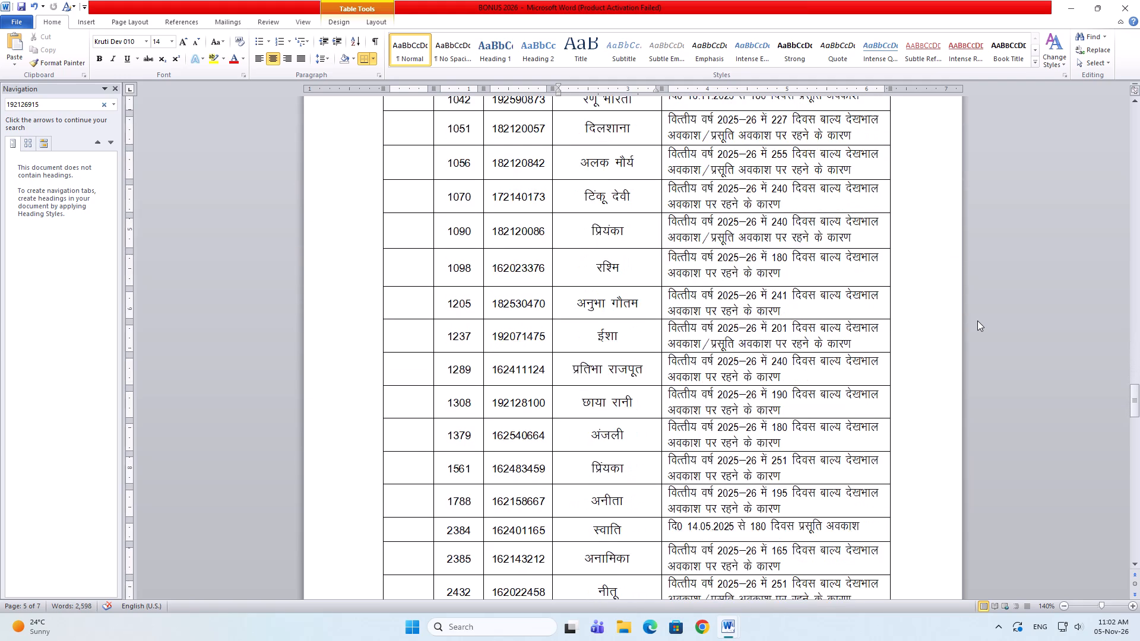
key("Down")
key("Down")
Examine the page 6 leave entries row by row, from the 261-day entry to the 188-day entry.
key("Down")
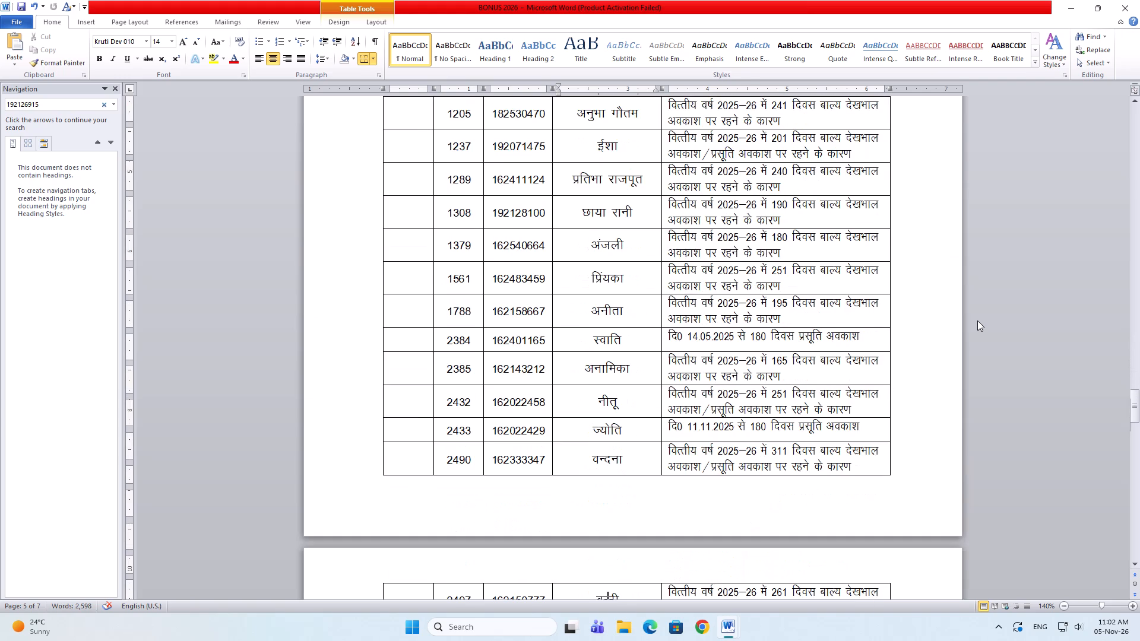
key("Down")
key("Down")
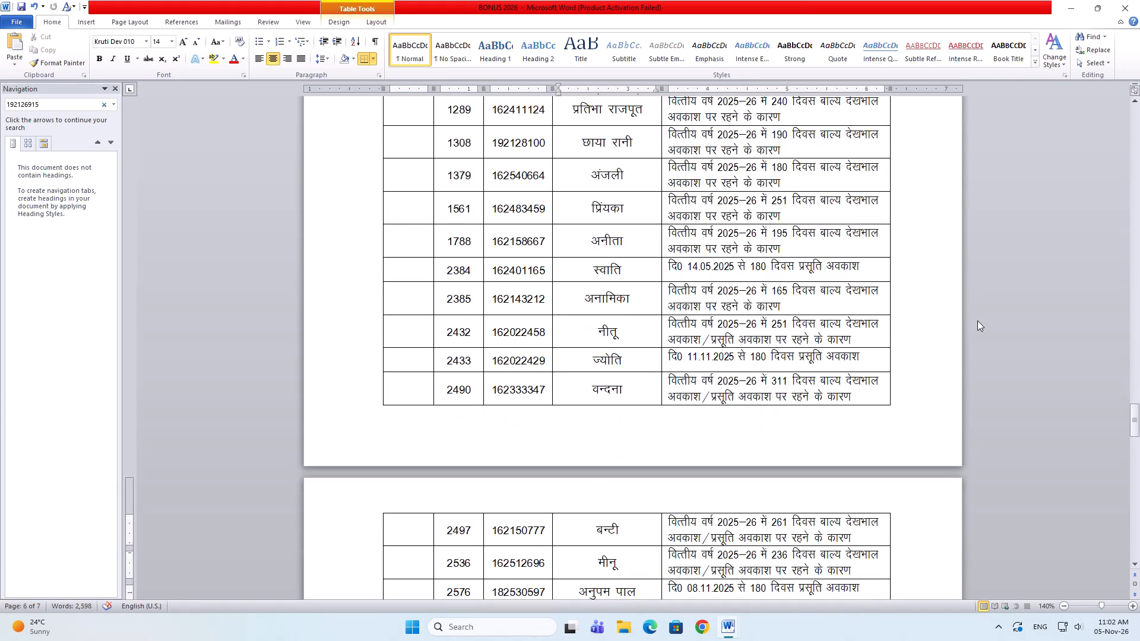
key("Down")
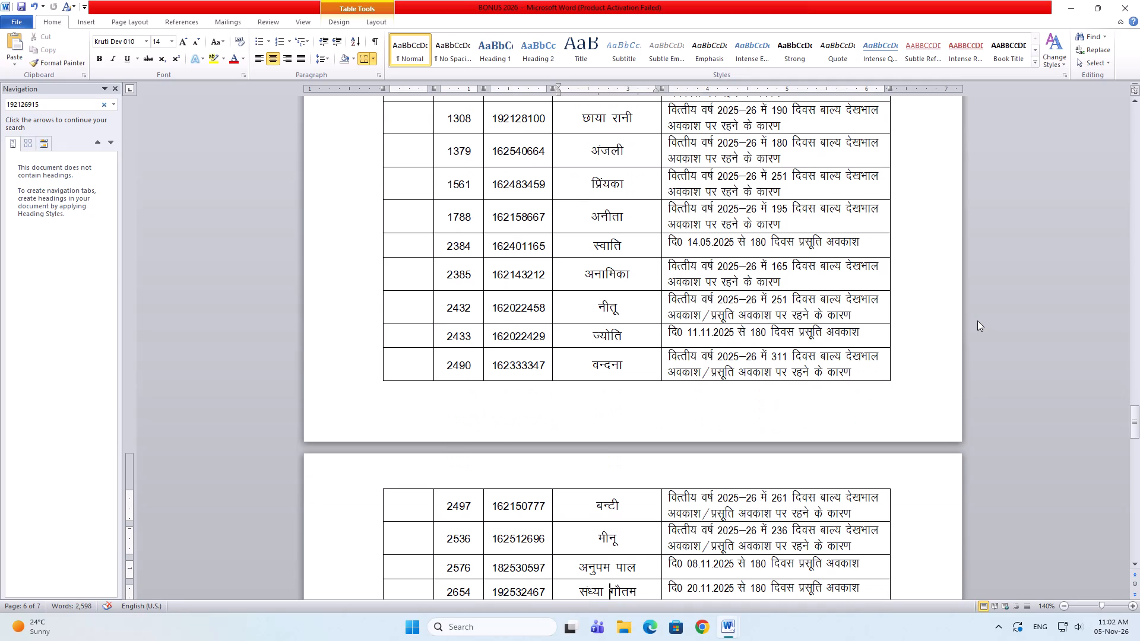
key("Down")
key("Down")
key("Down")
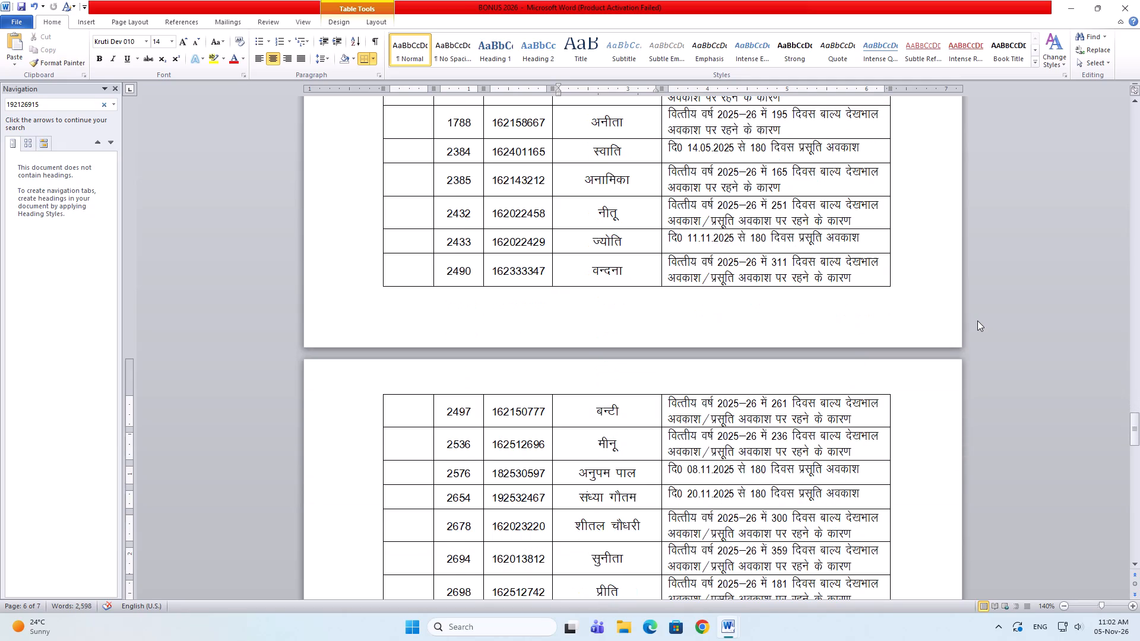
key("Down")
key("Down")
key("Down")
key("Down")
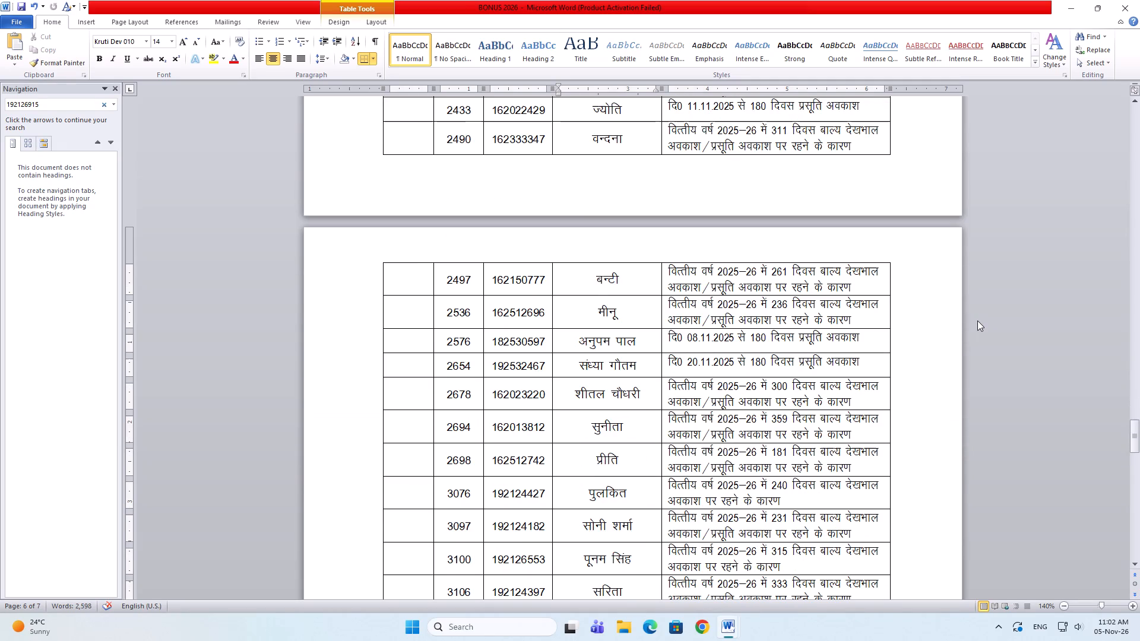
key("Down")
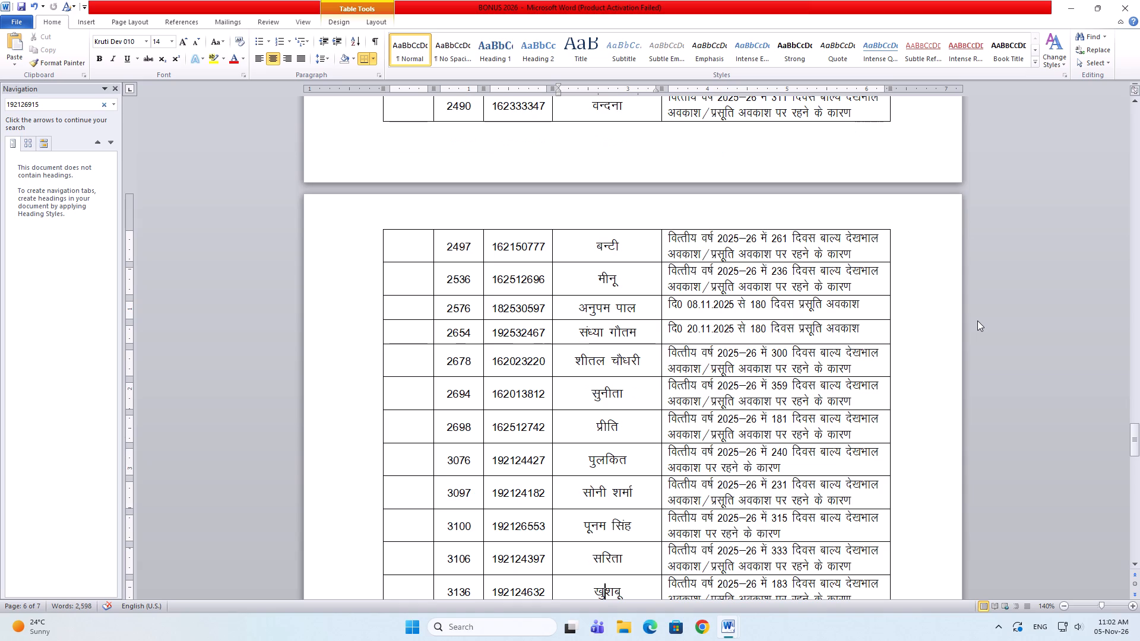
key("Down")
key("Down")
key("Down")
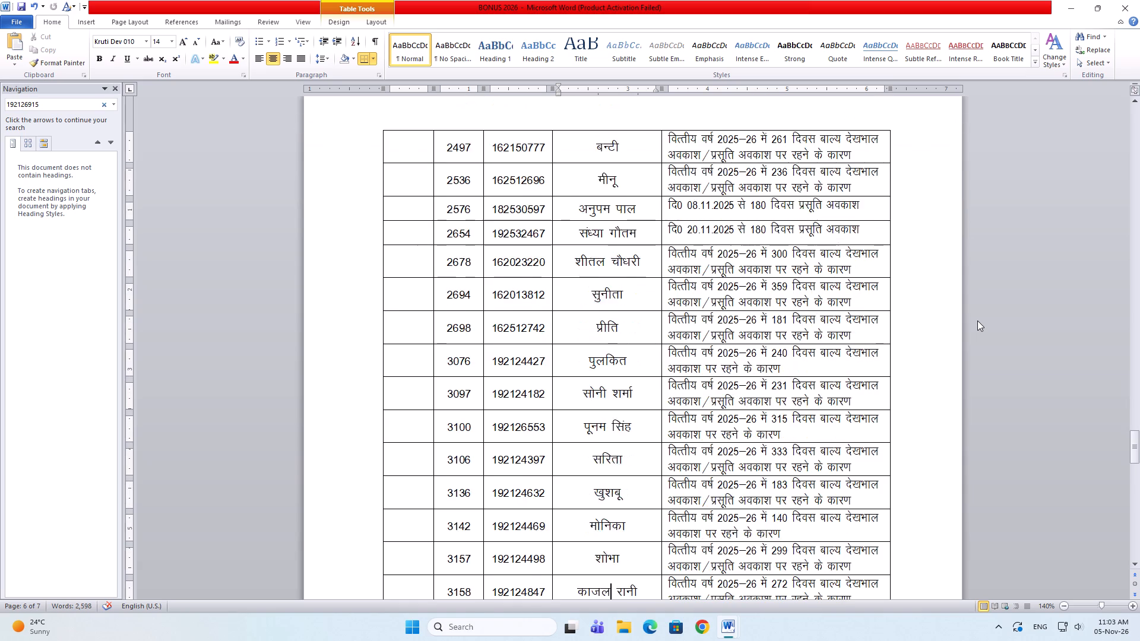
key("Down")
key("Down")
key("Down")
key("Down")
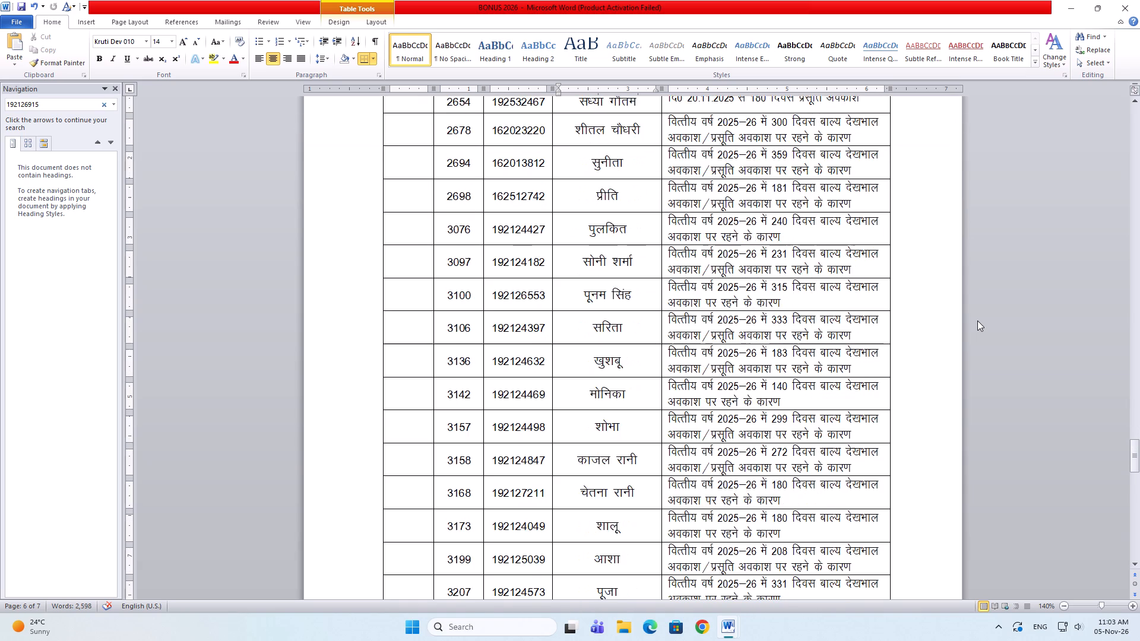
key("Down")
key("Down")
key("Down")
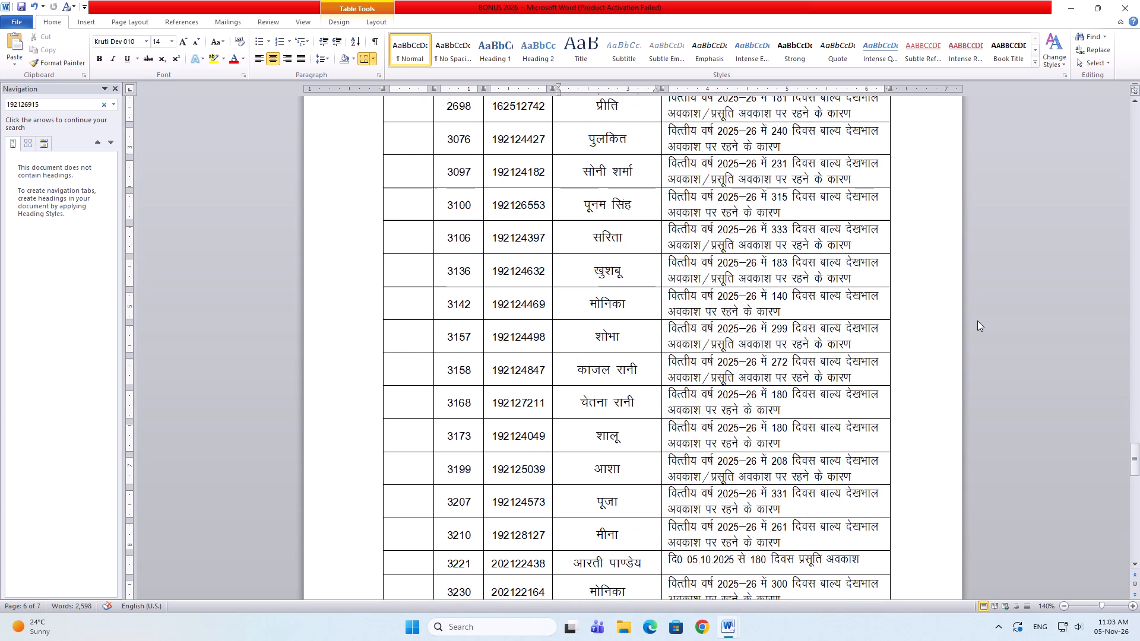
key("Down")
key("Down")
key("Down")
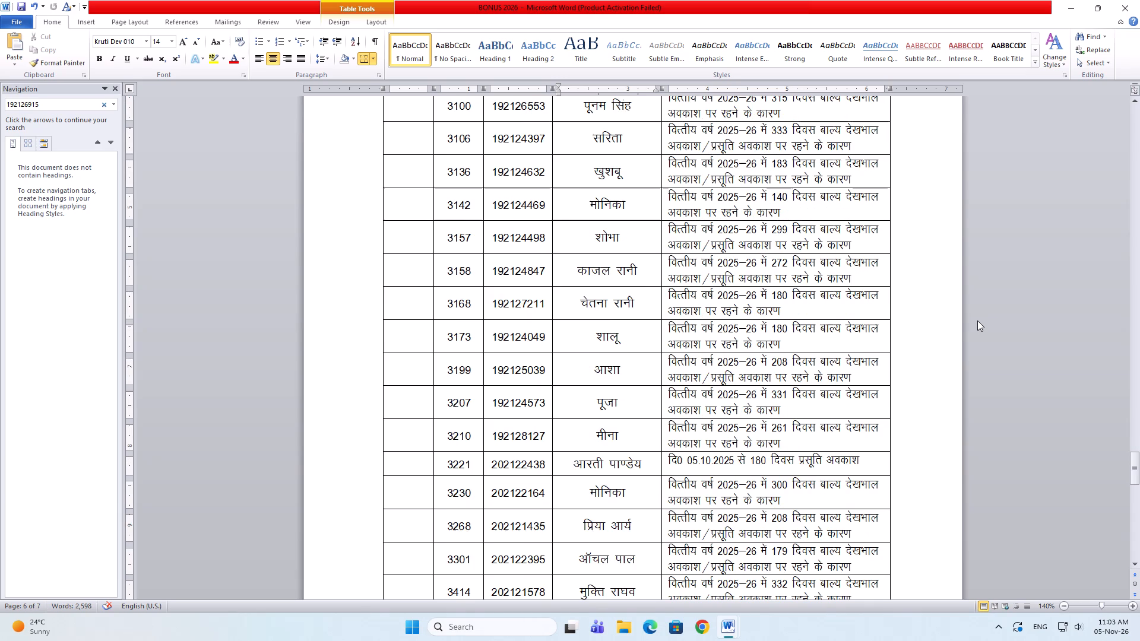
key("Down")
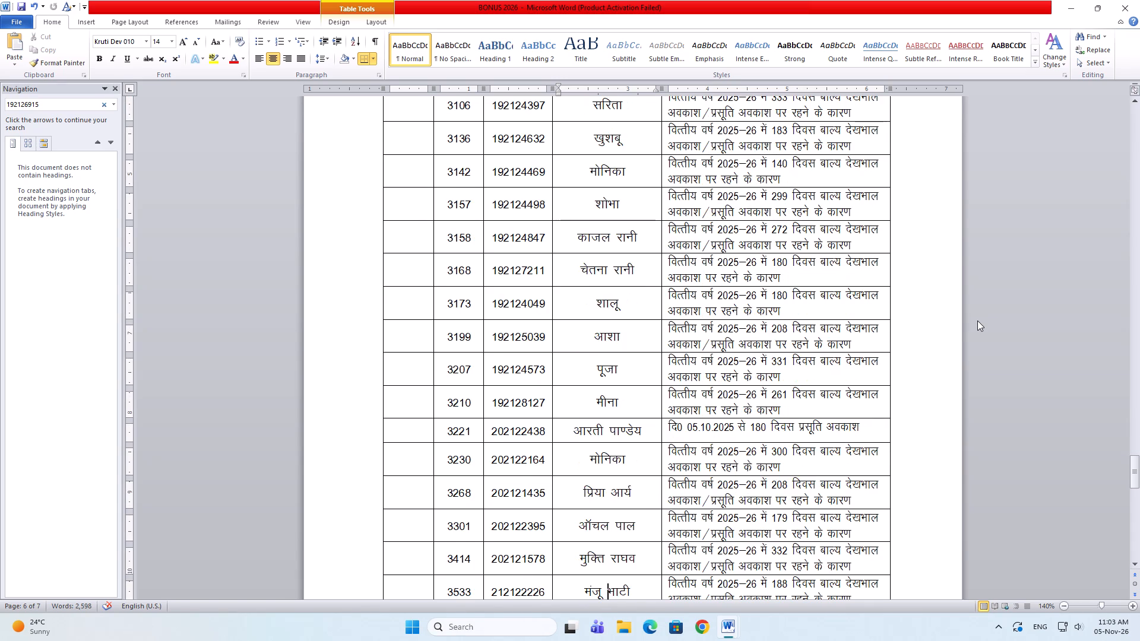
Examine the page 7 rows one by one, from the 21.08.2025 maternity leave entry into the first character-roll entries.
key("Down")
key("Down")
key("Down")
key("Down")
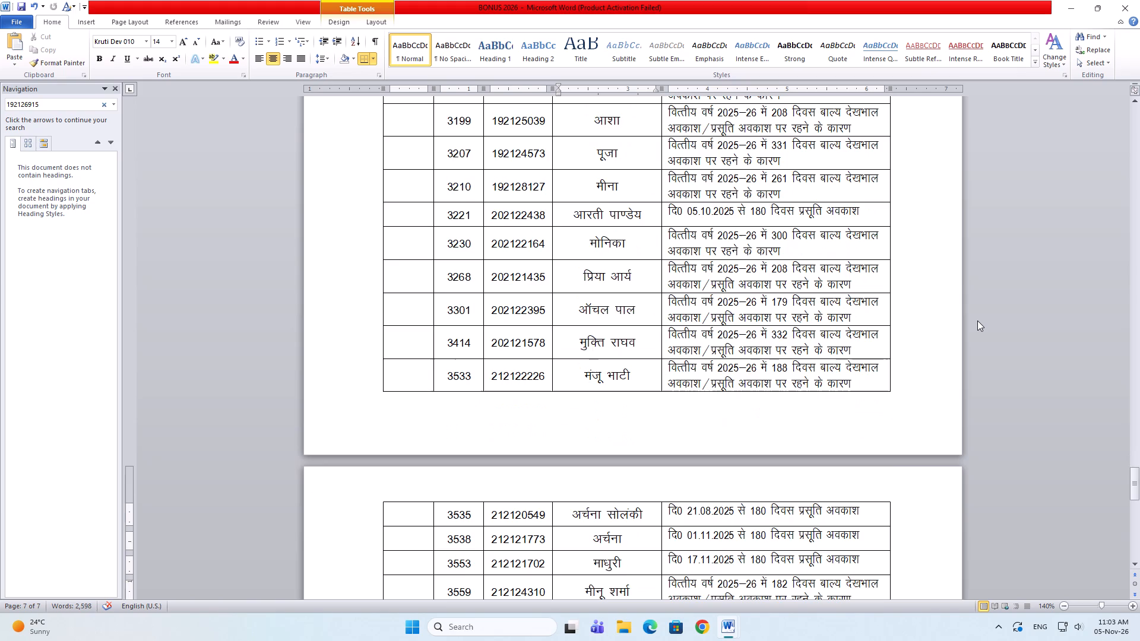
key("Down")
key("Down")
key("Down")
key("Down")
key("Down")
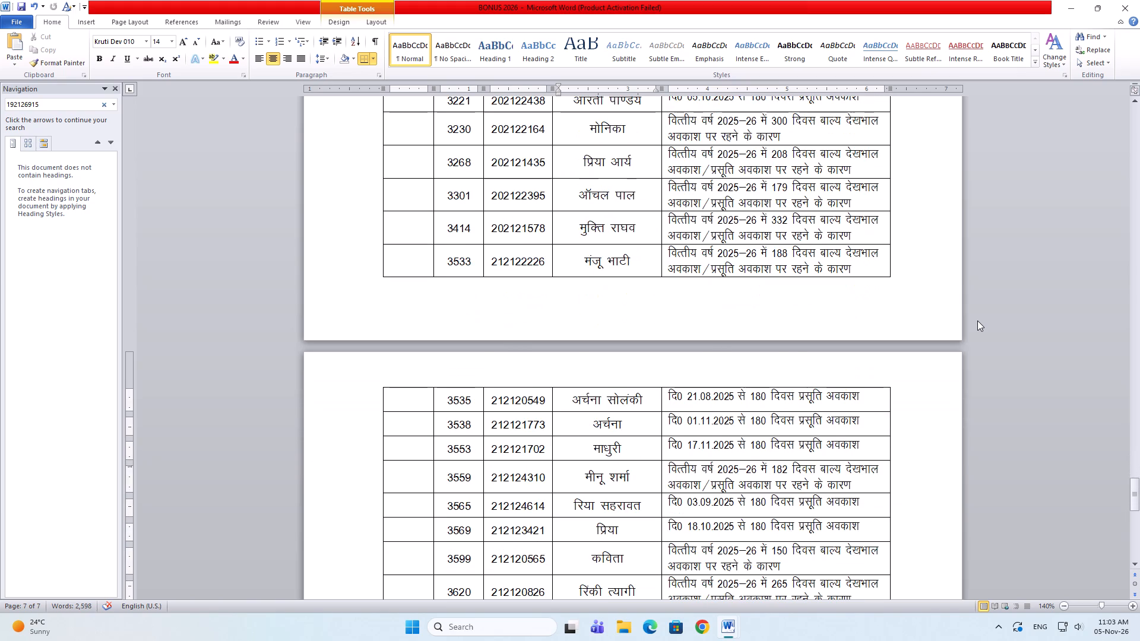
key("Down")
key("Down")
key("Down")
key("Down")
key("Down")
key("Down")
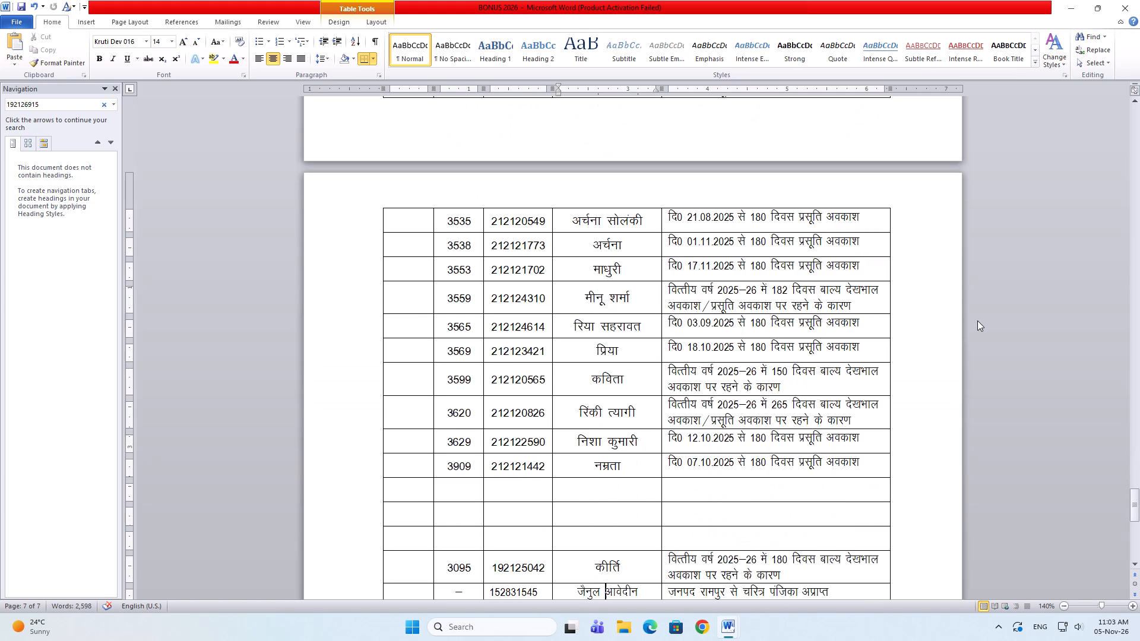
key("Down")
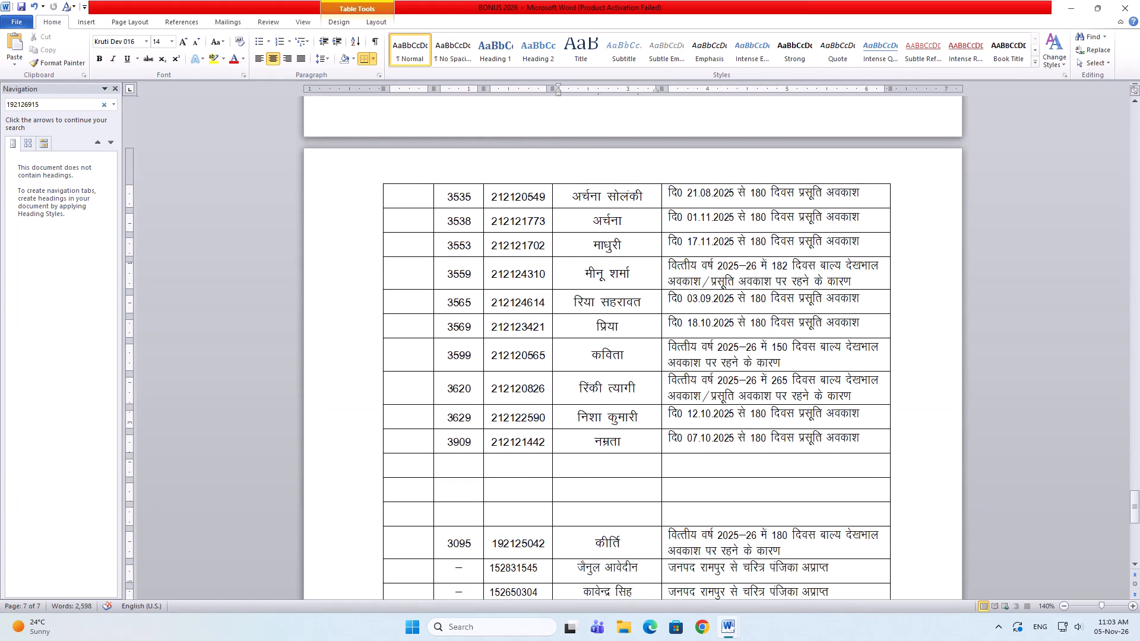
Delete the three blank rows above the 180-day child-care leave entry on page 7 and save the document.
left_click_drag(411, 461, 699, 510)
right_click(696, 510)
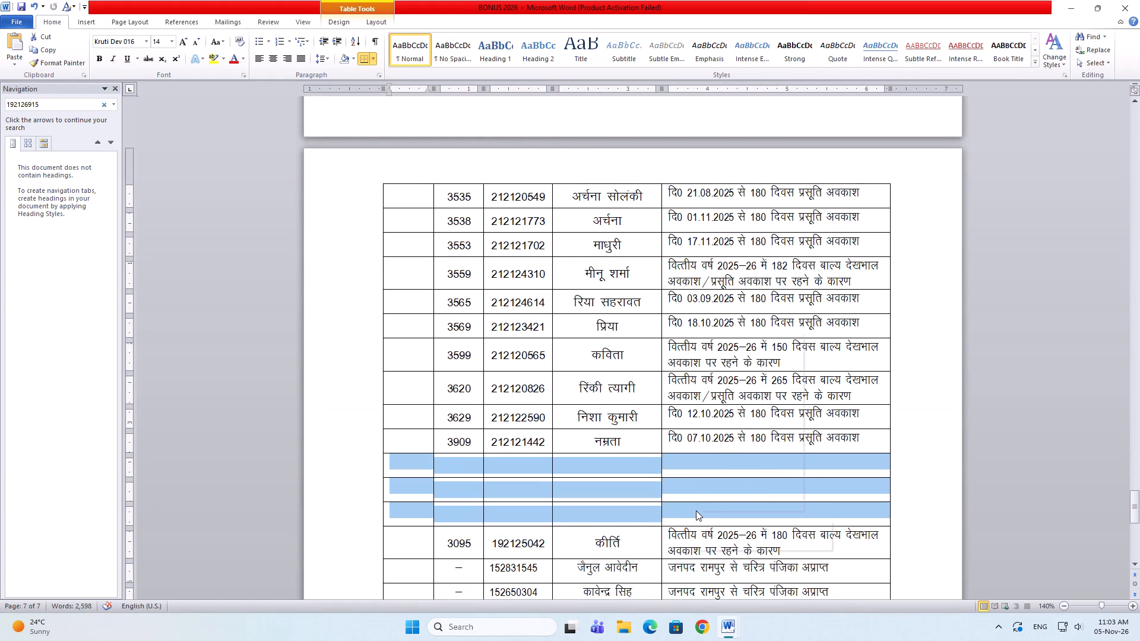
left_click(723, 413)
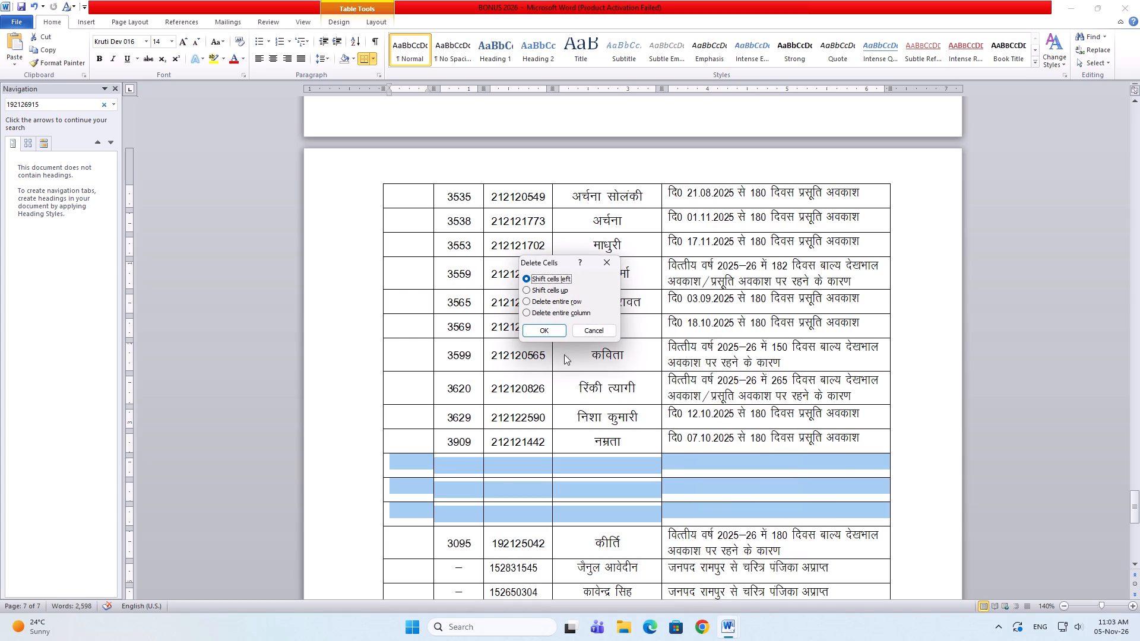
left_click(552, 332)
scroll(617, 498, "down", 3)
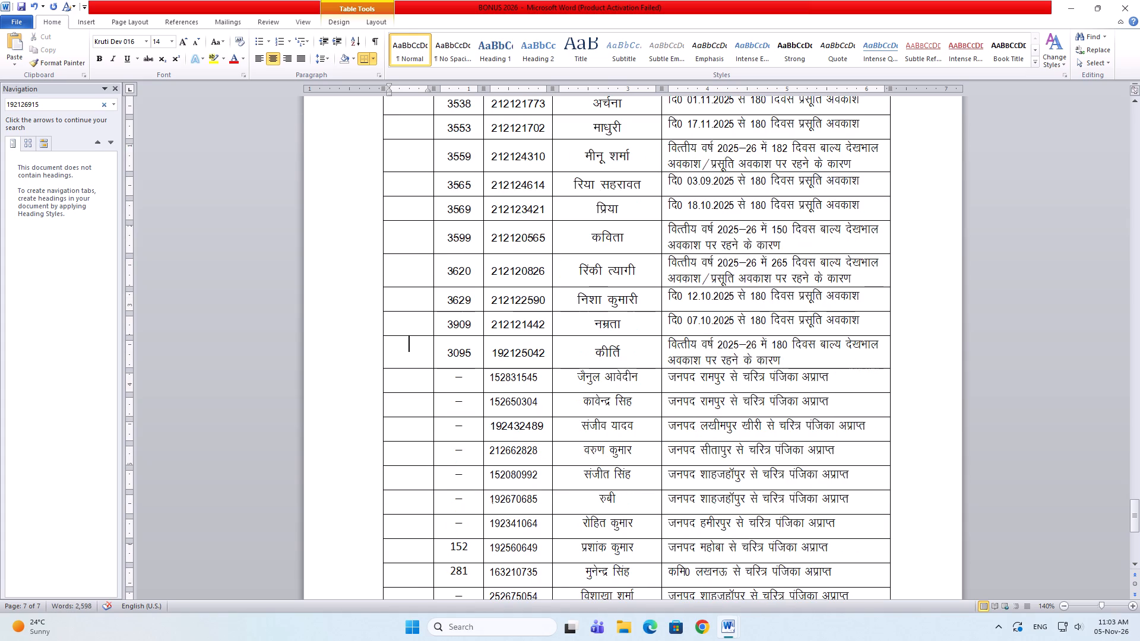
key("ctrl+s")
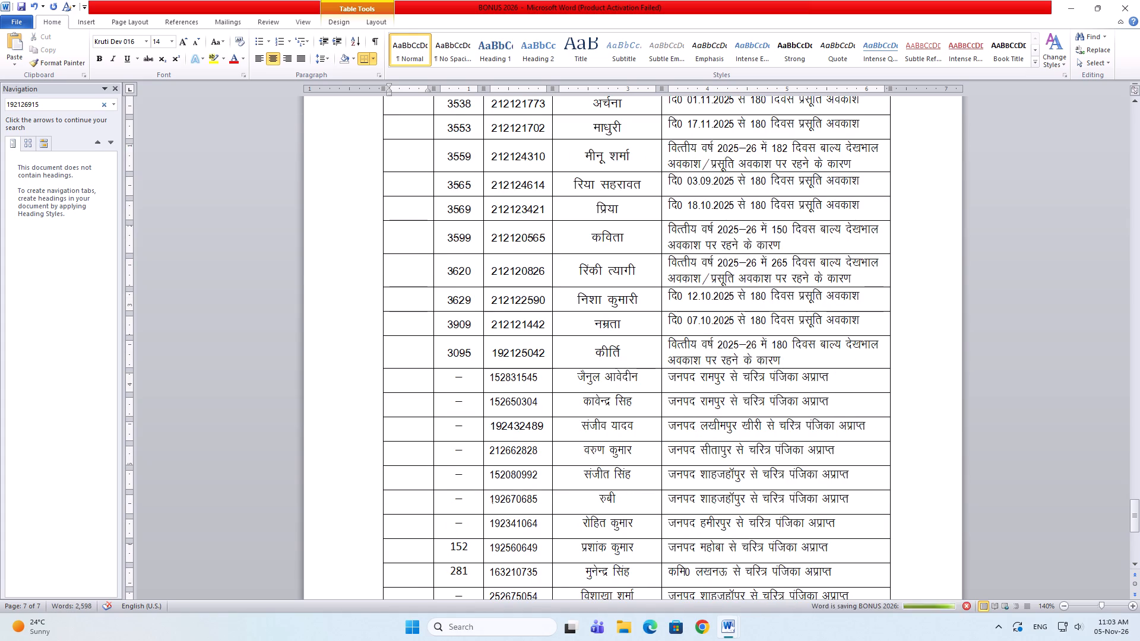
Check the page 7 rows through to the table's end and save the BONUS 2026 document.
scroll(622, 462, "down", 4)
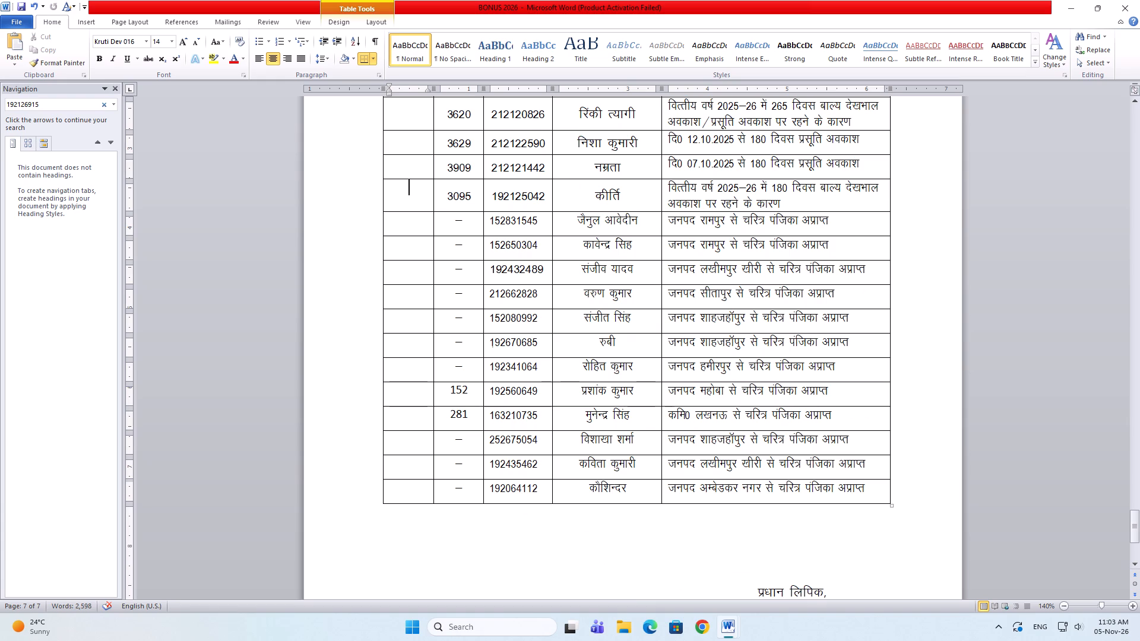
scroll(643, 459, "down", 7)
scroll(727, 450, "up", 17)
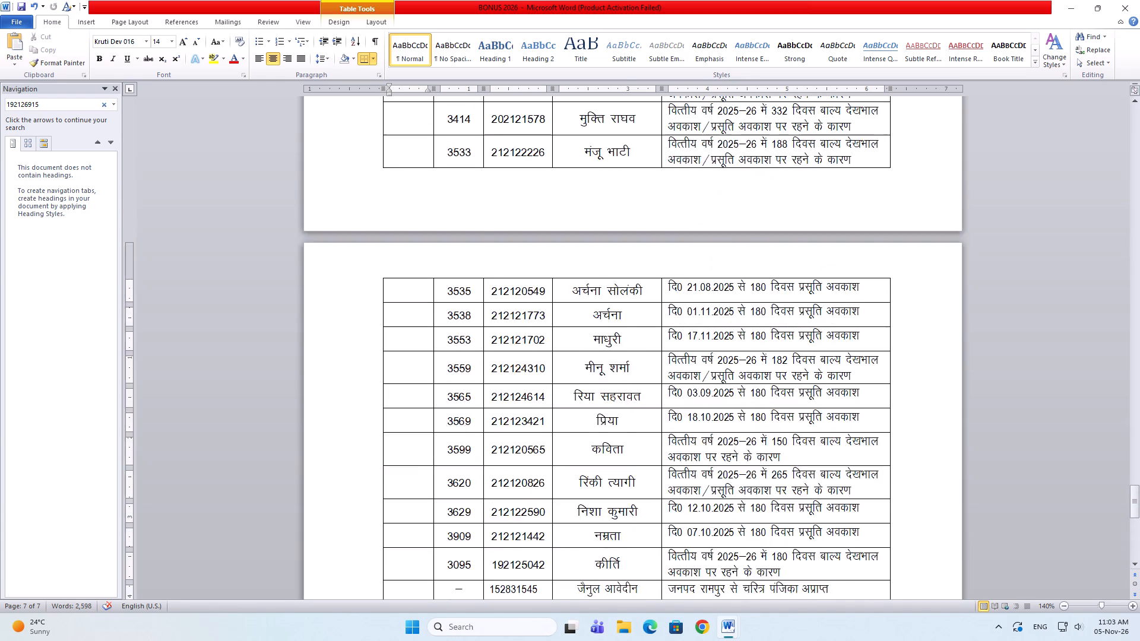
scroll(707, 434, "up", 5)
key("ctrl+s")
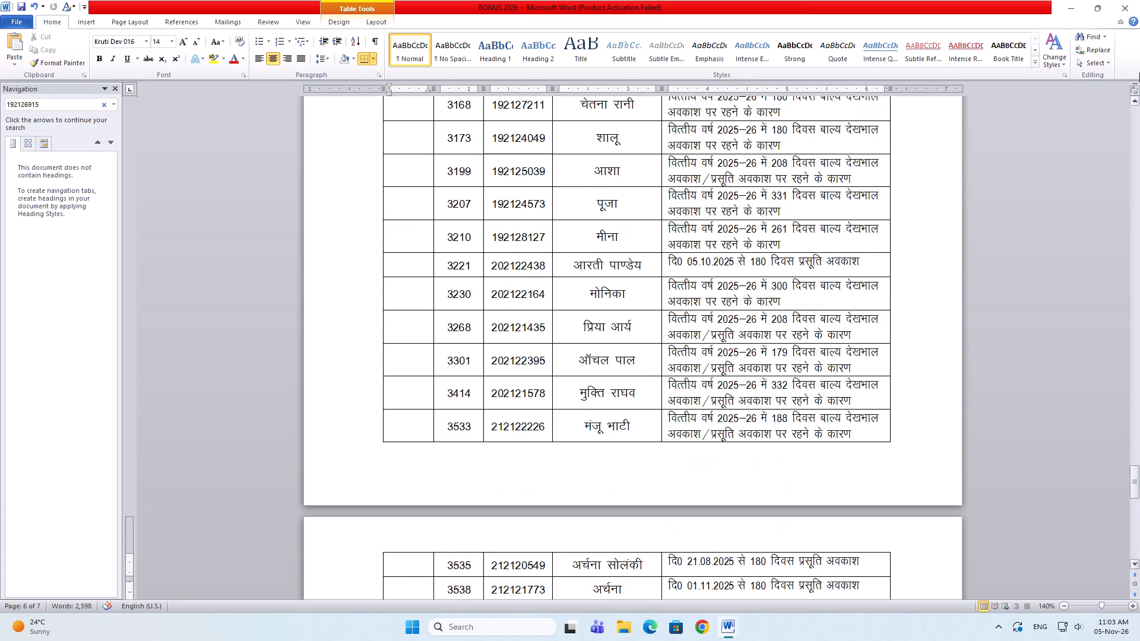
In the PPPPPPPPP document, move the 25.10.2025 maternity leave entry to the blank row below the 06.10.2025 entry and save.
left_click(1071, 6)
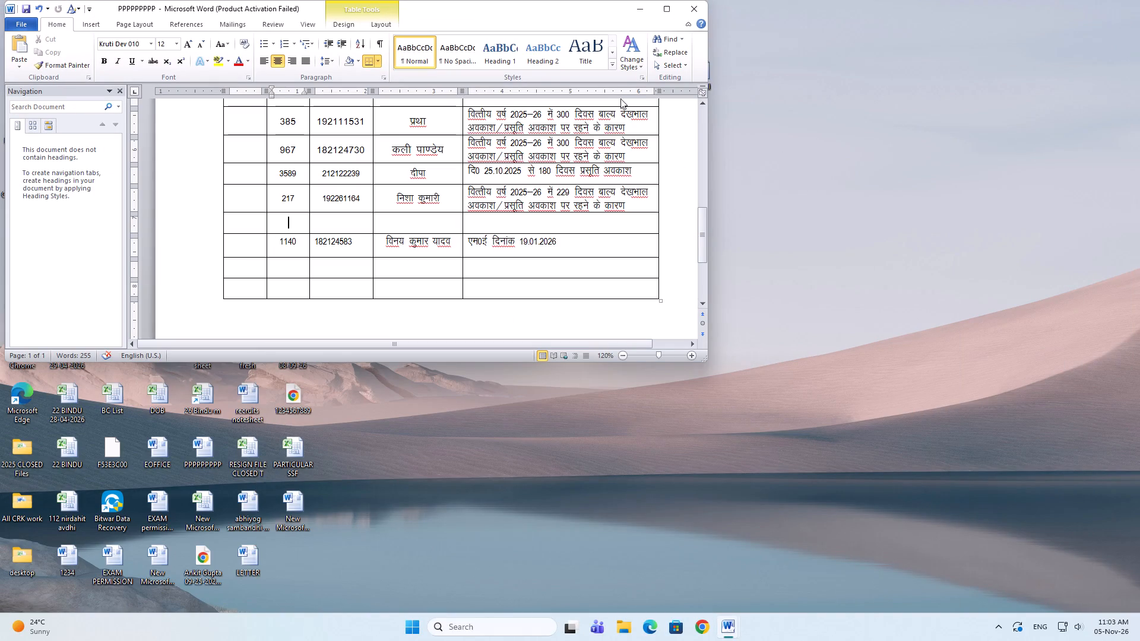
scroll(445, 174, "up", 2)
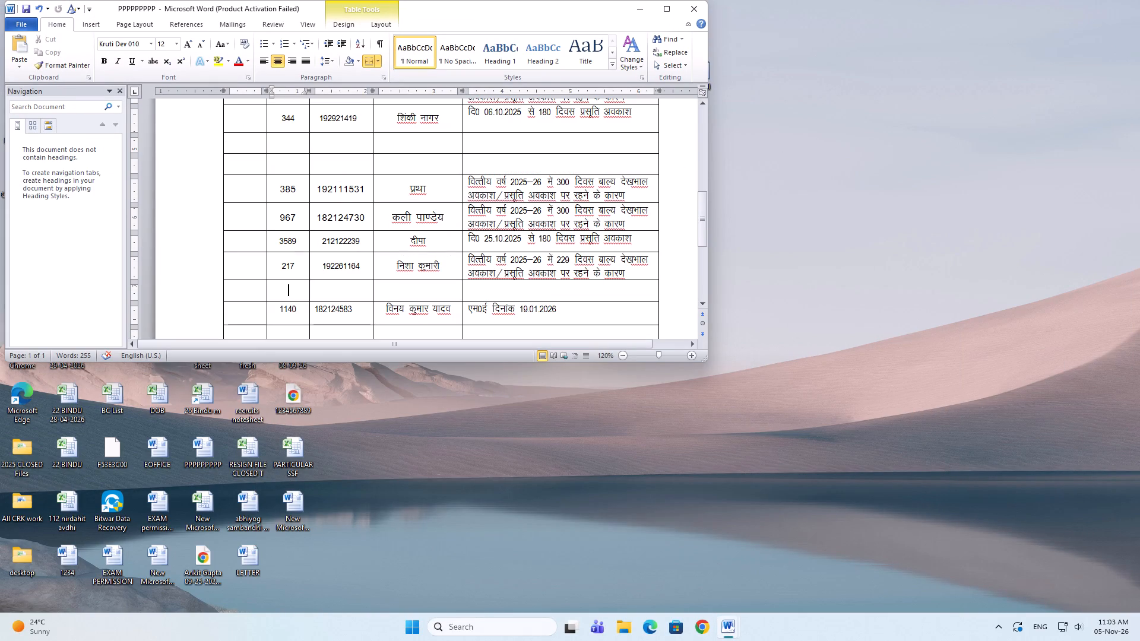
left_click_drag(281, 239, 467, 234)
key("ctrl+x")
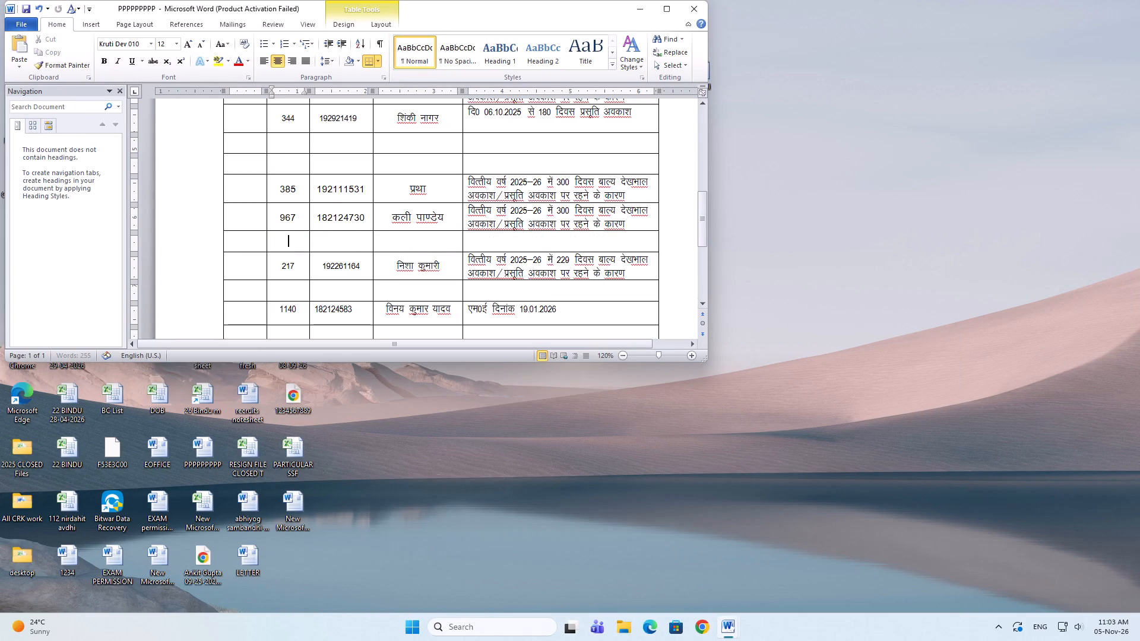
left_click(295, 142)
key("ctrl+v")
left_click(317, 160)
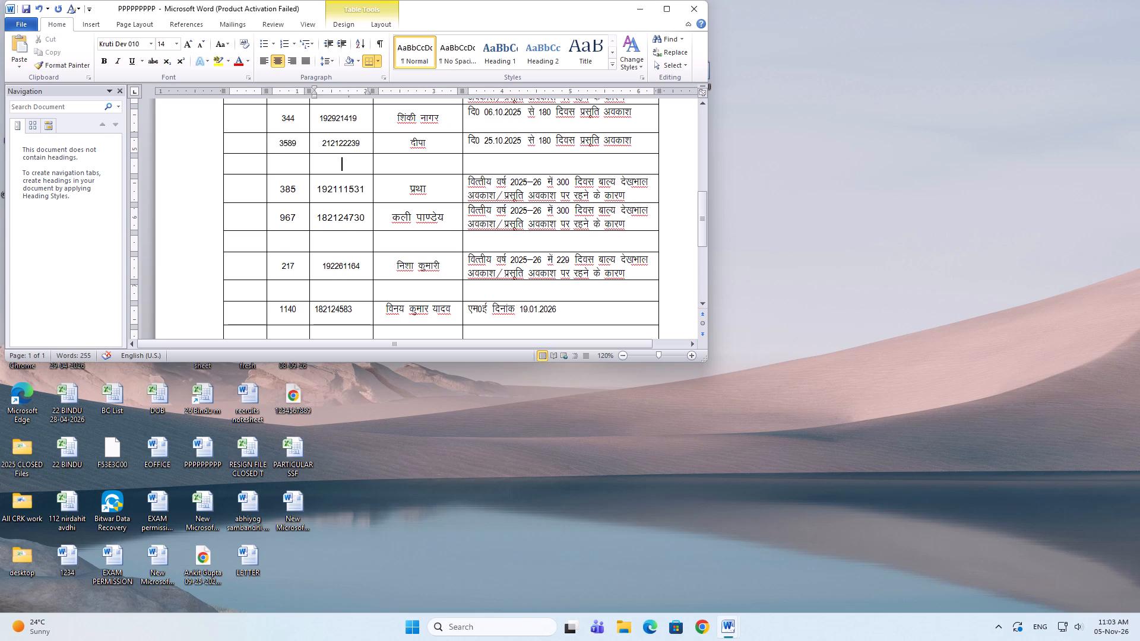
key("ctrl+s")
Move the two 300-day leave entries down so they sit directly above the 229-day leave entry.
left_click_drag(296, 185, 512, 211)
key("ctrl+x")
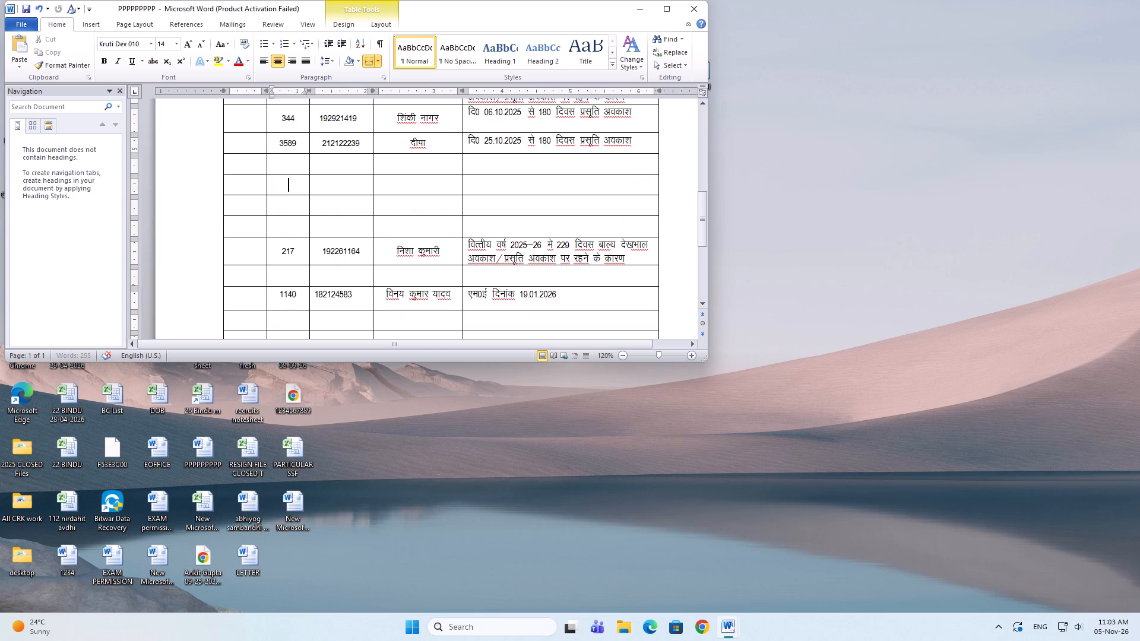
left_click(302, 204)
key("ctrl+v")
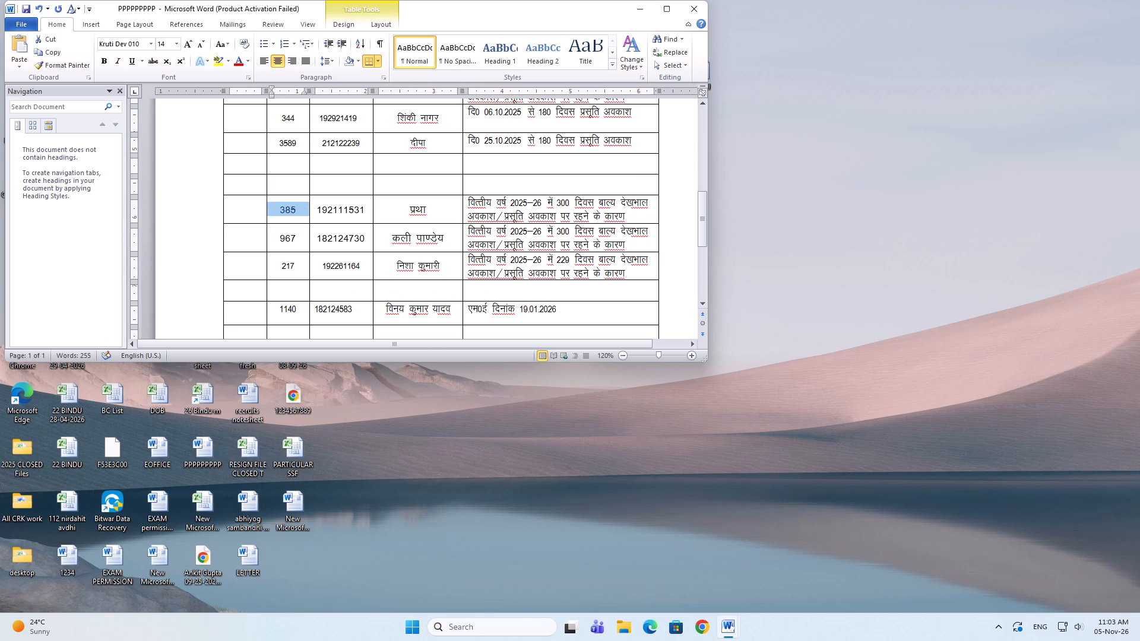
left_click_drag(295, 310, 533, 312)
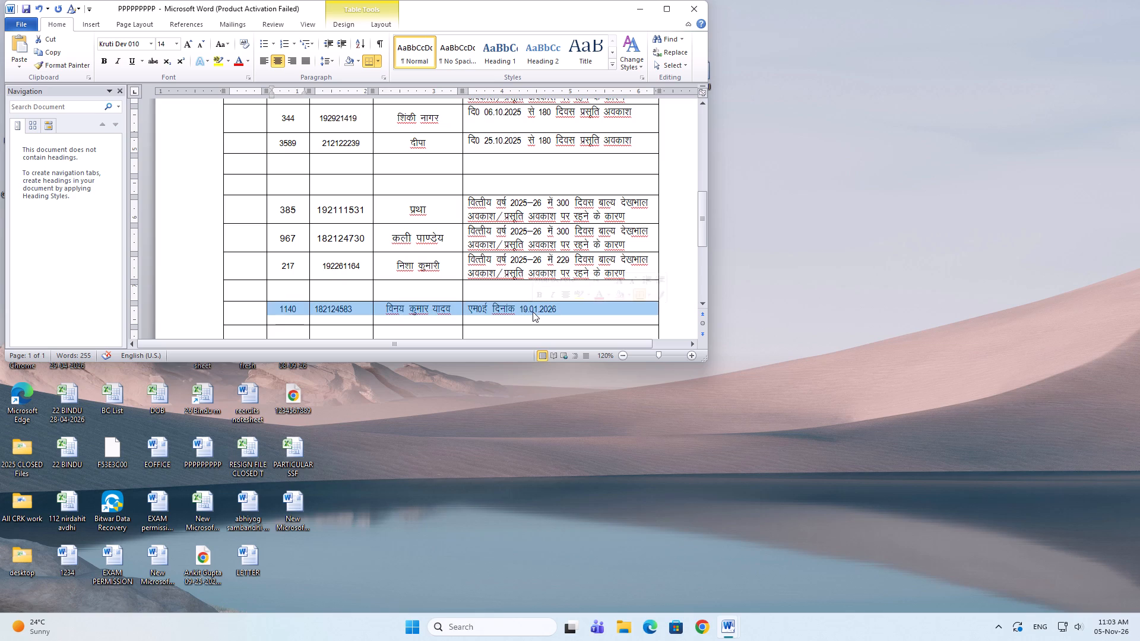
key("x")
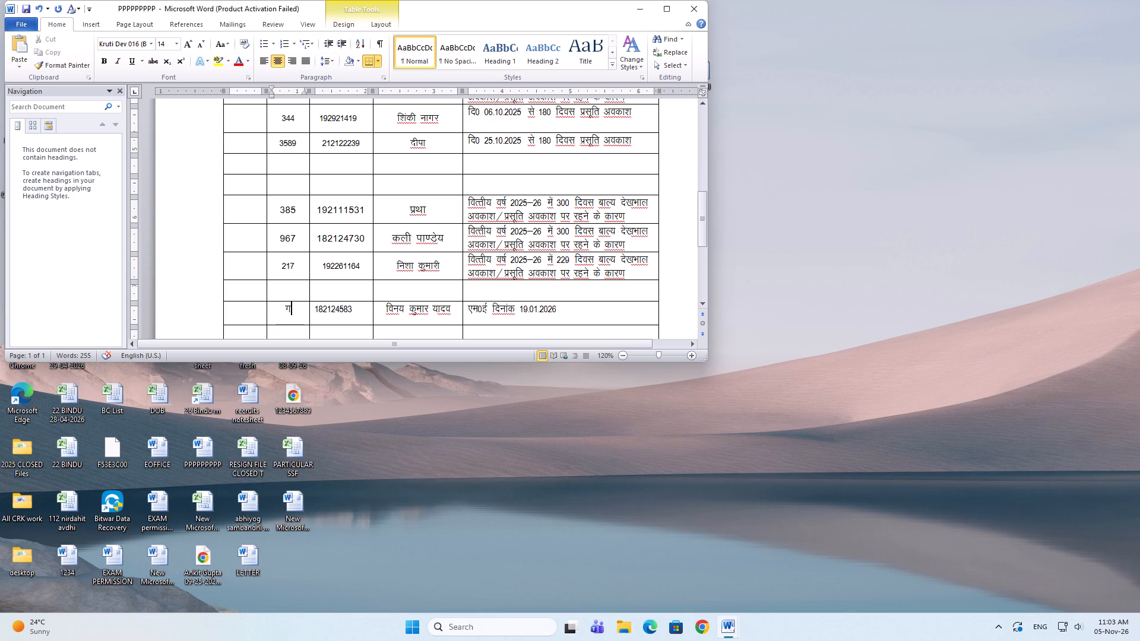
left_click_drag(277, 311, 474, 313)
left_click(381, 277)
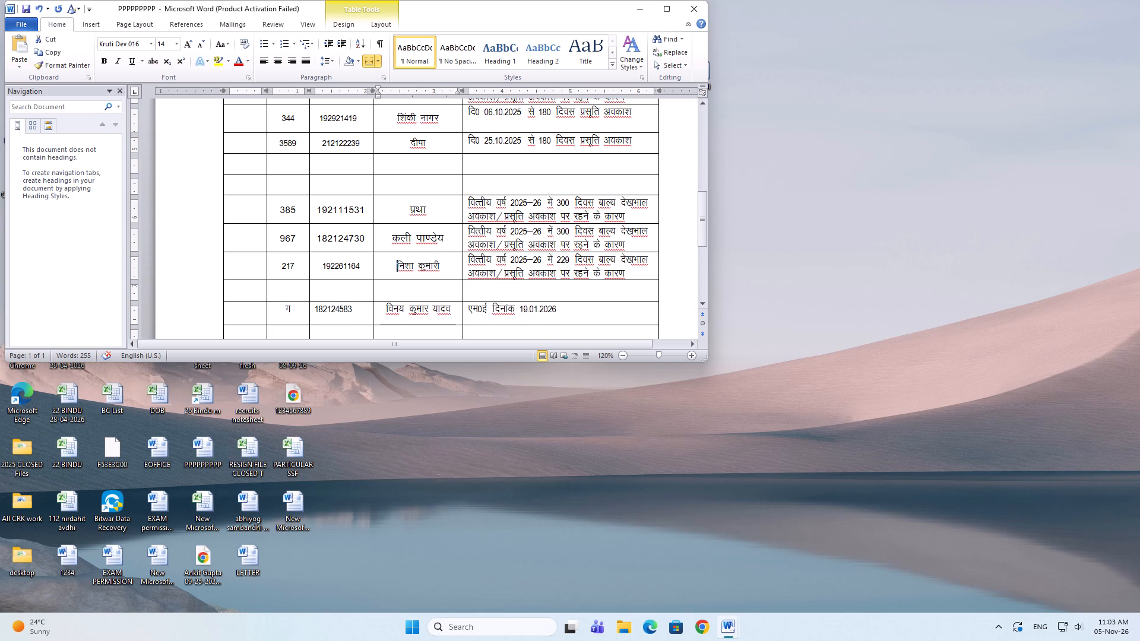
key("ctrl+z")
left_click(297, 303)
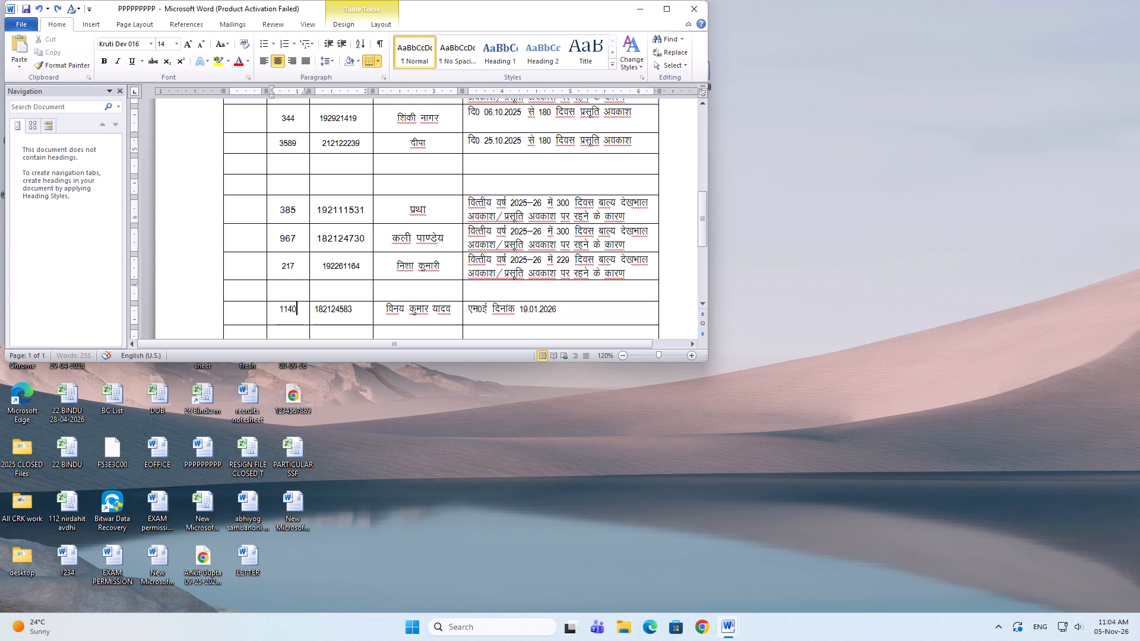
Save the PPPPPPPPP document with its rearranged leave entries.
key("ctrl+s")
Examine the leave entries from the 08.10.2025 maternity leave row at the table's start to the 19.01.2026 row.
scroll(324, 300, "up", 1)
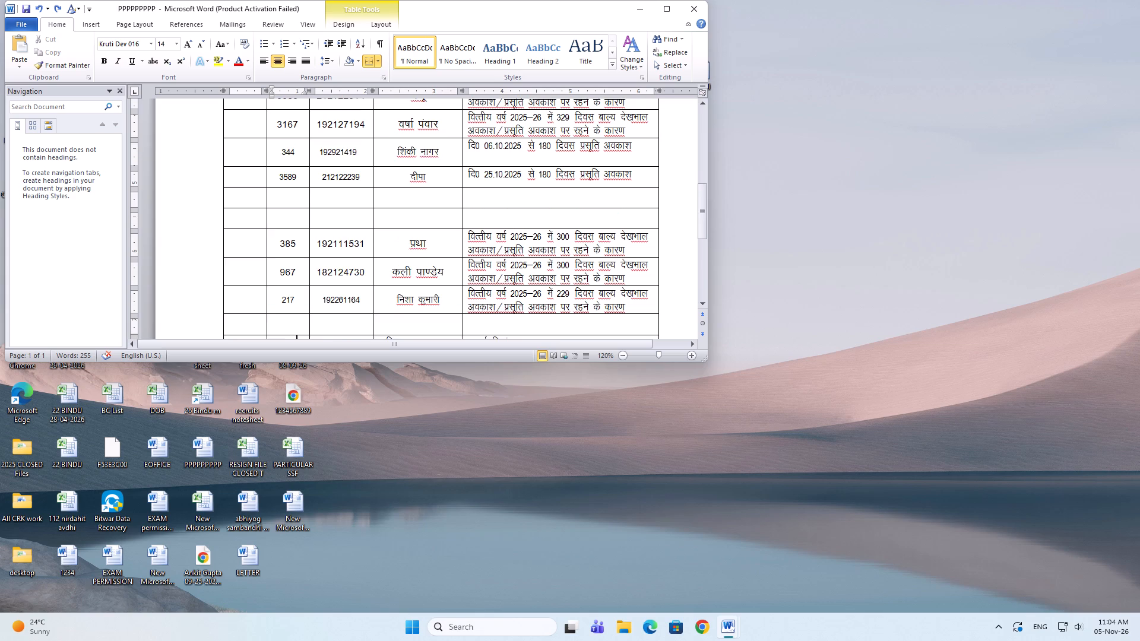
scroll(324, 300, "up", 2)
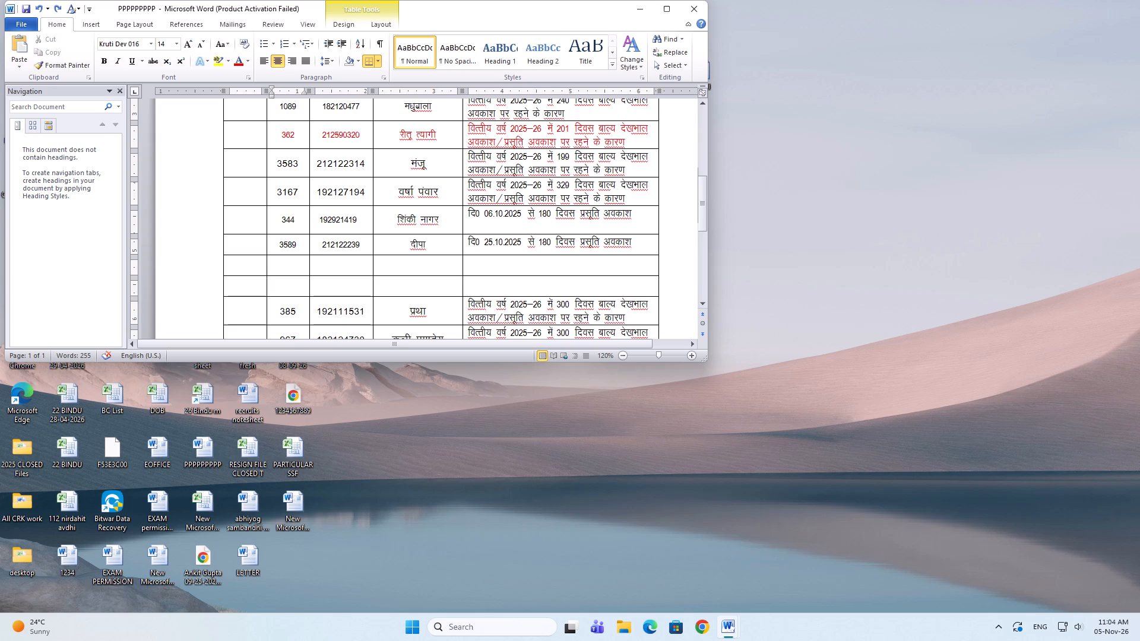
scroll(394, 245, "up", 6)
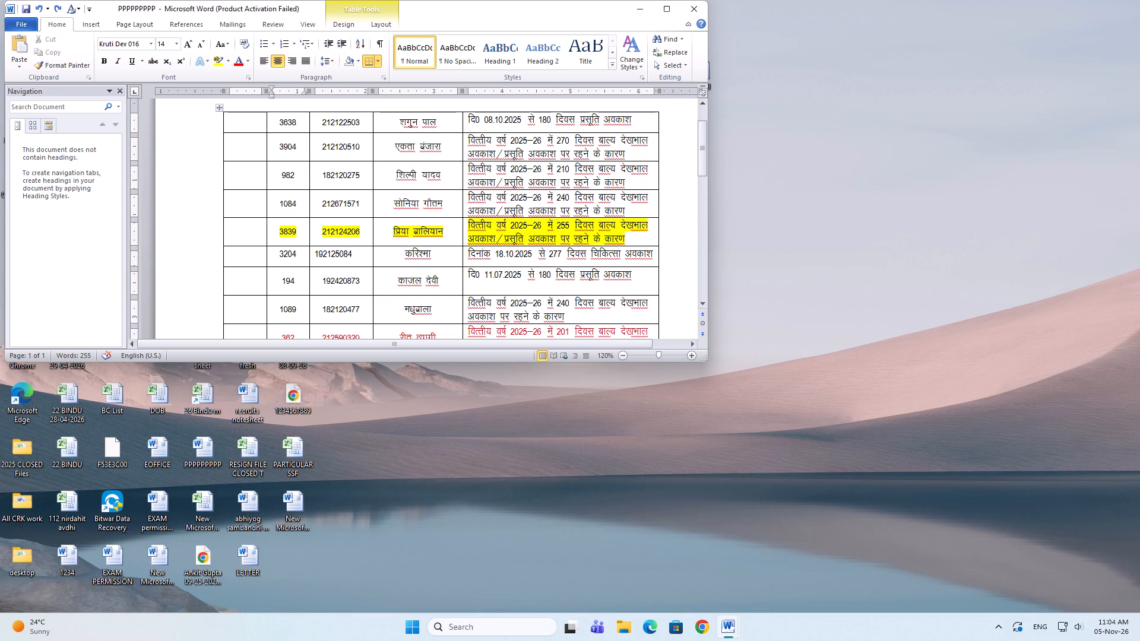
double_click(417, 232)
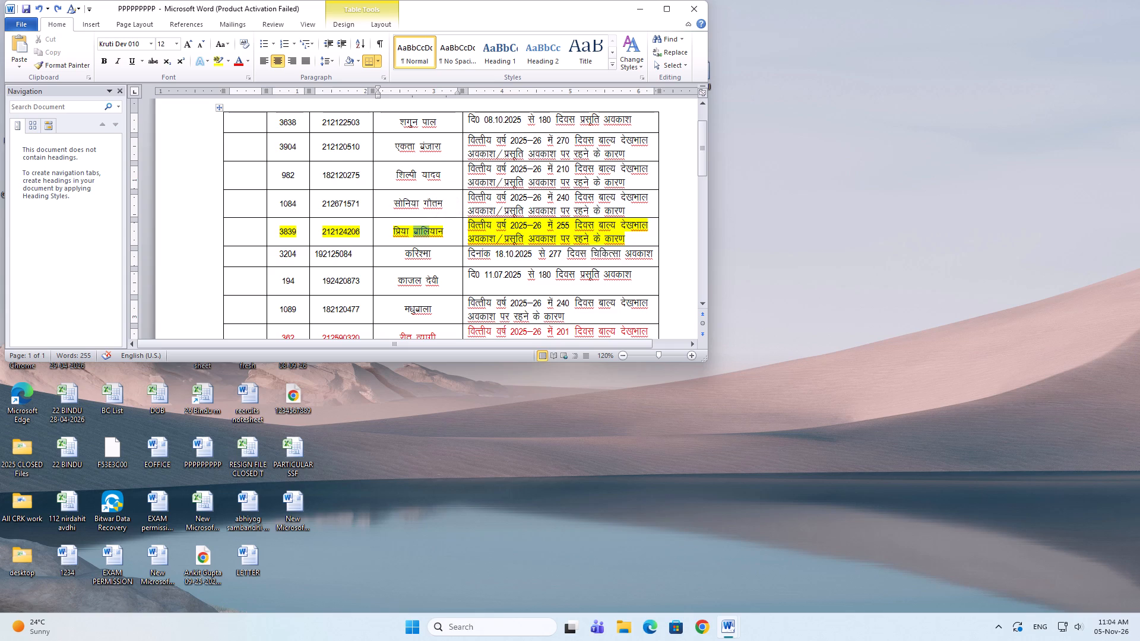
scroll(417, 232, "down", 3)
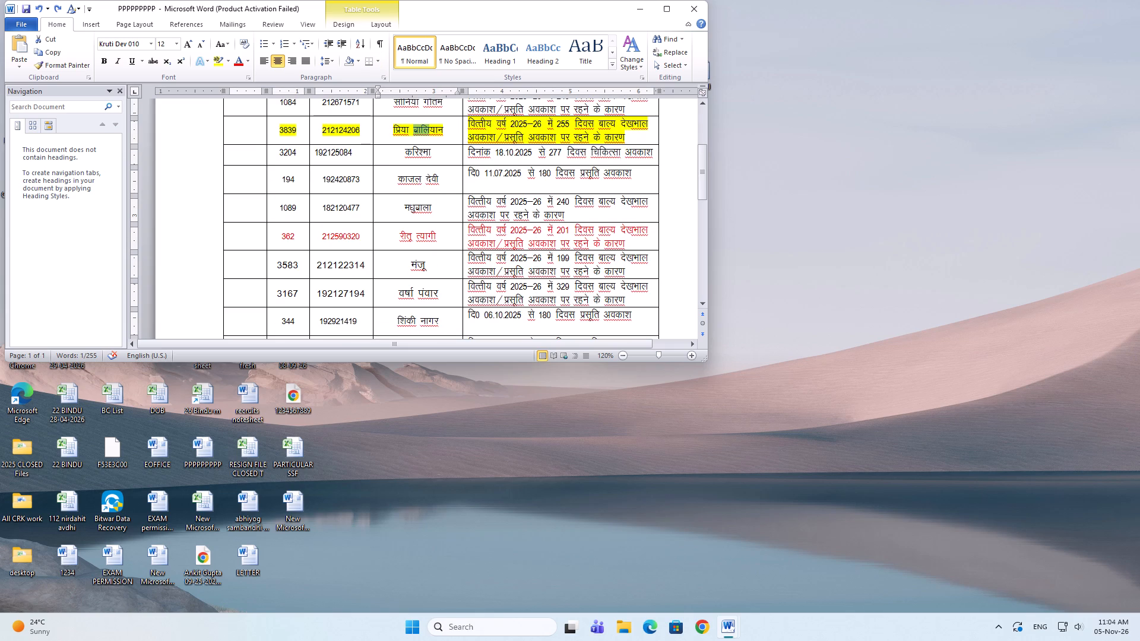
scroll(422, 264, "down", 2)
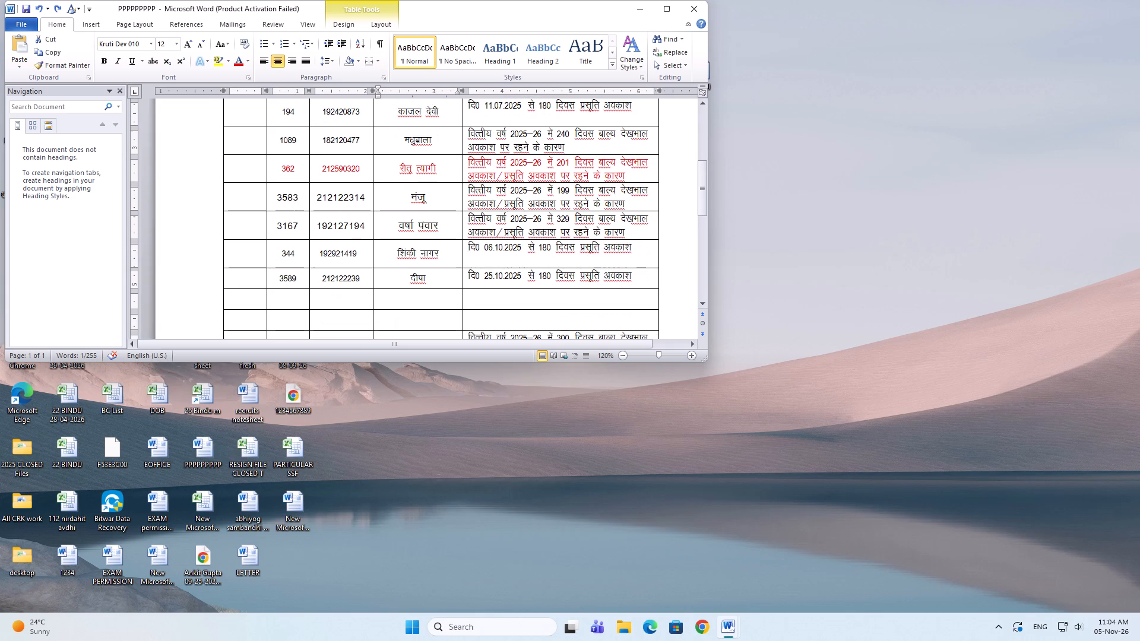
scroll(425, 265, "down", 2)
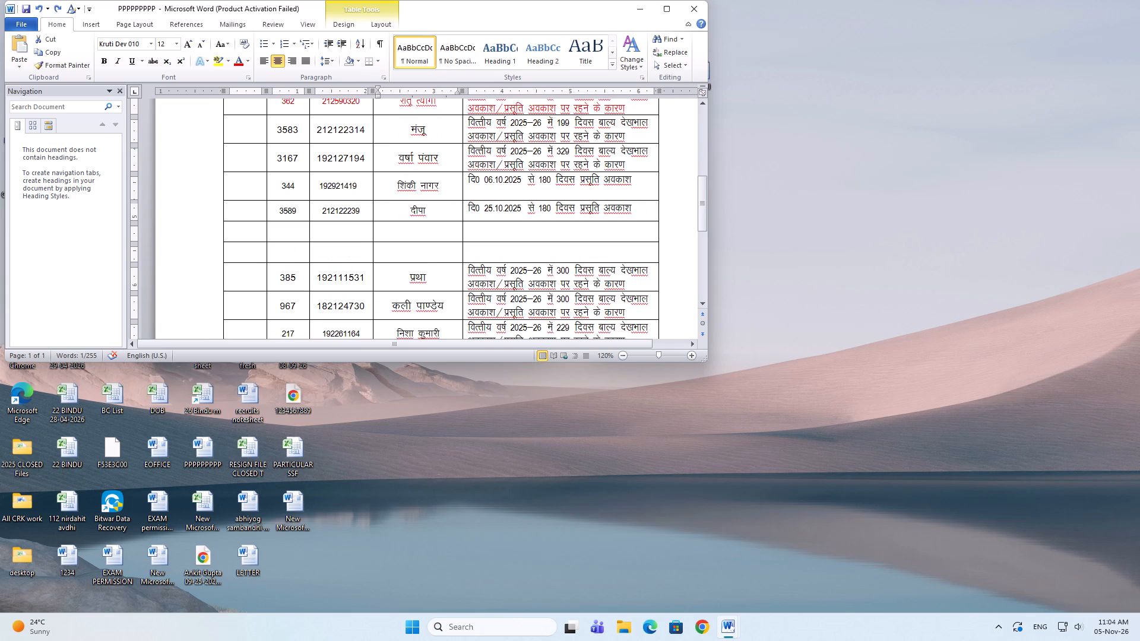
scroll(425, 265, "down", 2)
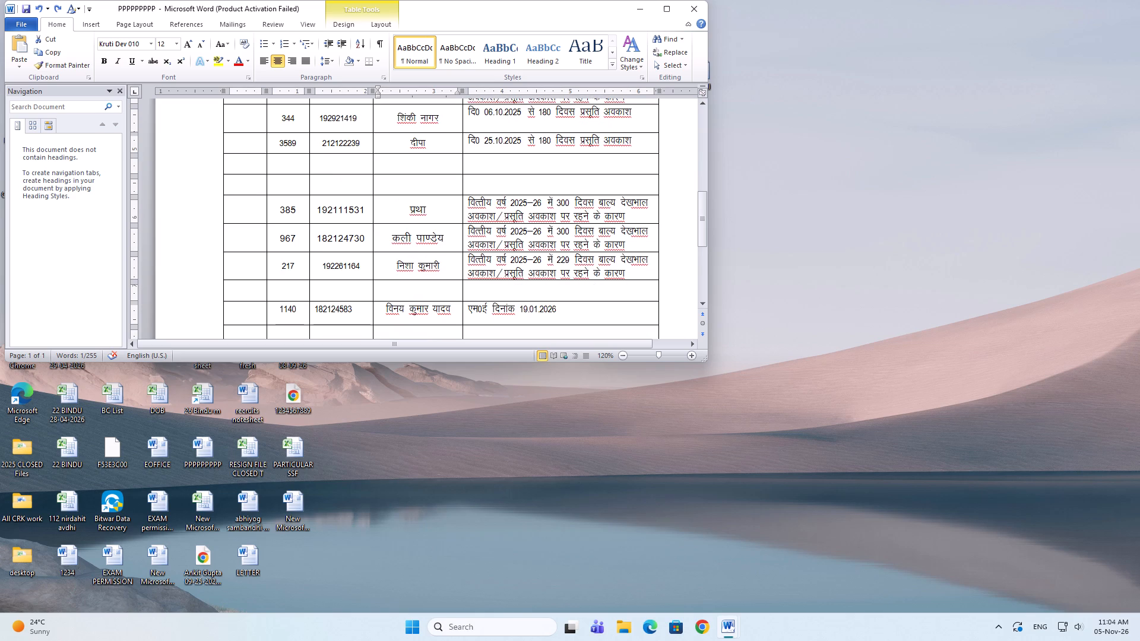
Save the PPPPPPPPP document and close it.
key("ctrl+s")
left_click(697, 7)
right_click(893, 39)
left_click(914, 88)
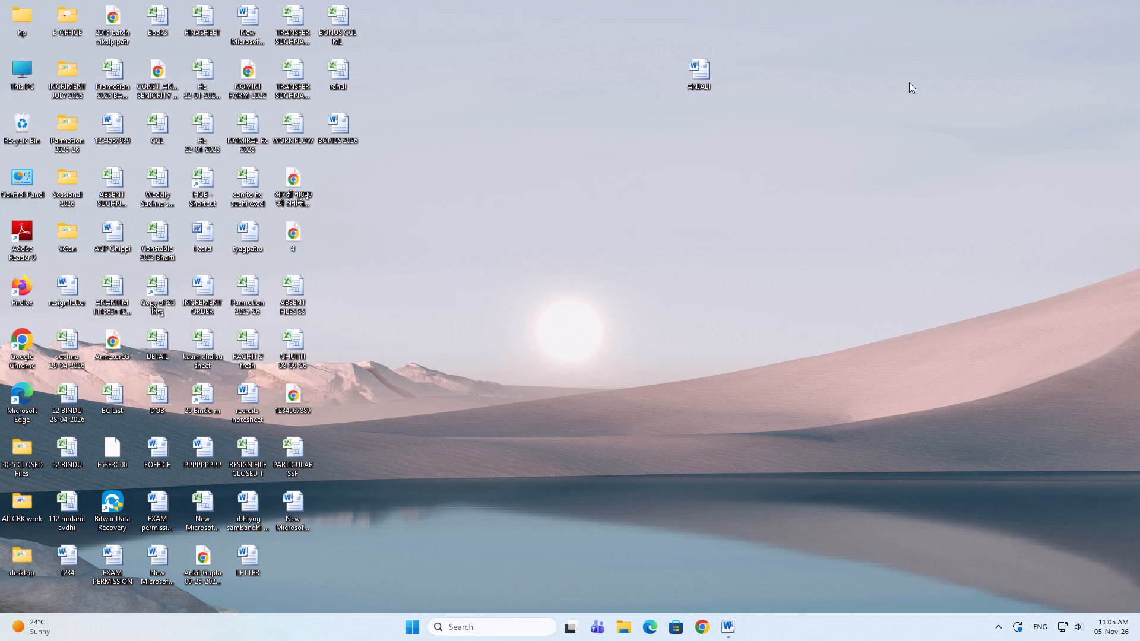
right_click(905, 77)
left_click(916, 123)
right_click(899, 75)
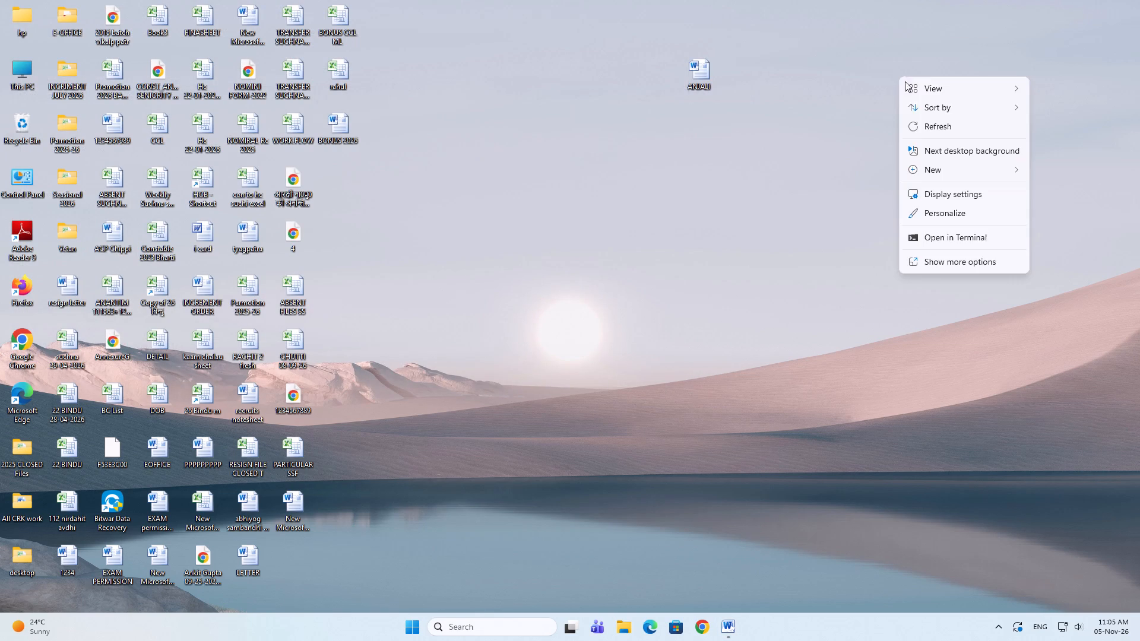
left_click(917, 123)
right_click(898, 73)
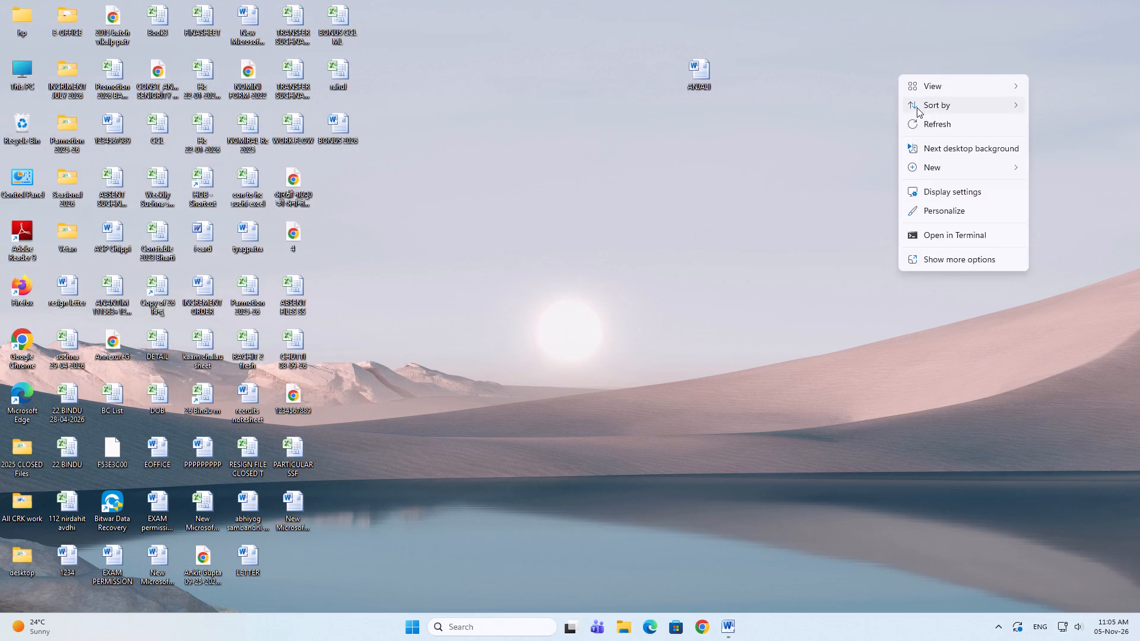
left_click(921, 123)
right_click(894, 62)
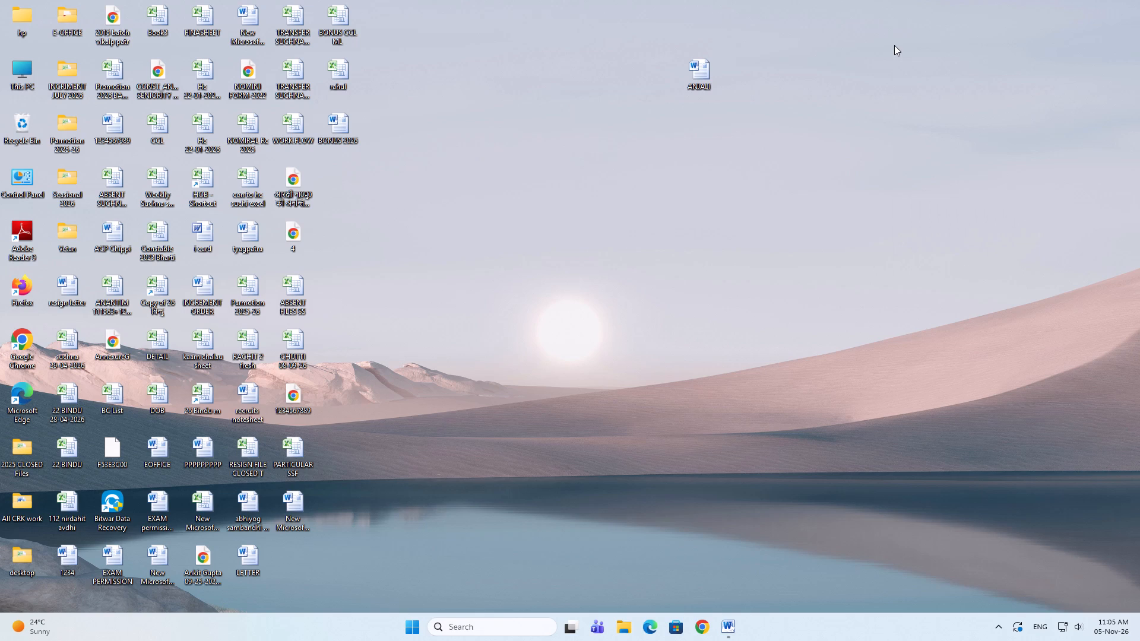
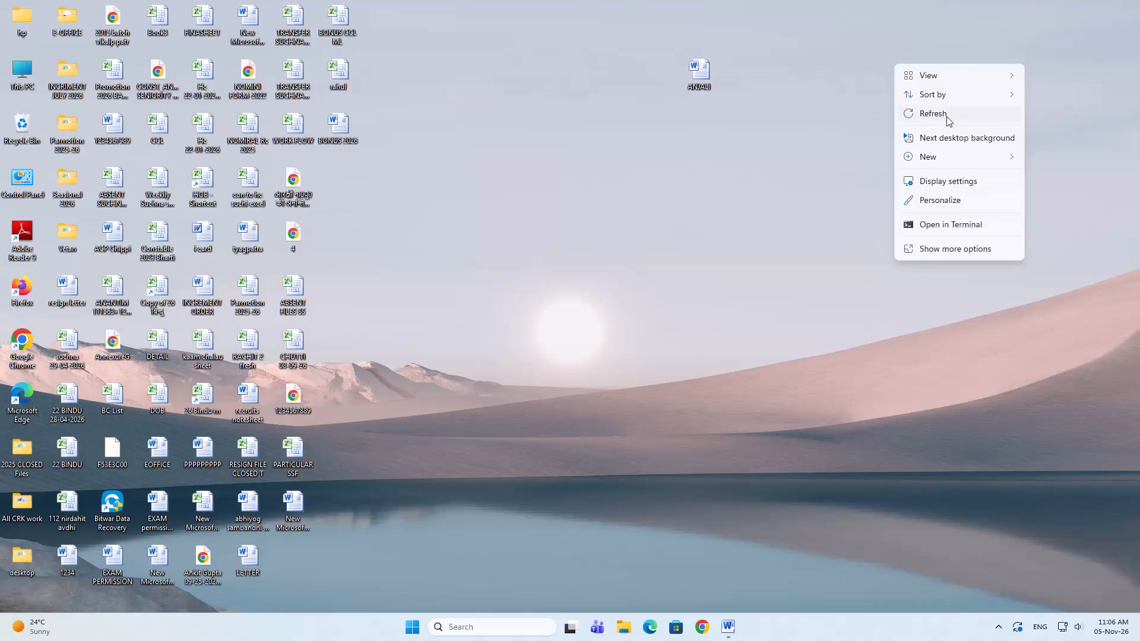
Open the rahul workbook from the desktop and add a new blank worksheet after Sheet3.
left_click(946, 116)
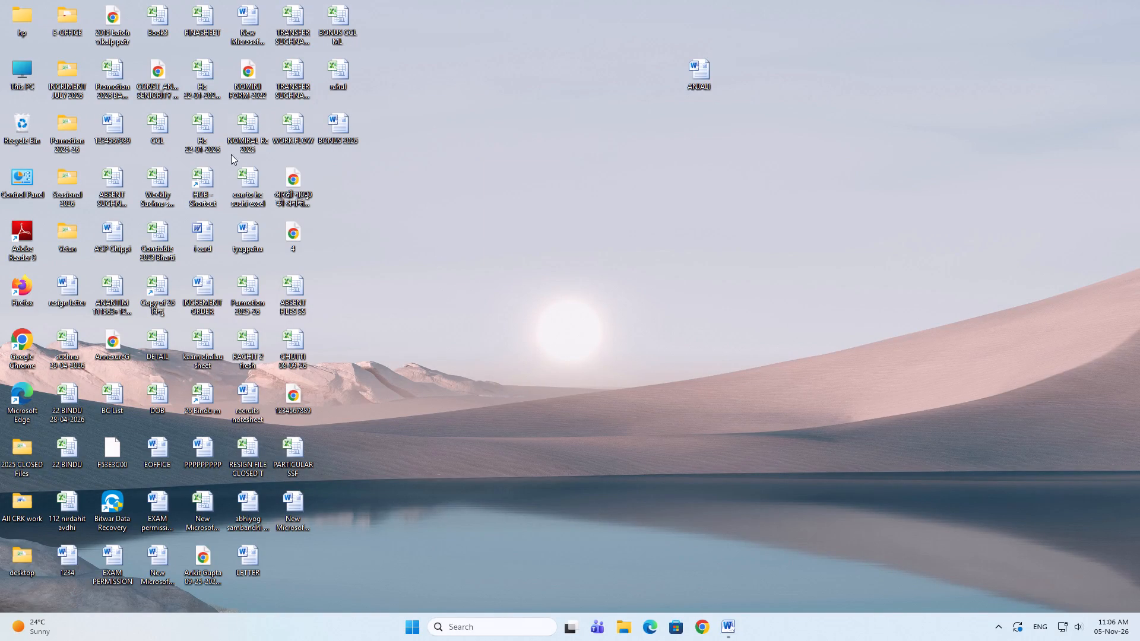
double_click(340, 82)
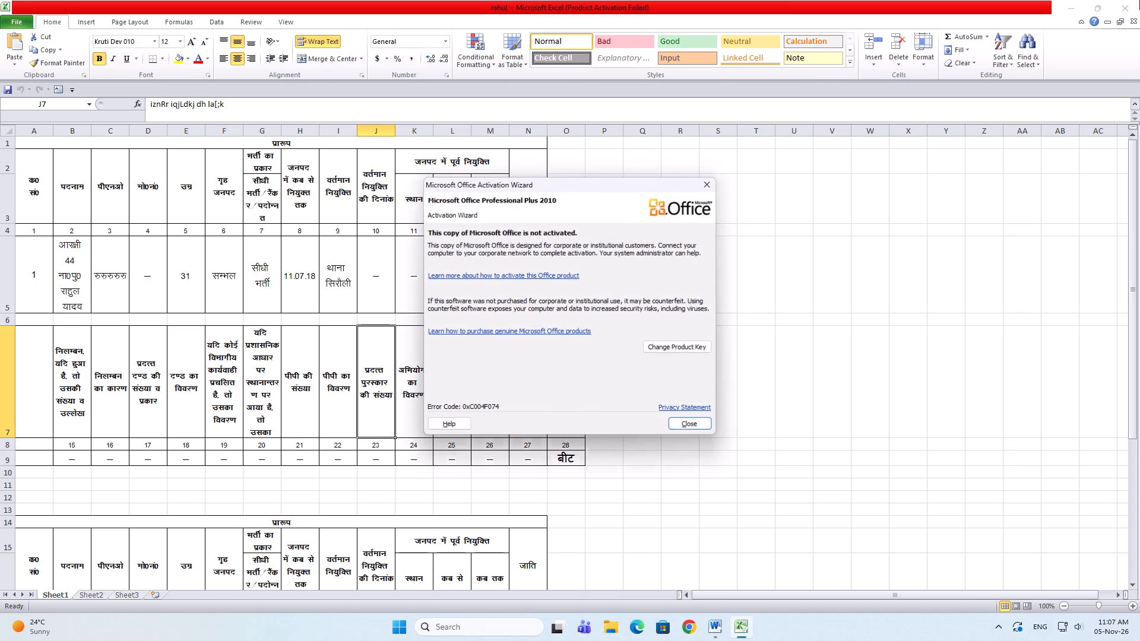
left_click(696, 427)
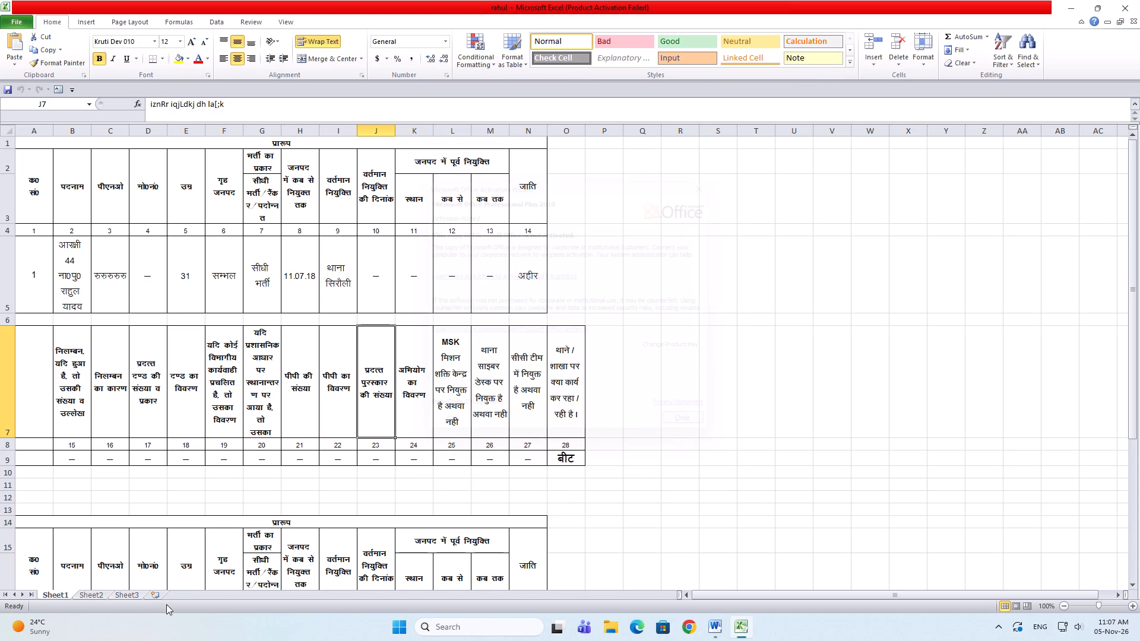
left_click(152, 599)
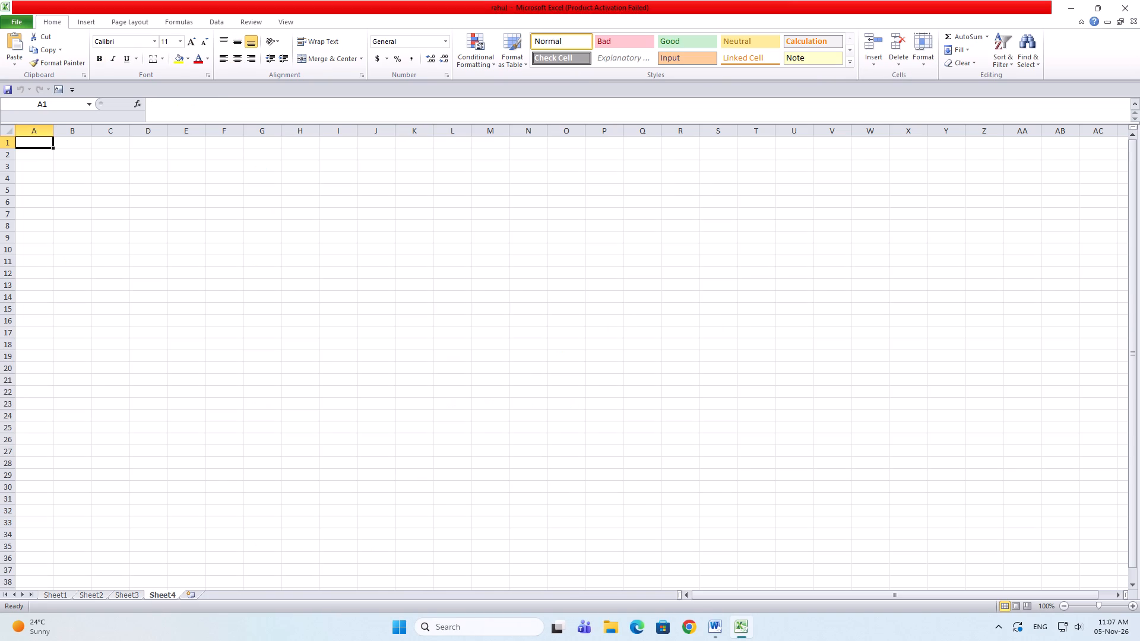
Format all cells of the blank Sheet4 in Kruti Dev 010 at size 14 and save the workbook.
left_click(34, 168)
left_click(5, 134)
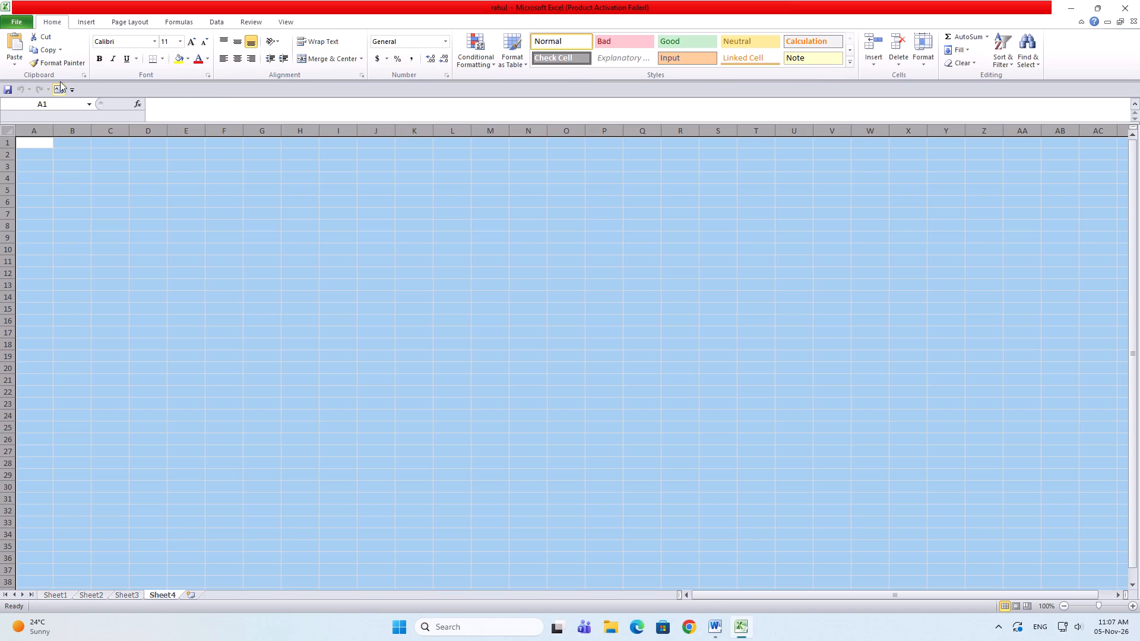
left_click(154, 43)
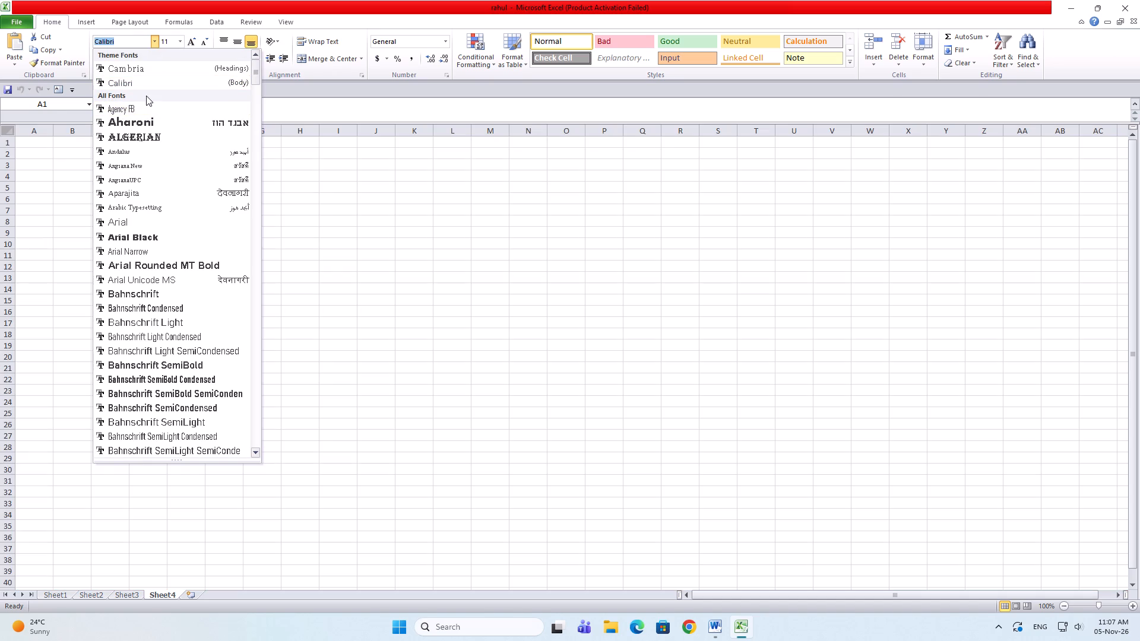
scroll(147, 95, "up", 4)
scroll(147, 93, "down", 2)
scroll(139, 137, "down", 20)
scroll(139, 137, "down", 3)
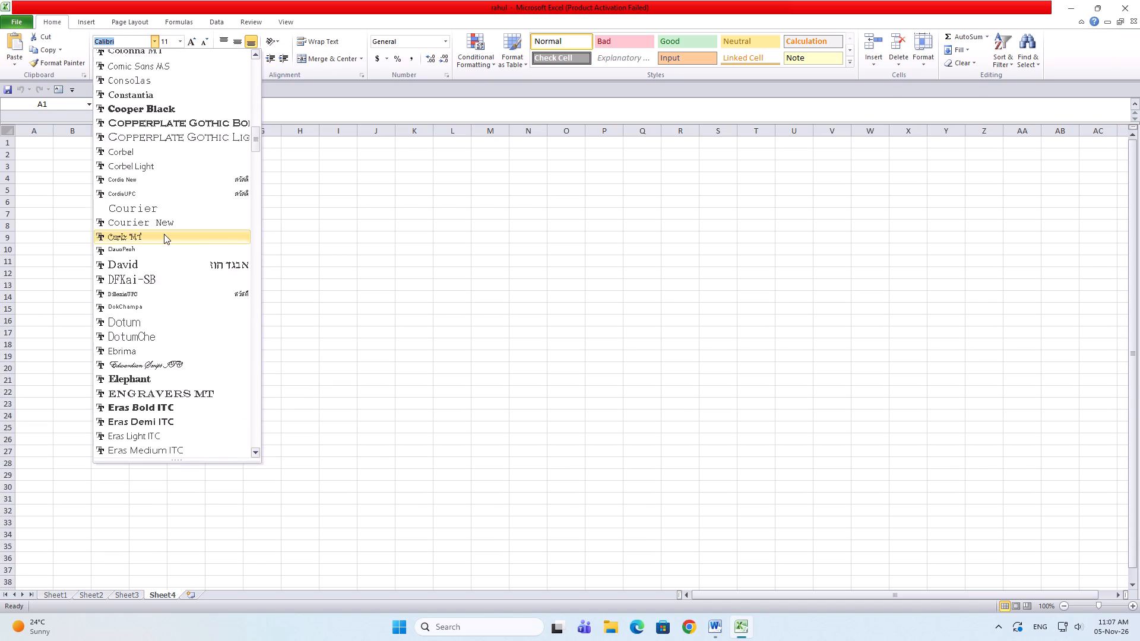
scroll(164, 234, "down", 15)
scroll(160, 217, "up", 3)
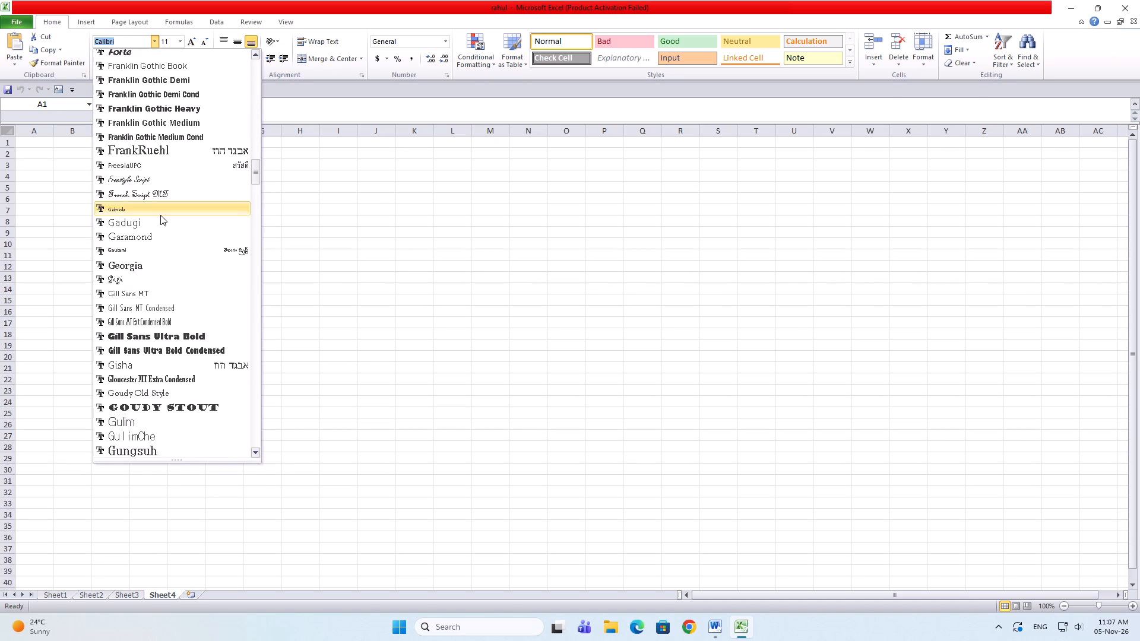
scroll(160, 215, "down", 10)
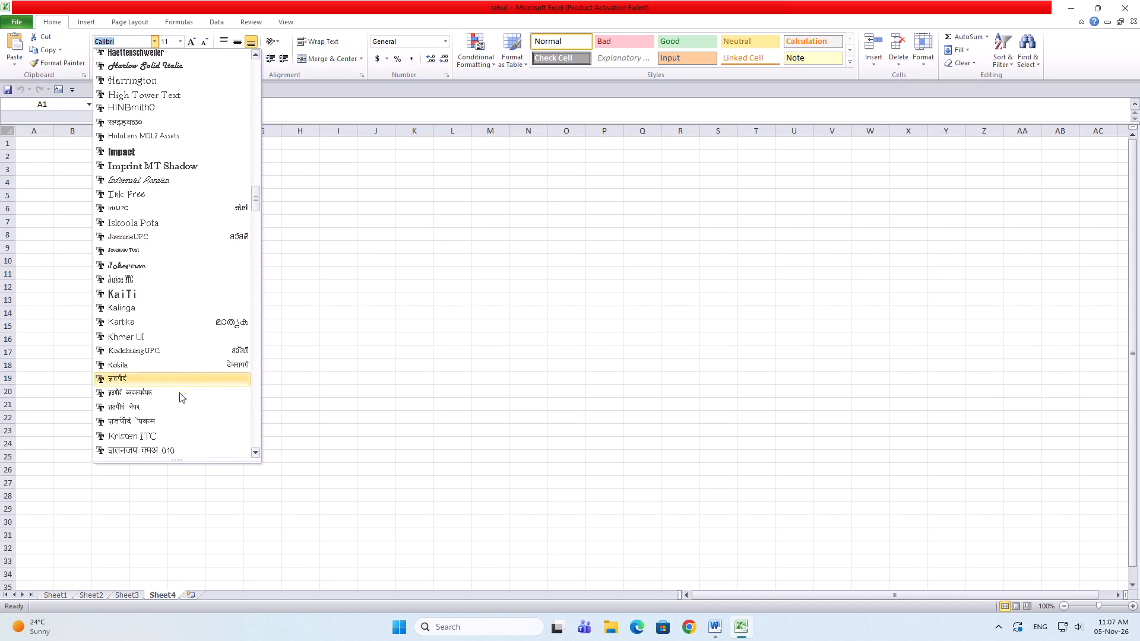
left_click(185, 453)
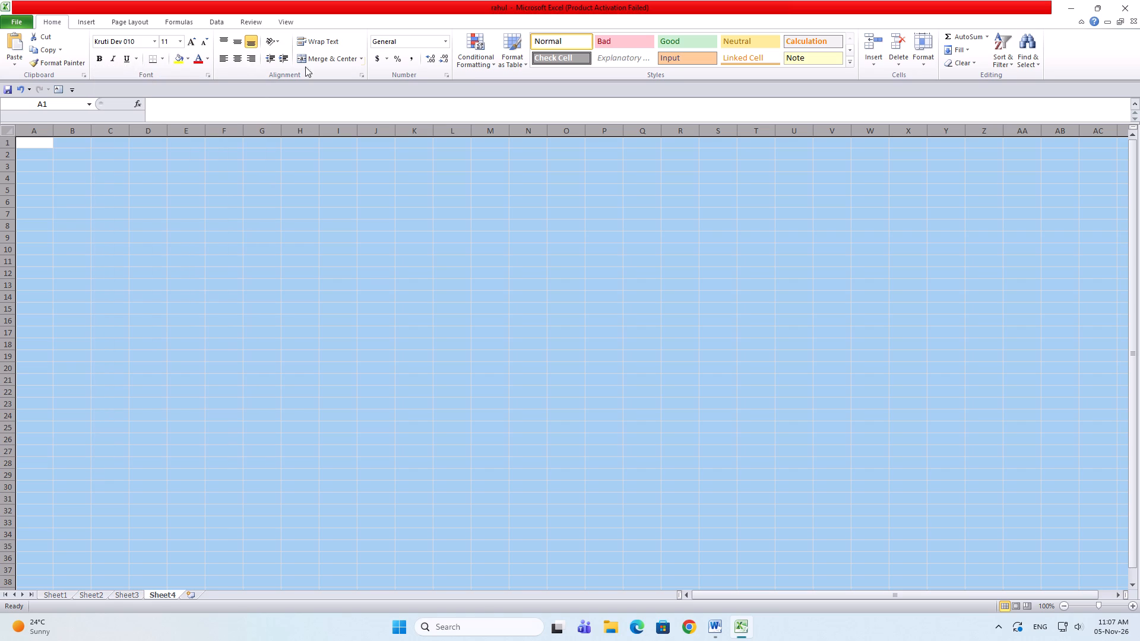
double_click(188, 42)
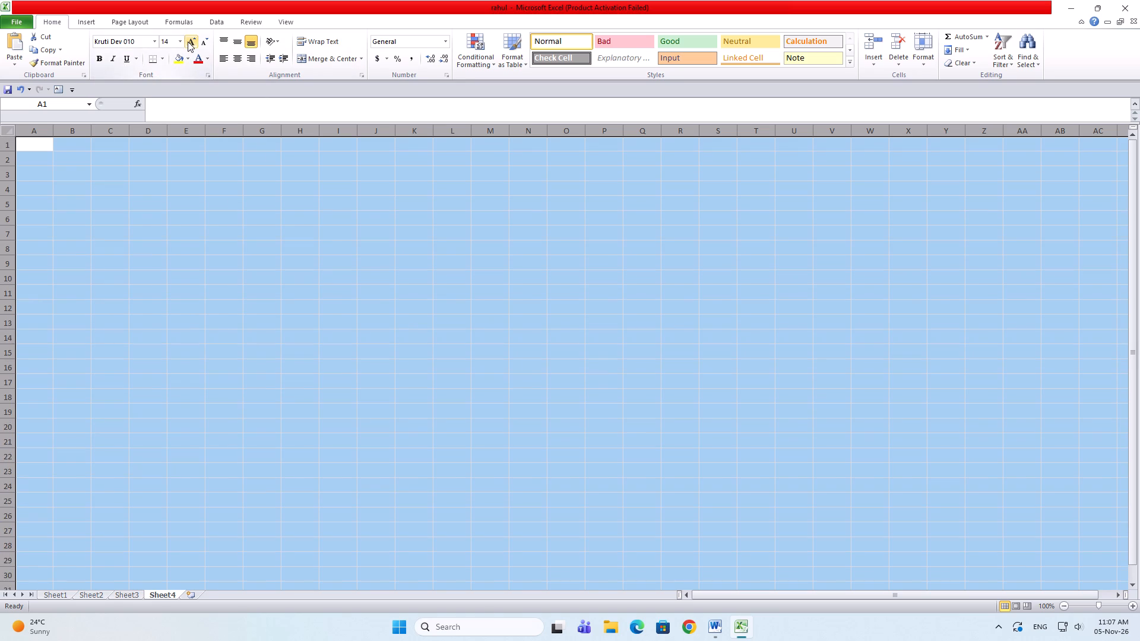
key("ctrl+s")
Enter the serial numbers 1, 2 and 3 in cells A2 to A4.
left_click(47, 156)
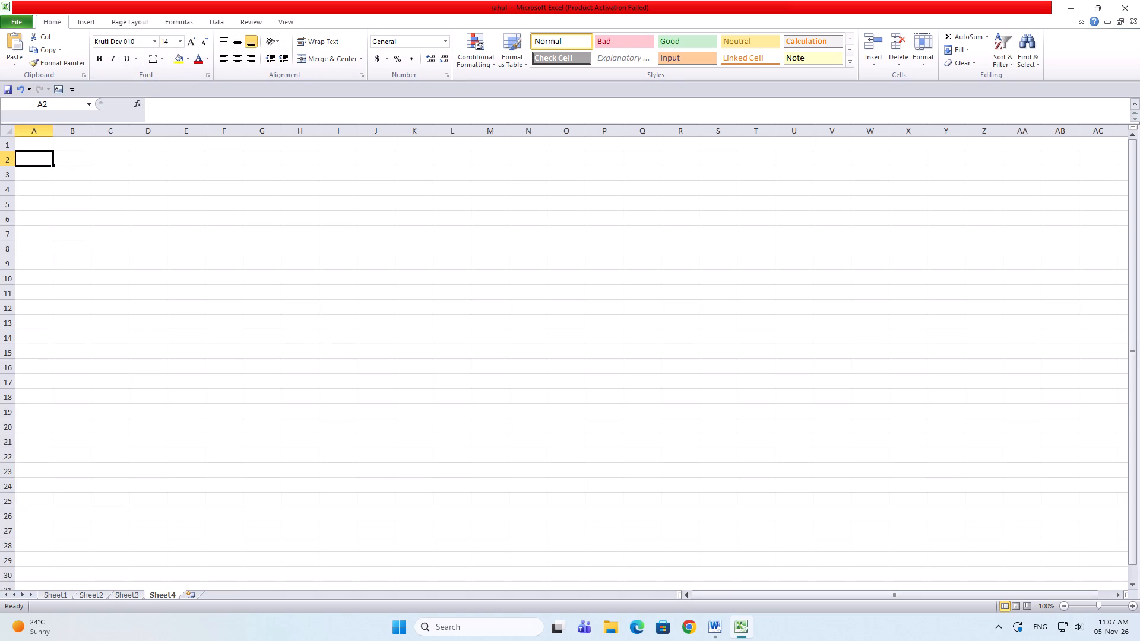
key("1")
key("Return")
key("2")
key("Return")
key("3")
key("Return")
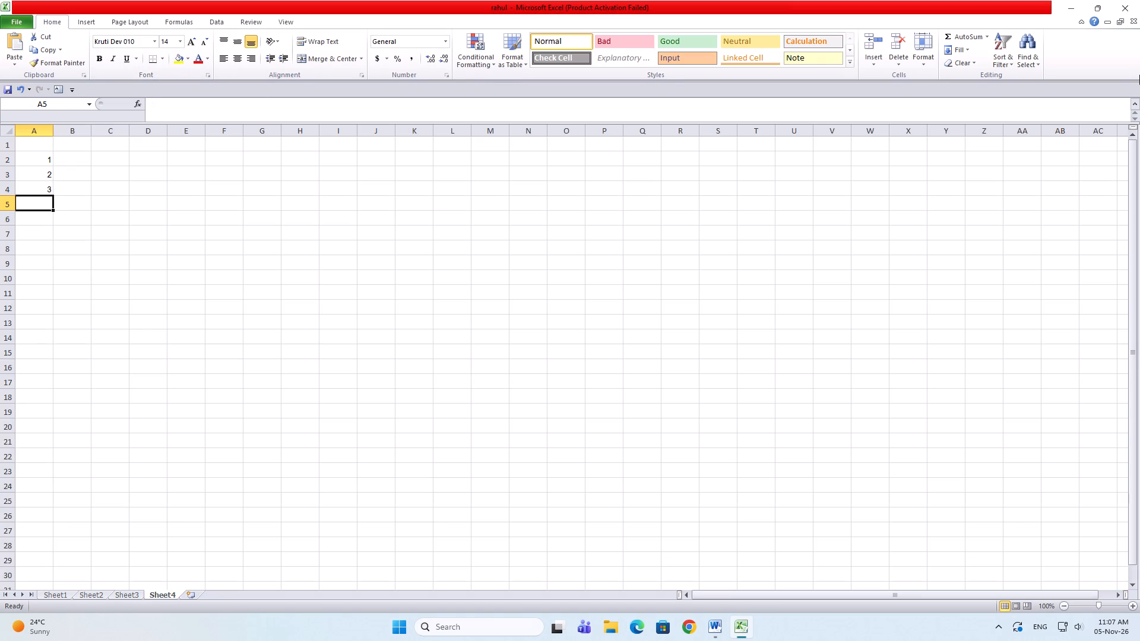
Centre the contents of column A horizontally.
left_click_drag(42, 160, 44, 173)
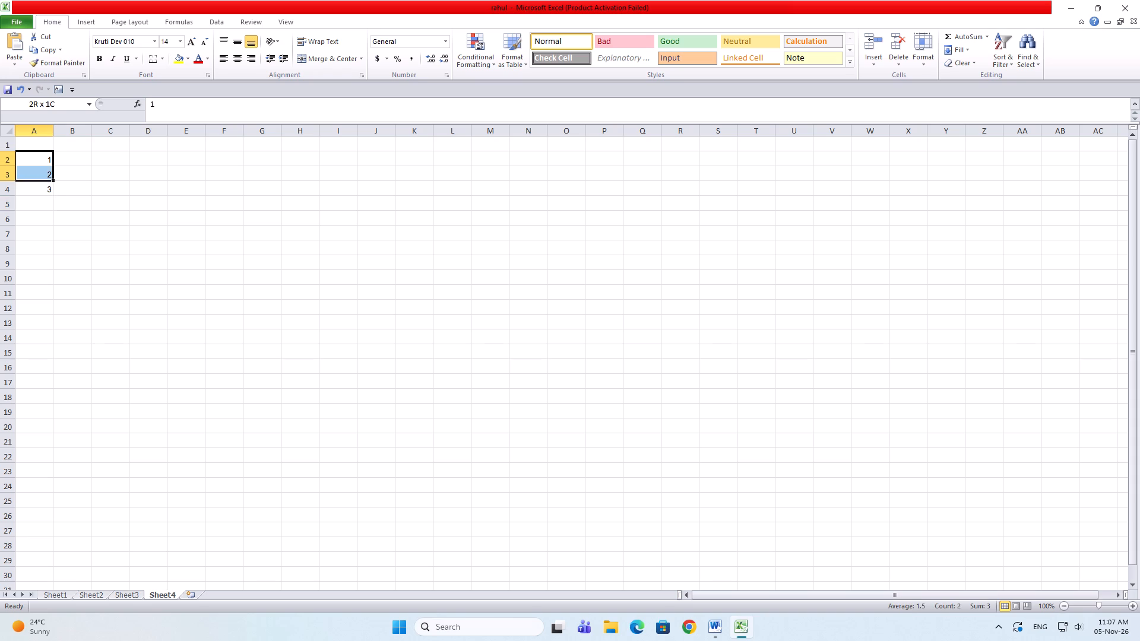
left_click_drag(44, 173, 44, 182)
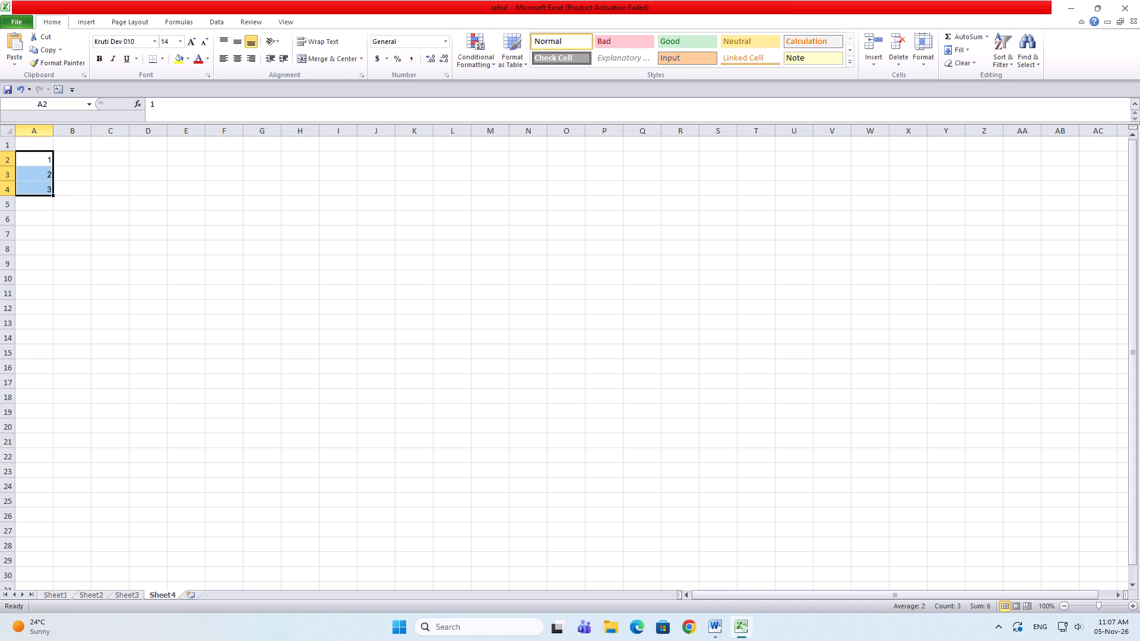
left_click(40, 134)
left_click(237, 59)
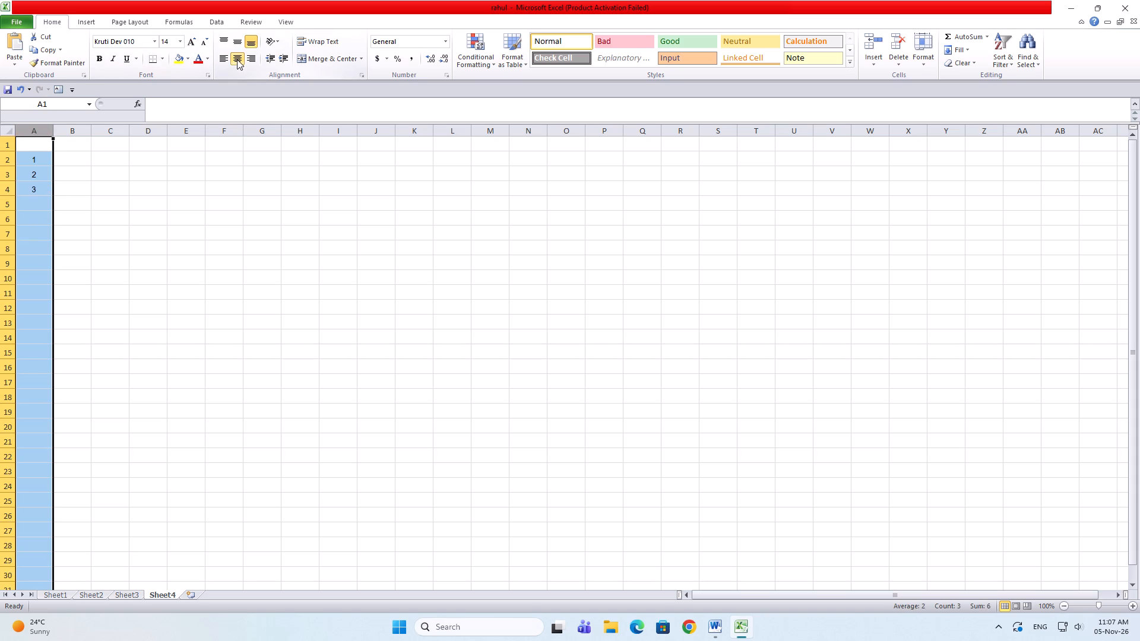
Extend the serial numbers in A2 to A4 down column A as a series up to 243 in row 244.
left_click(40, 169)
left_click_drag(41, 160, 47, 184)
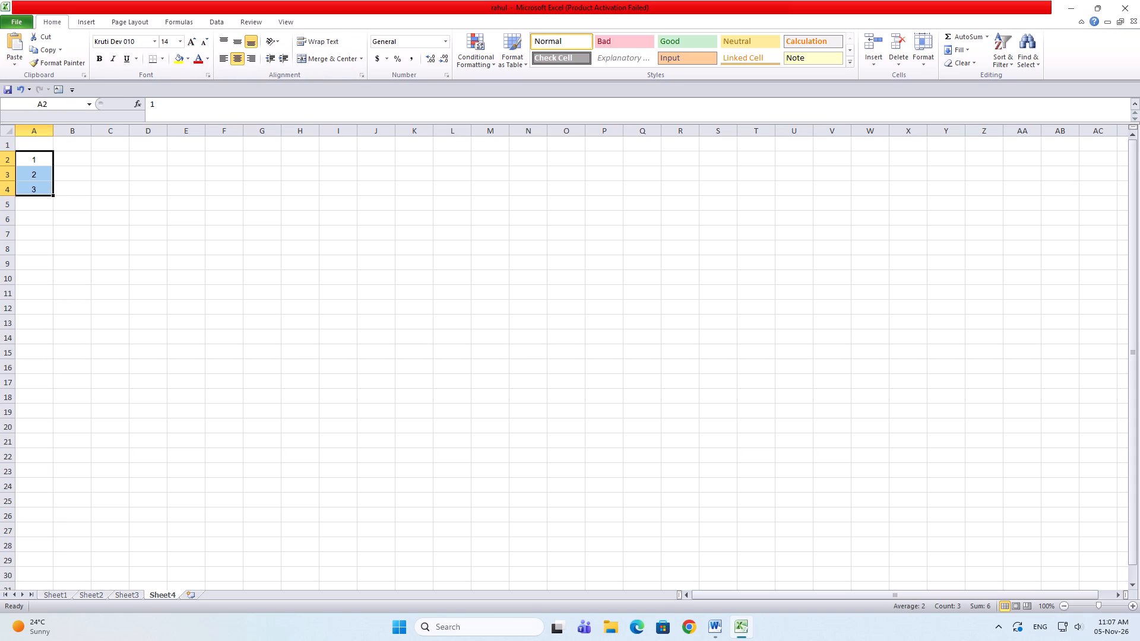
left_click_drag(52, 194, 72, 521)
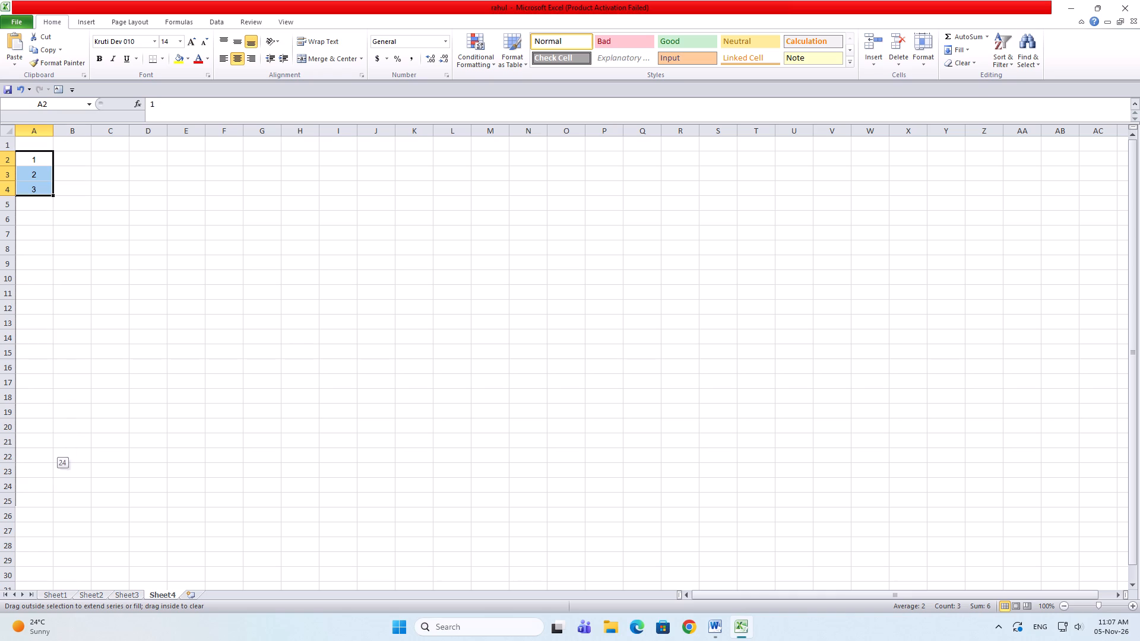
left_click_drag(72, 521, 75, 622)
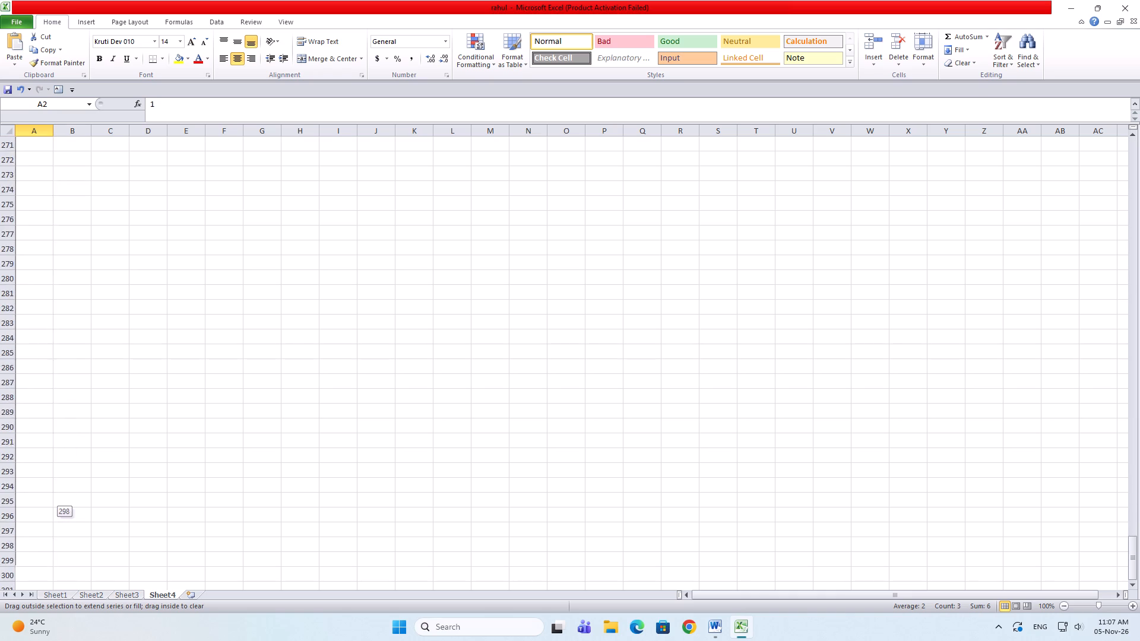
left_click_drag(75, 622, 60, 211)
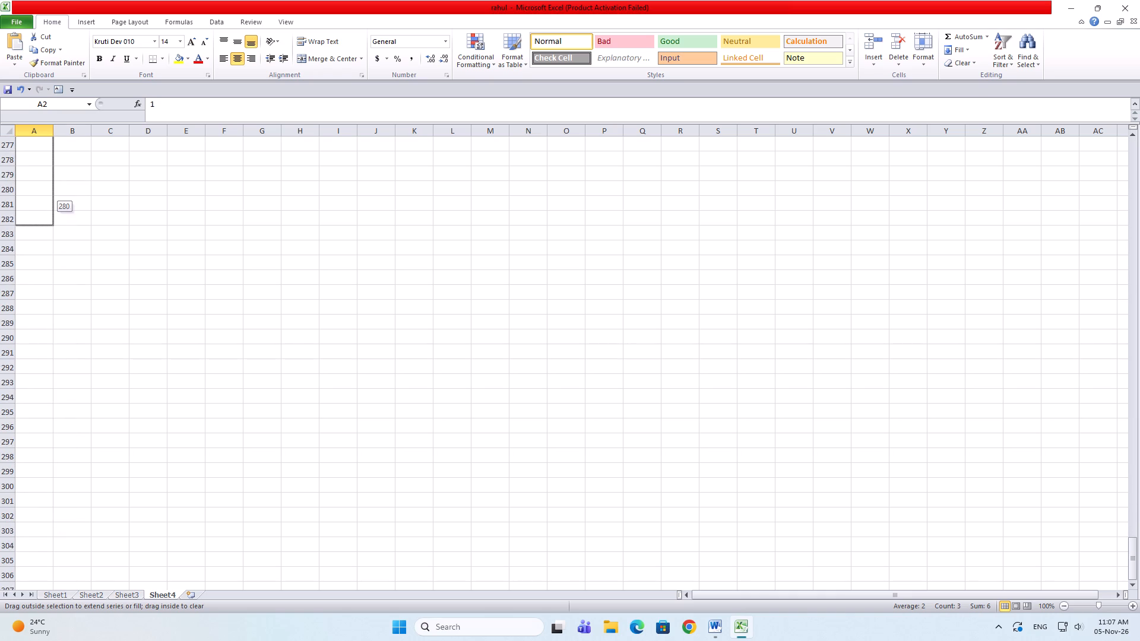
left_click_drag(60, 211, 47, 119)
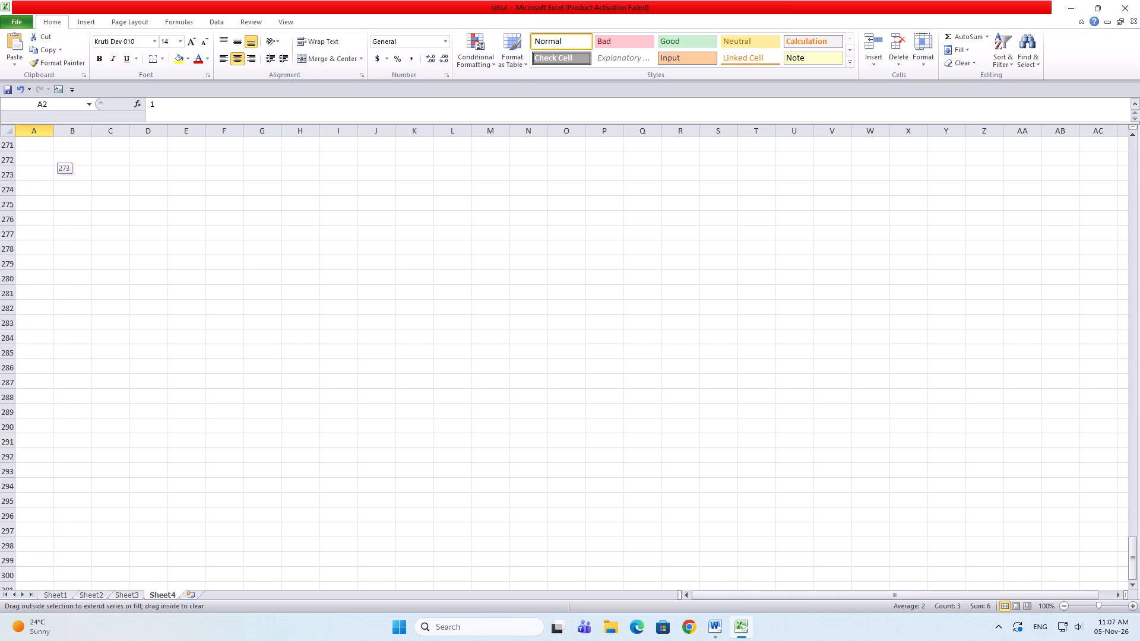
left_click_drag(47, 119, 44, 162)
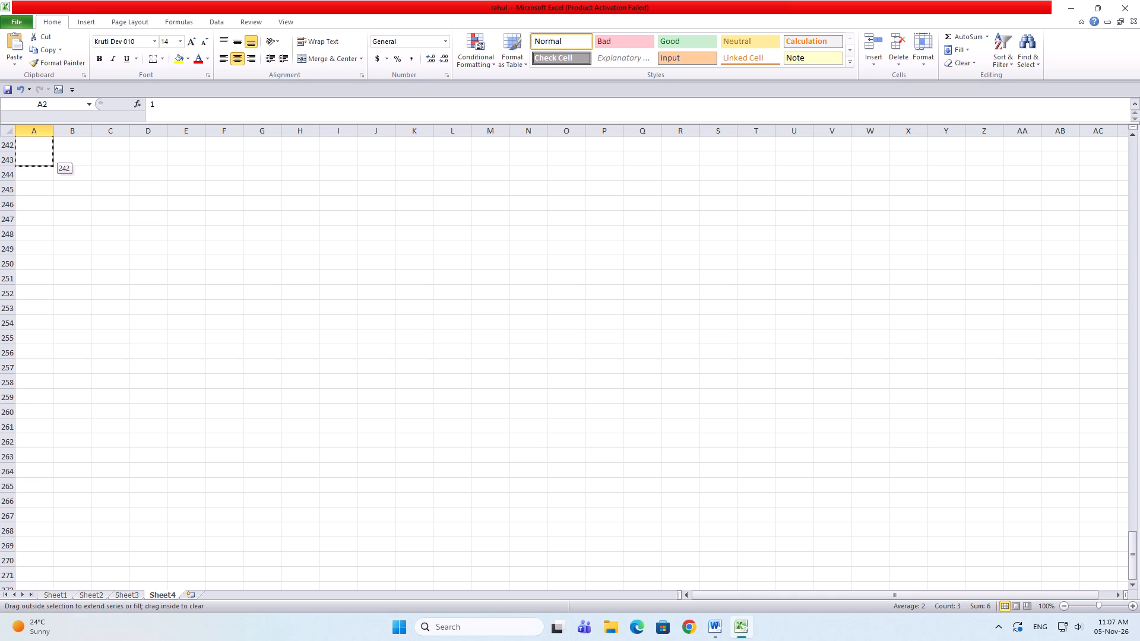
left_click_drag(44, 162, 45, 174)
left_click(58, 200)
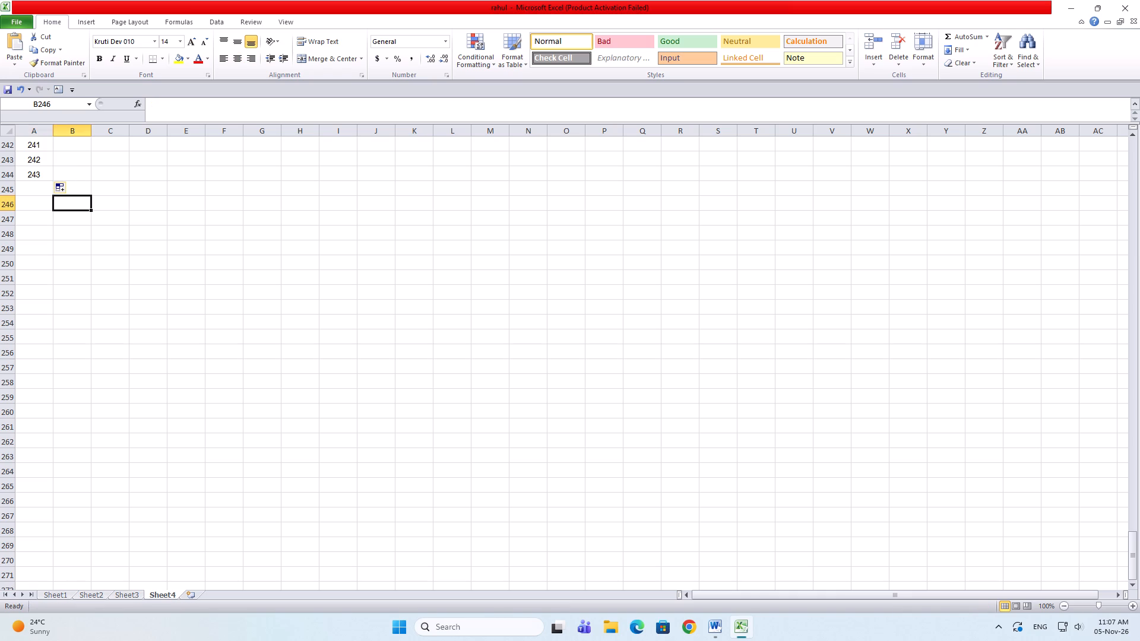
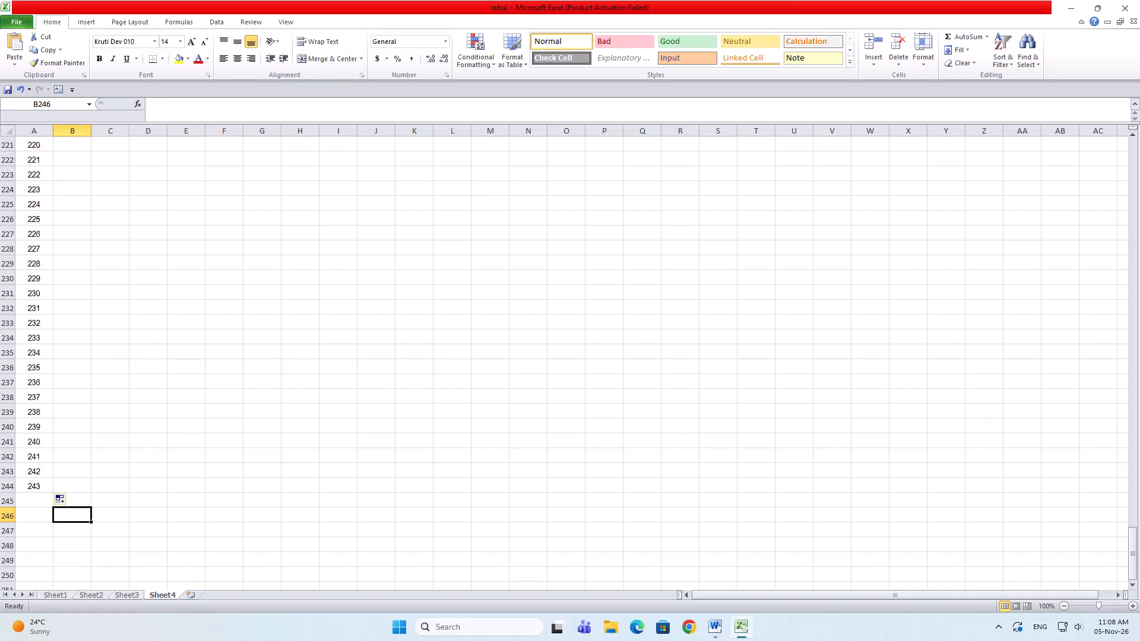
Copy the serial numbers in cells A2 to A244 of Sheet4.
scroll(33, 311, "up", 17)
scroll(185, 138, "down", 1)
scroll(185, 138, "up", 2)
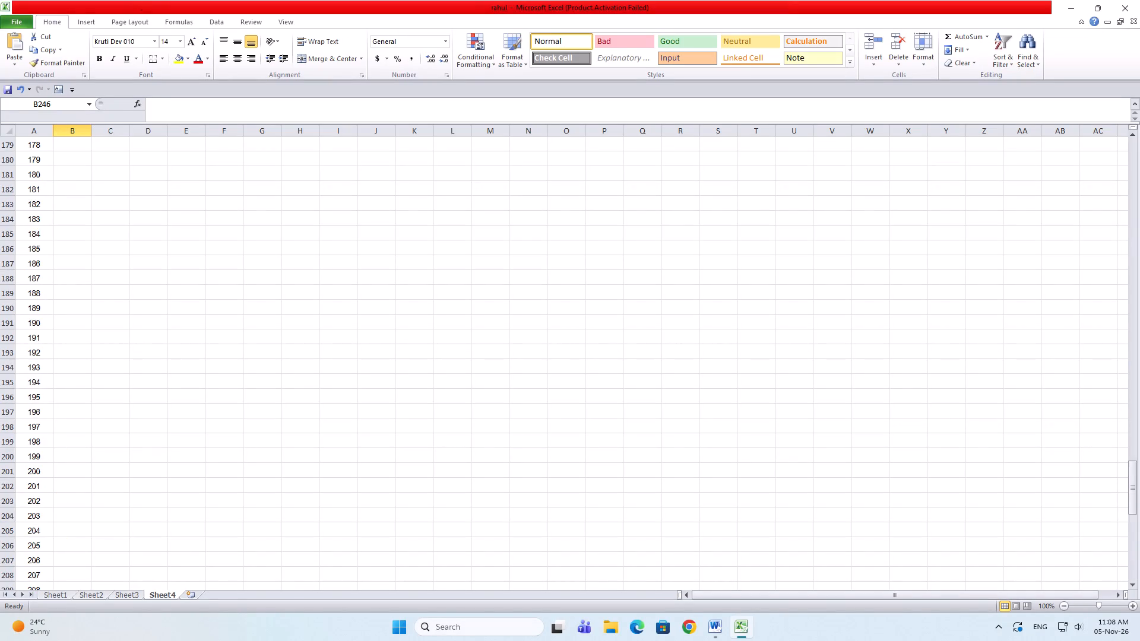
scroll(183, 138, "up", 20)
scroll(183, 138, "up", 17)
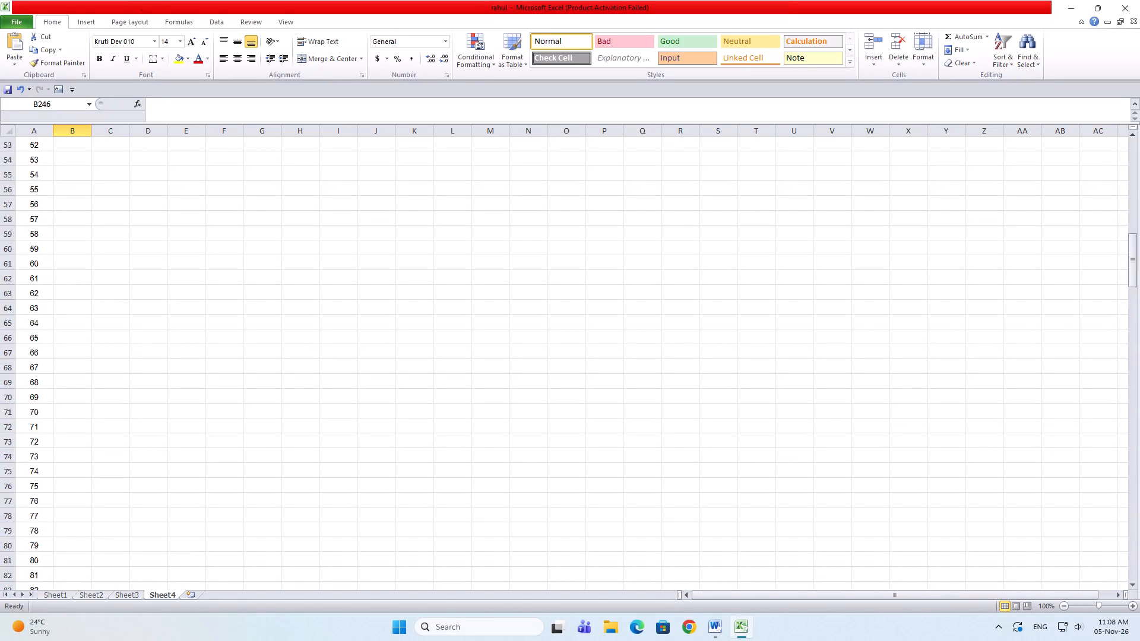
scroll(42, 174, "up", 20)
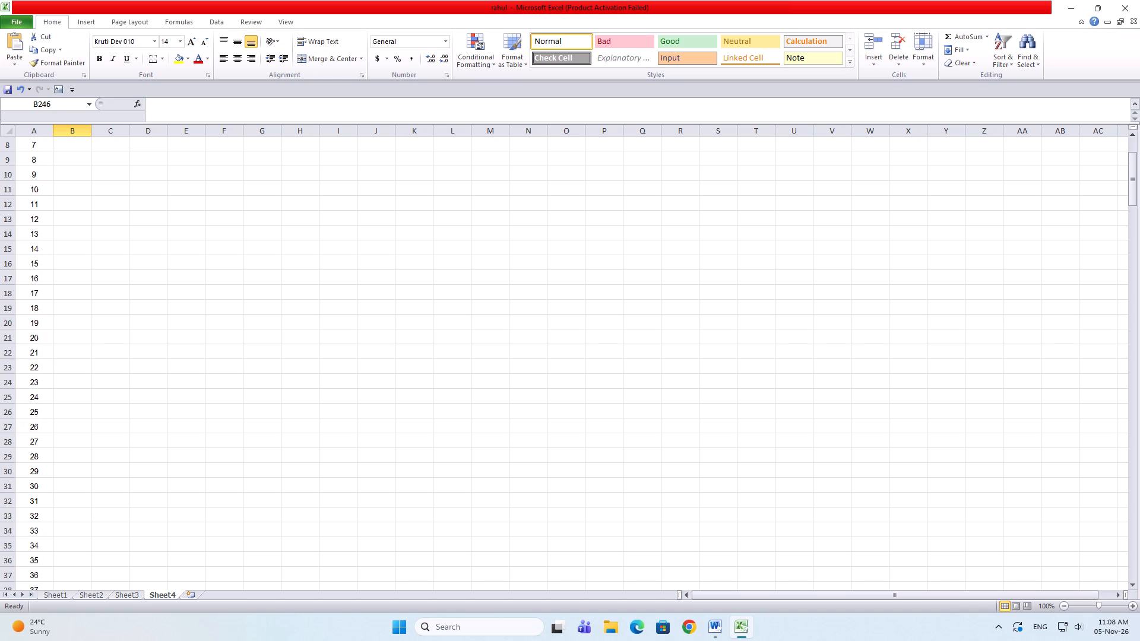
scroll(16, 178, "up", 6)
left_click_drag(26, 161, 45, 575)
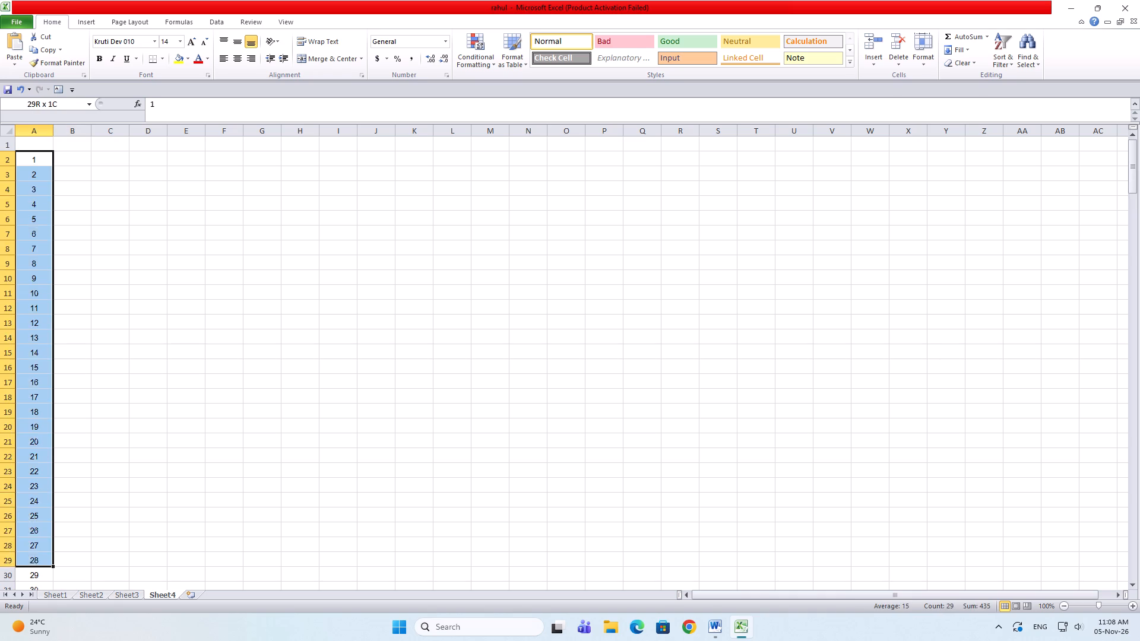
left_click_drag(45, 575, 20, 585)
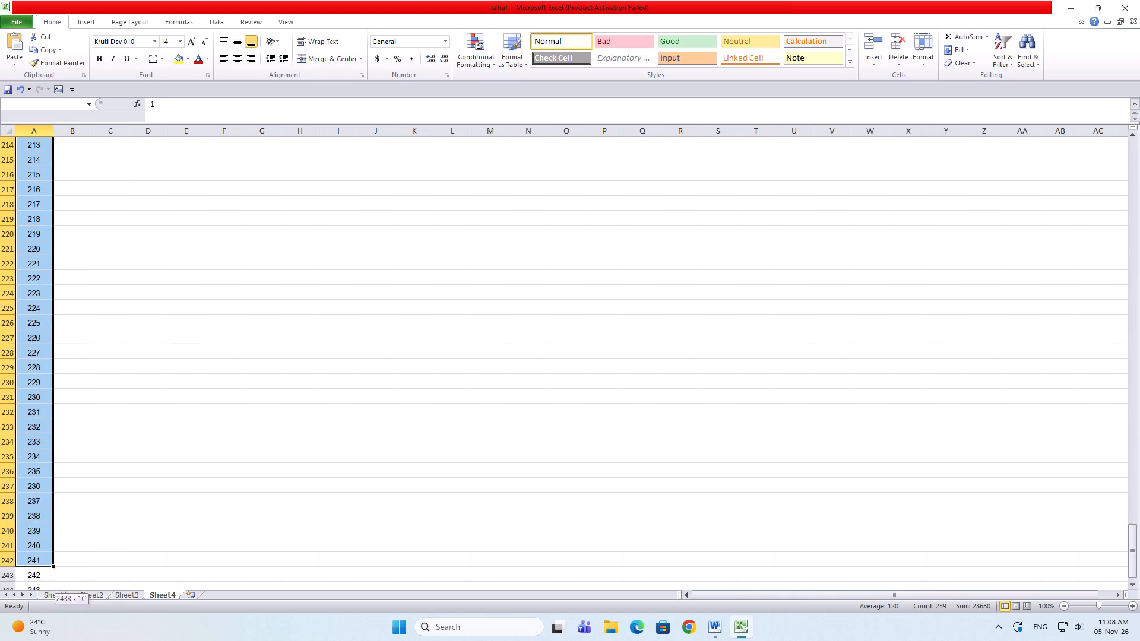
left_click_drag(20, 585, 25, 557)
key("ctrl+c")
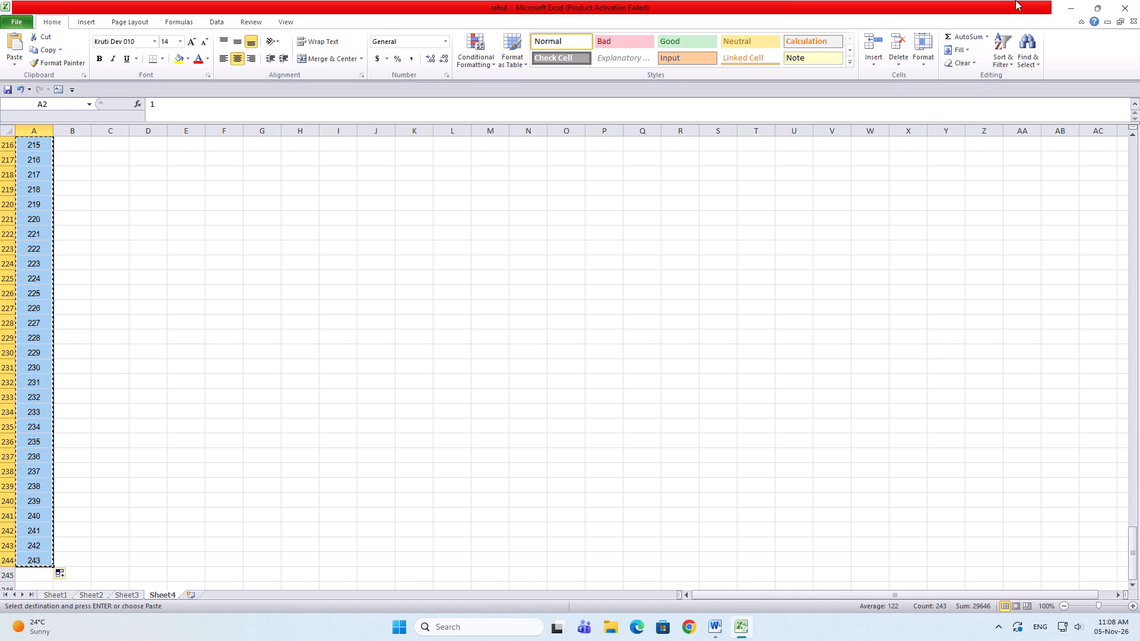
Switch to the BONUS 2026 Word document, paste the copied serial numbers down the table's whole serial number column, and save it.
left_click(1073, 2)
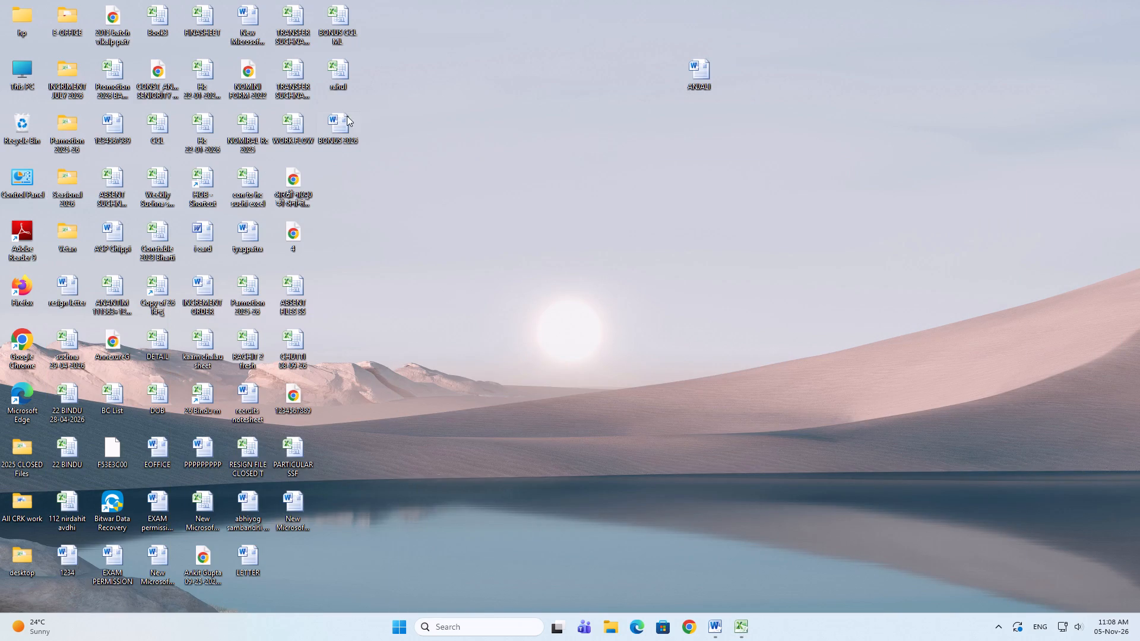
double_click(344, 121)
scroll(363, 123, "up", 16)
scroll(418, 121, "down", 1)
scroll(418, 121, "up", 6)
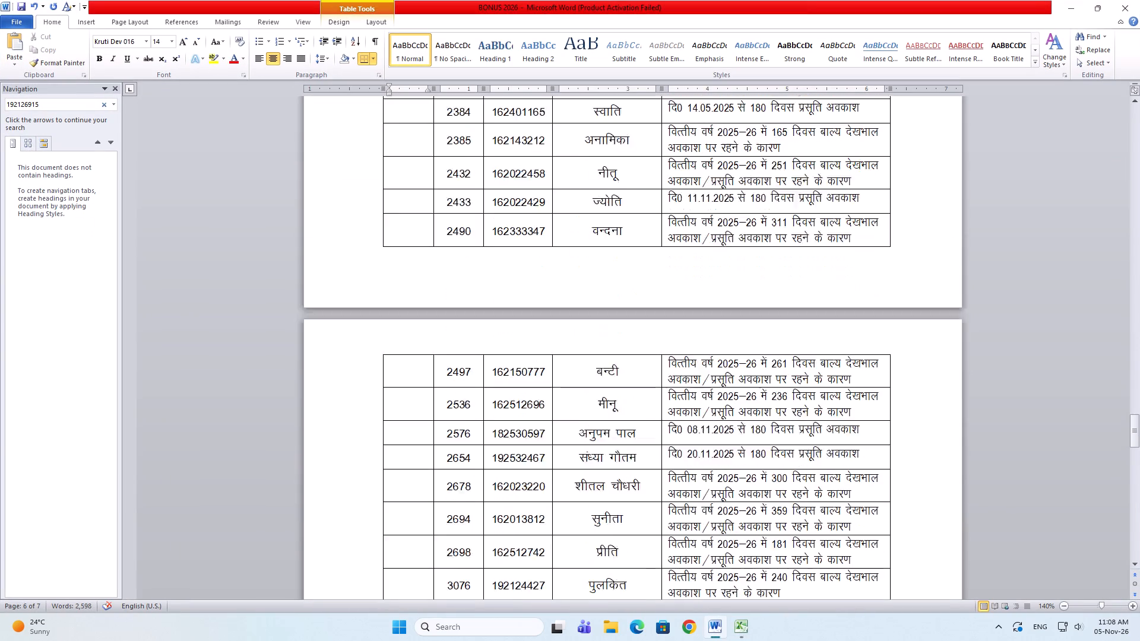
scroll(413, 117, "up", 20)
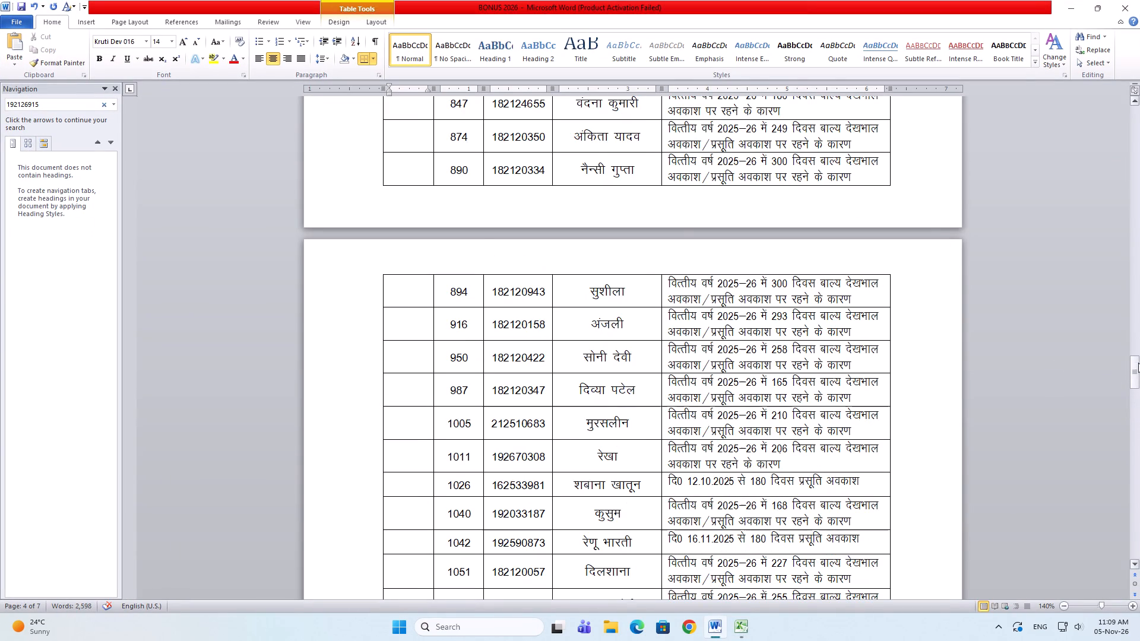
left_click_drag(1135, 364, 1133, 108)
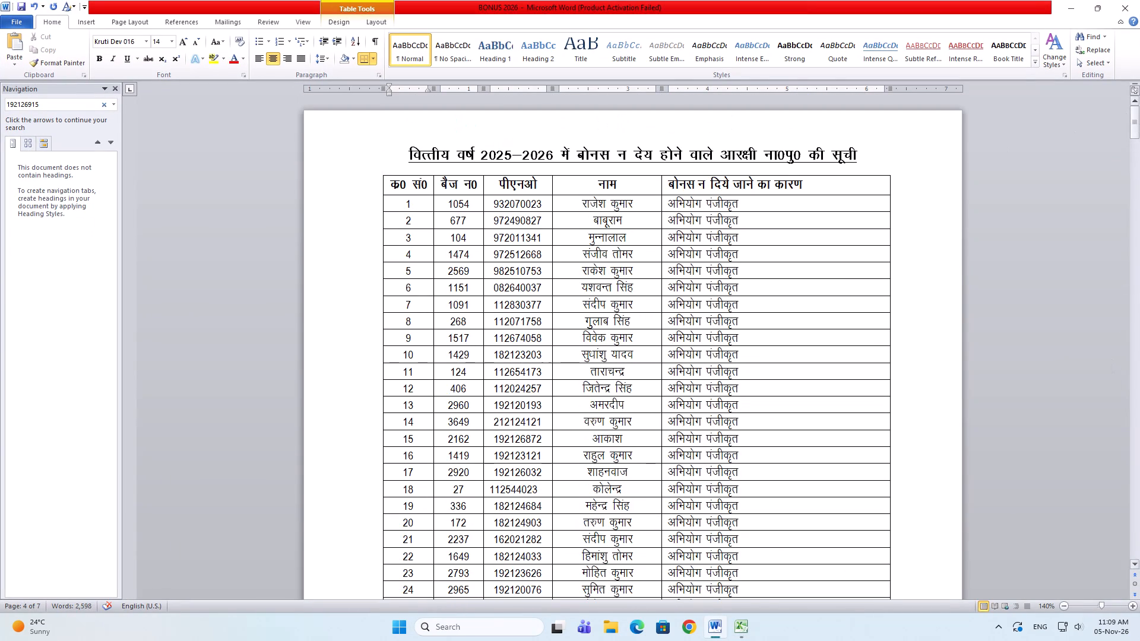
left_click_drag(420, 203, 386, 640)
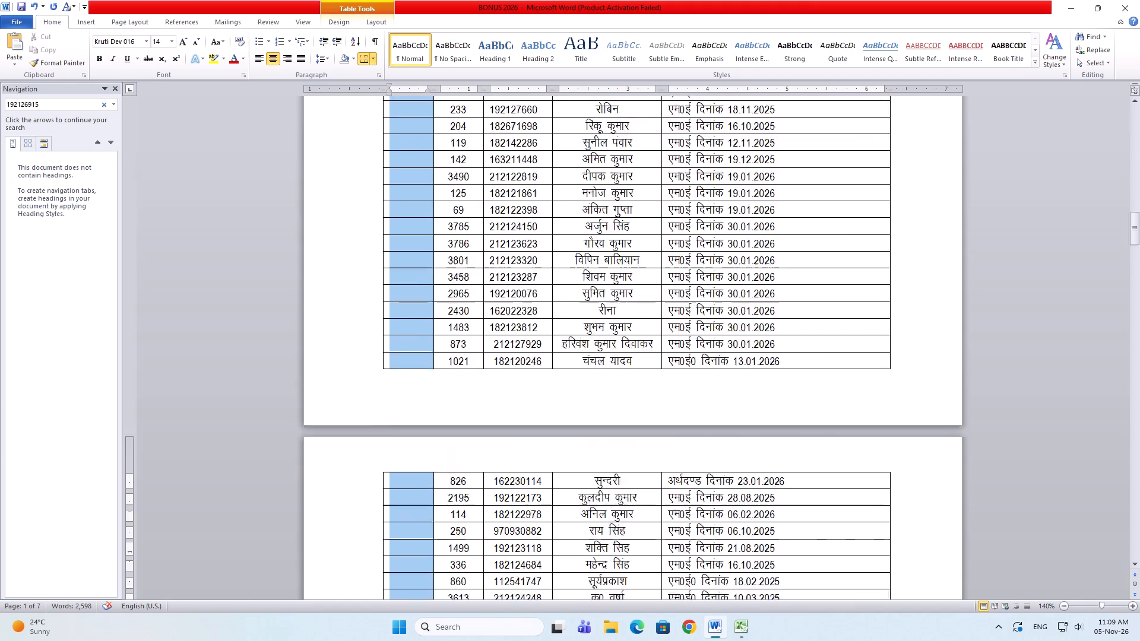
left_click_drag(386, 640, 391, 526)
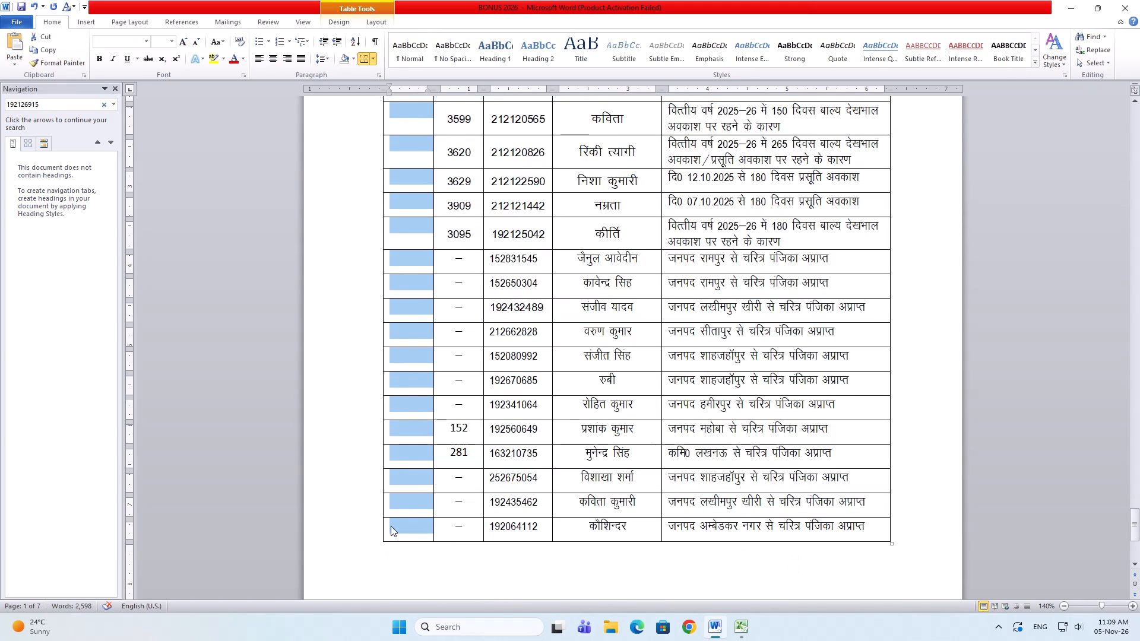
key("ctrl+v")
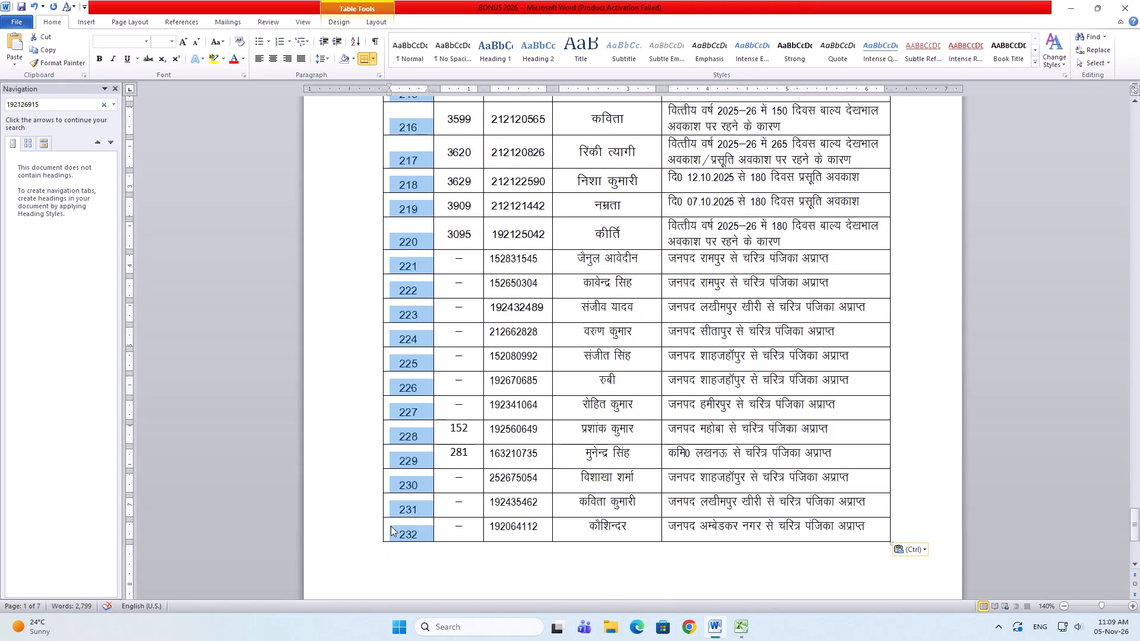
scroll(435, 481, "down", 6)
scroll(444, 474, "up", 6)
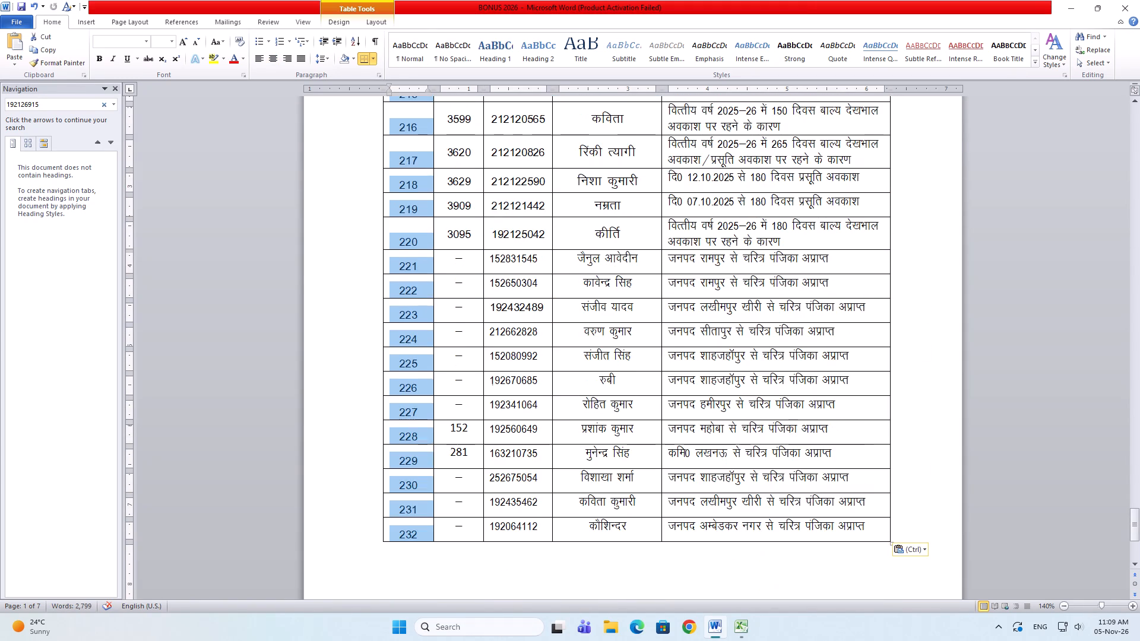
left_click(558, 369)
key("ctrl+s")
Check from the top of the table which serial numbers cover the registered-case rows and the currently suspended rows.
scroll(556, 362, "up", 11)
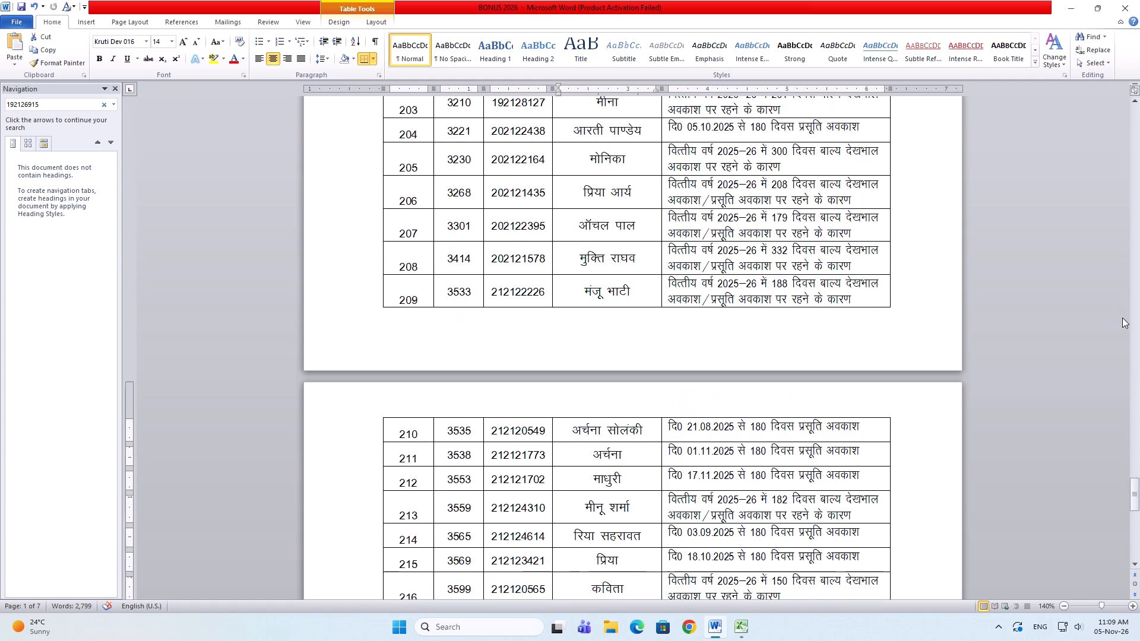
scroll(1122, 318, "up", 1)
left_click_drag(1135, 487, 1135, 91)
left_click(572, 224)
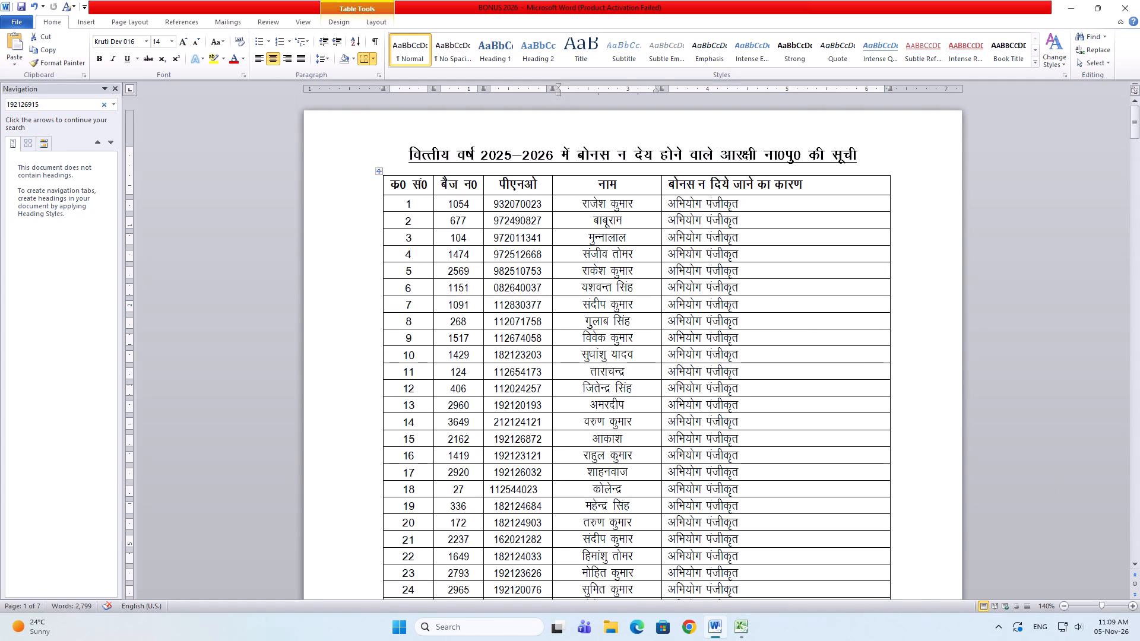
scroll(711, 210, "down", 5)
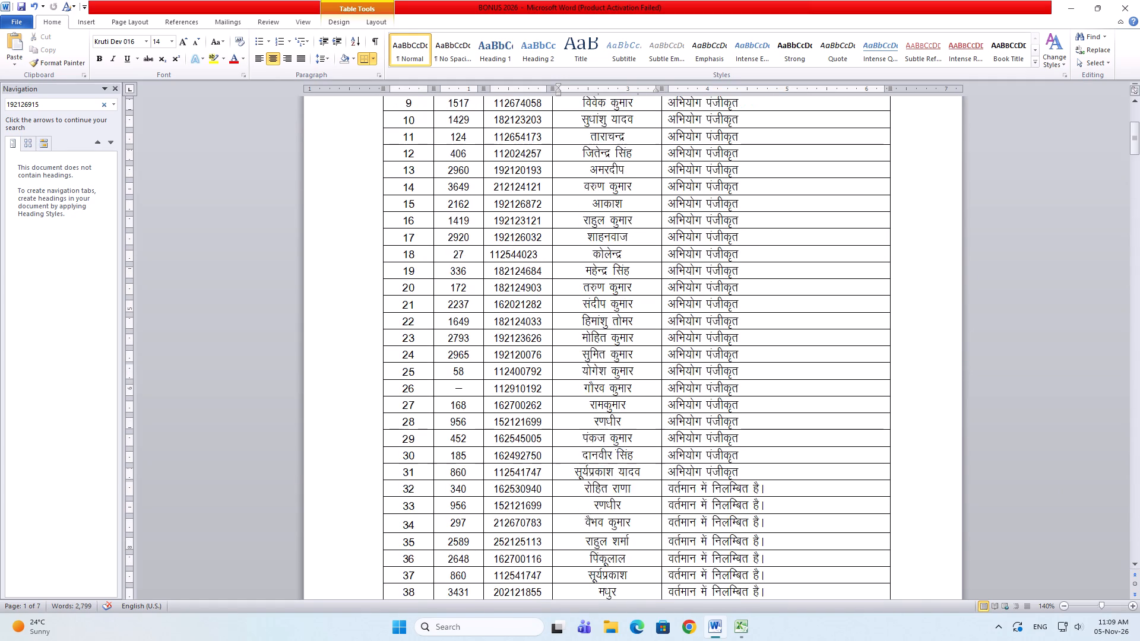
scroll(705, 210, "down", 3)
left_click_drag(420, 392, 566, 391)
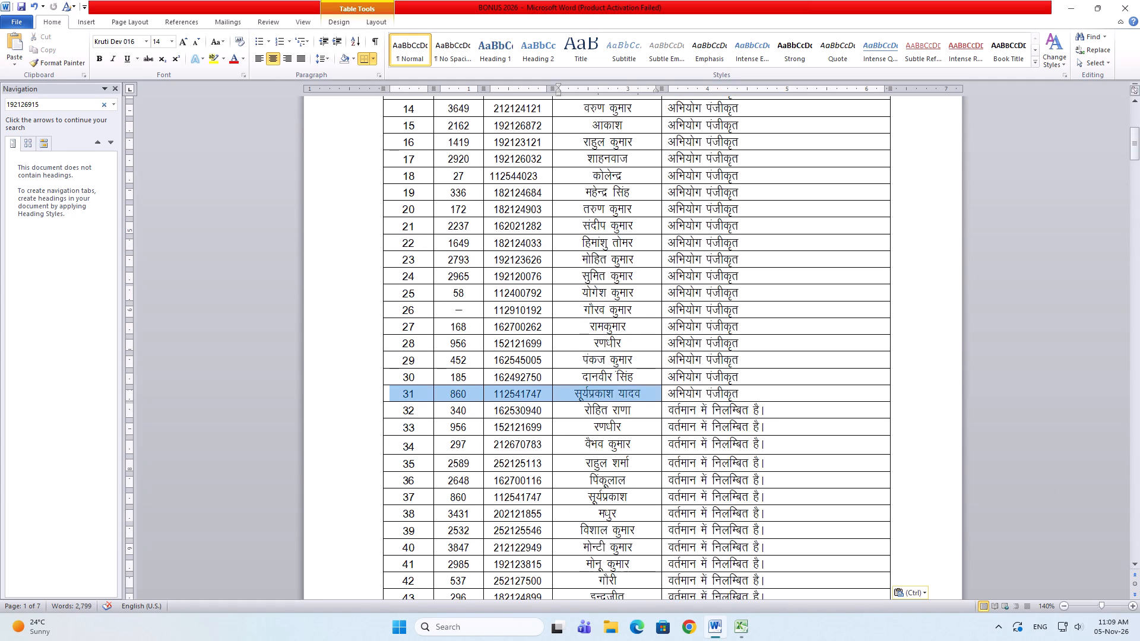
left_click_drag(566, 391, 669, 391)
scroll(653, 357, "down", 4)
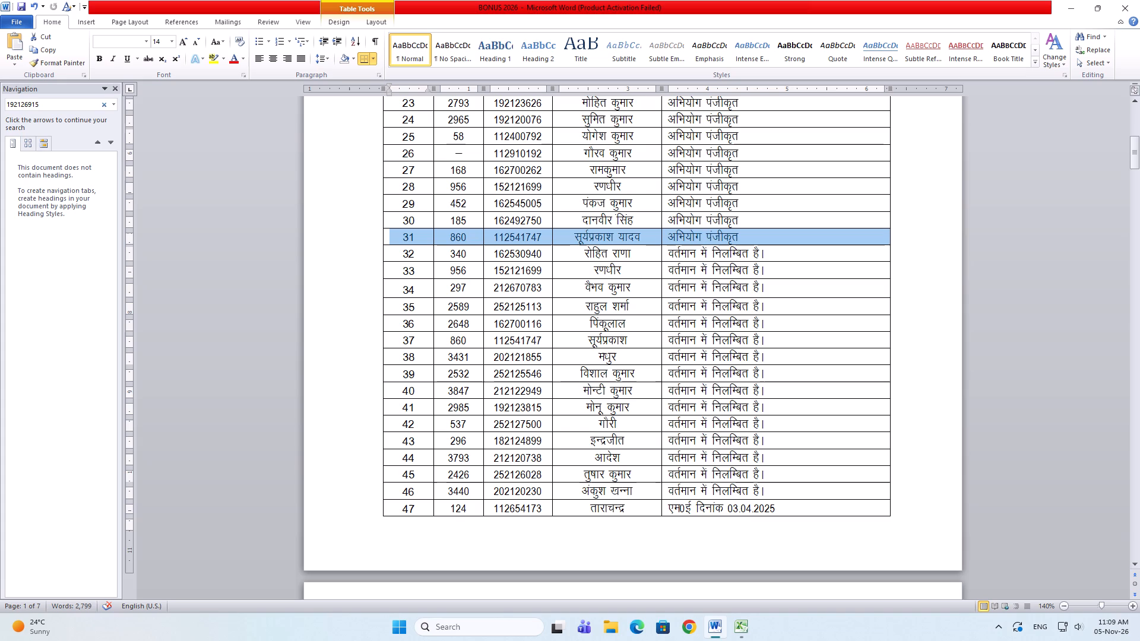
left_click_drag(410, 255, 721, 478)
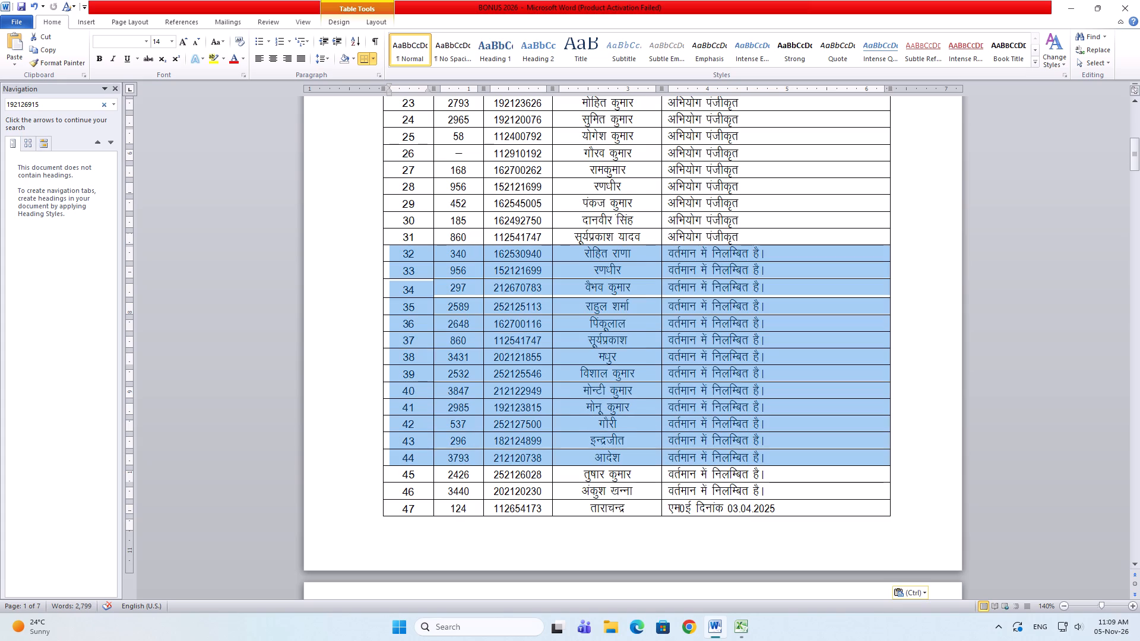
left_click_drag(721, 478, 721, 488)
scroll(708, 463, "down", 5)
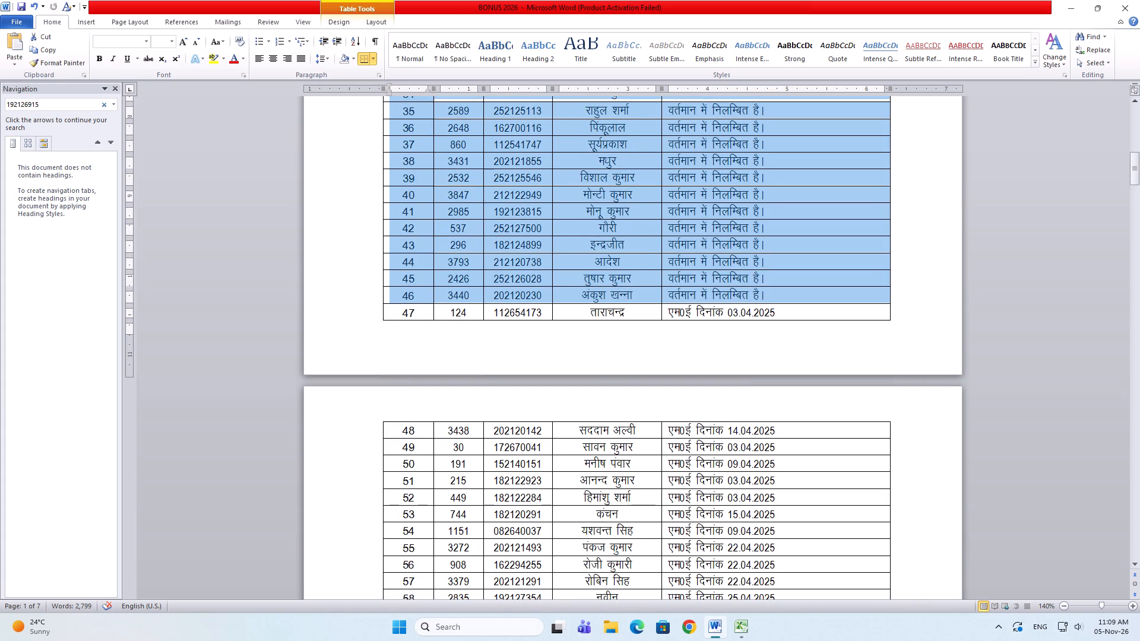
Examine the serial numbers of the rows whose reason is a dated एम0ई entry, starting at row 47.
left_click_drag(415, 316, 774, 84)
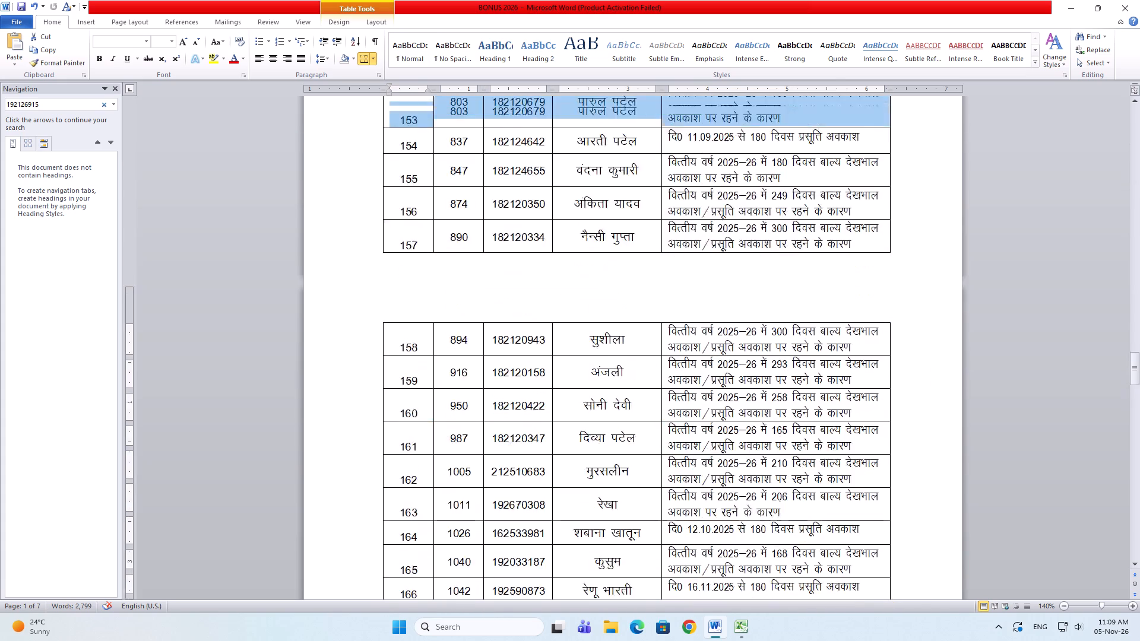
left_click_drag(774, 84, 746, 484)
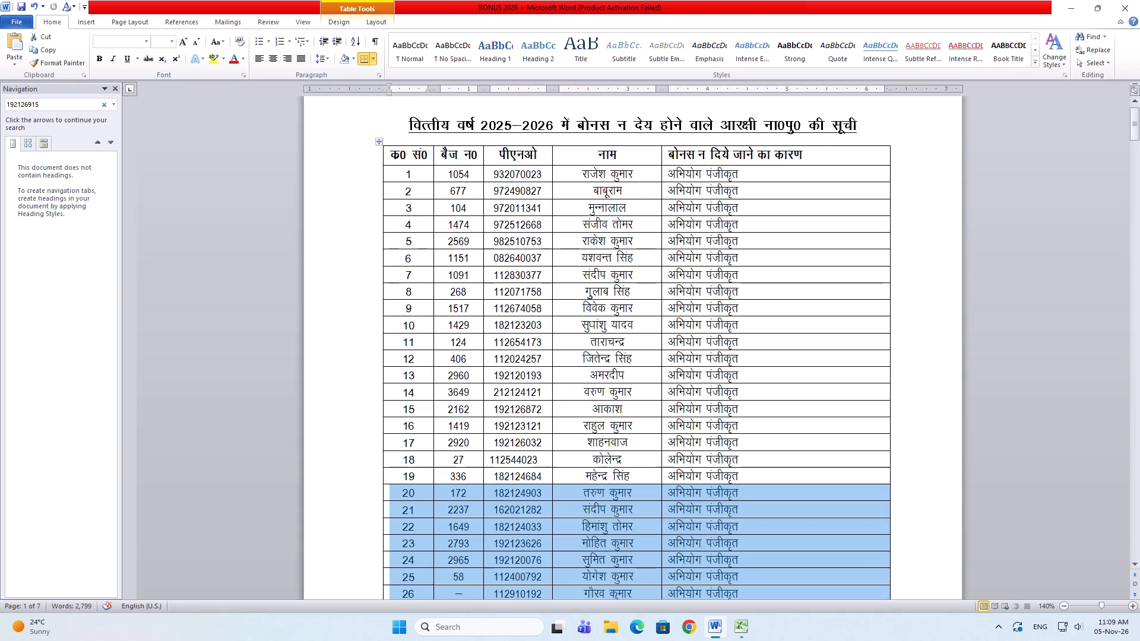
left_click_drag(746, 484, 747, 503)
scroll(696, 422, "down", 20)
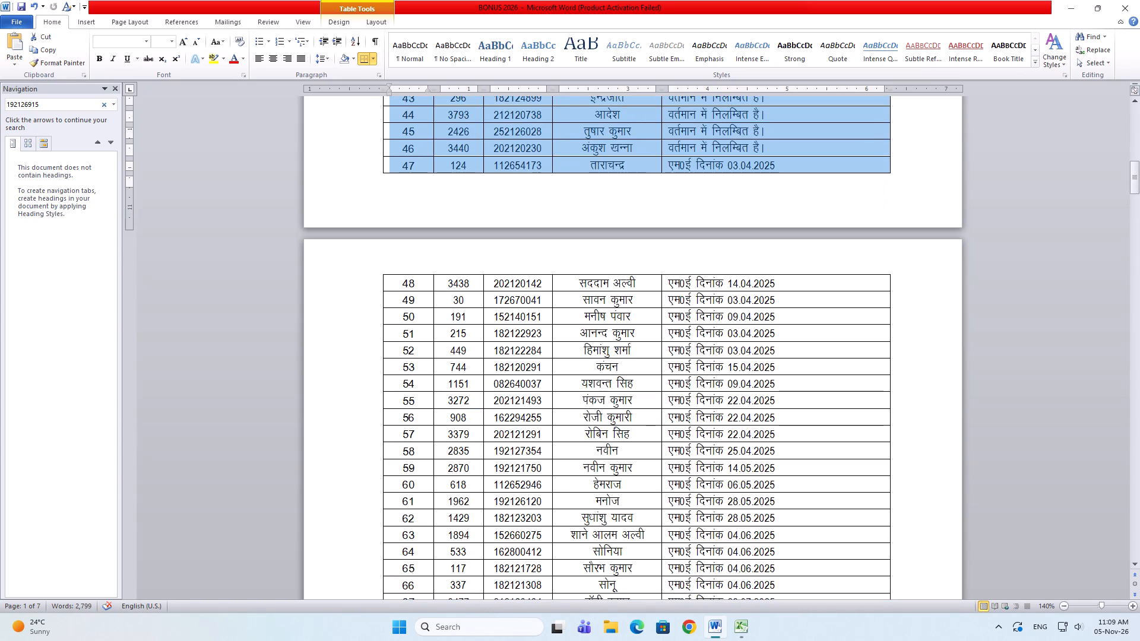
left_click(683, 326)
scroll(683, 326, "down", 17)
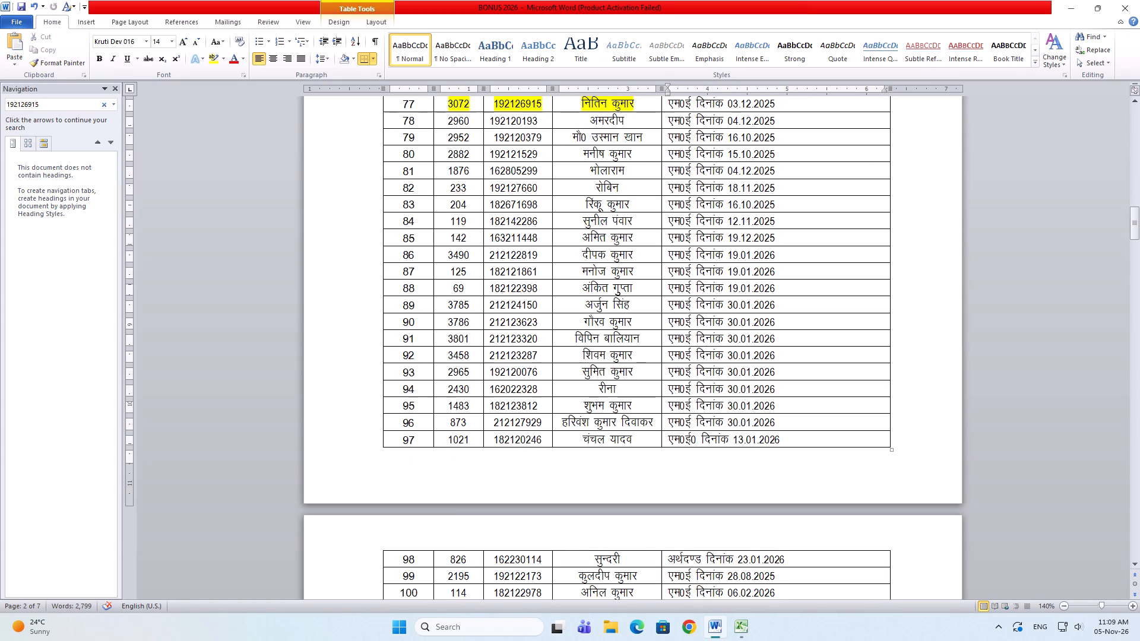
scroll(687, 323, "down", 5)
scroll(689, 325, "up", 1)
scroll(712, 367, "down", 8)
Examine the serial numbers of the child-care and maternity leave rows and the rows with character rolls not received, returning to the list's start.
left_click_drag(402, 396, 642, 614)
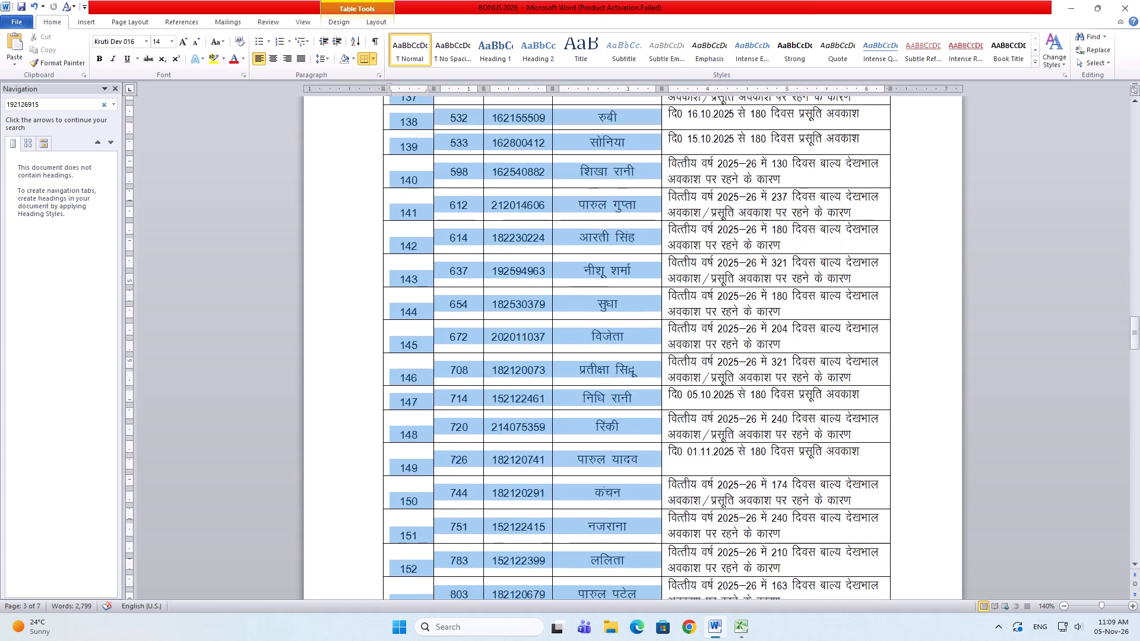
left_click_drag(642, 614, 664, 551)
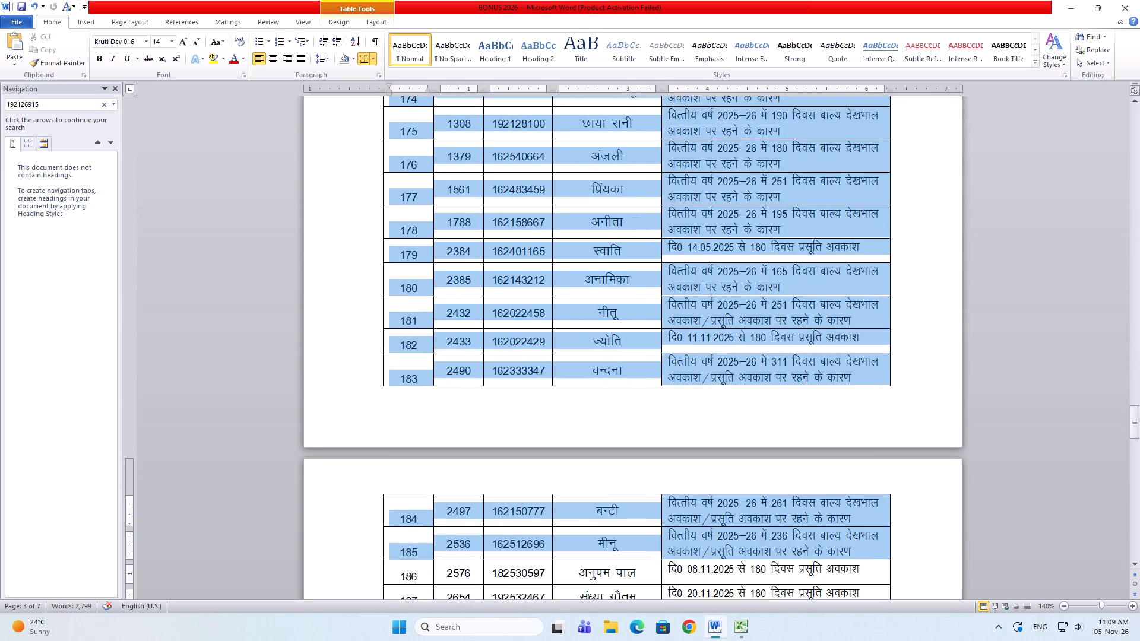
left_click_drag(664, 551, 695, 572)
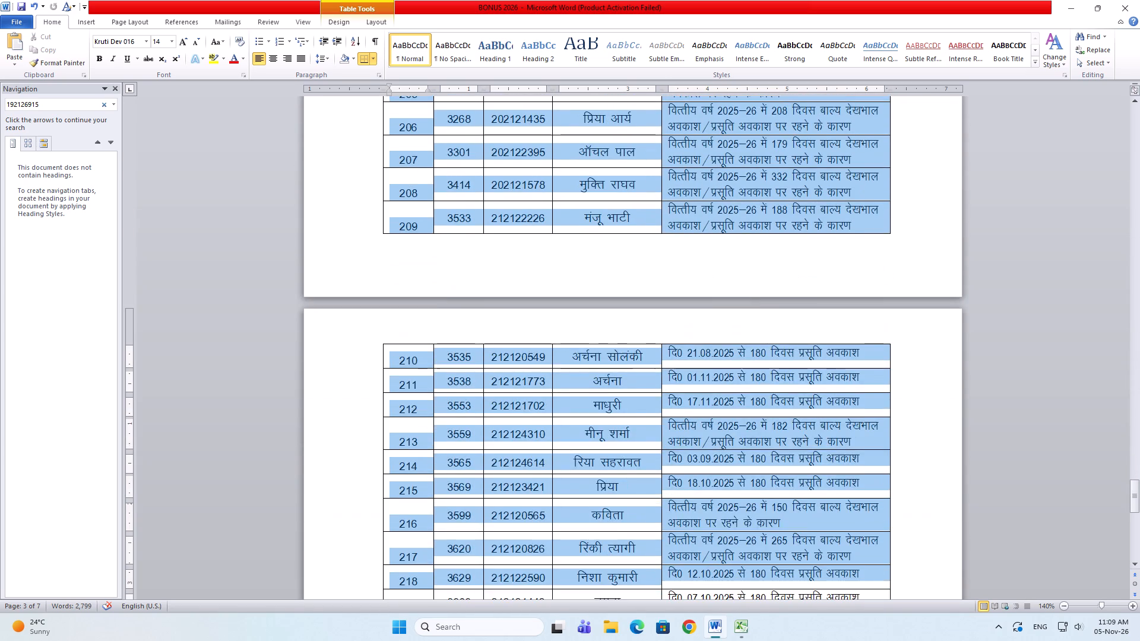
left_click_drag(695, 572, 784, 369)
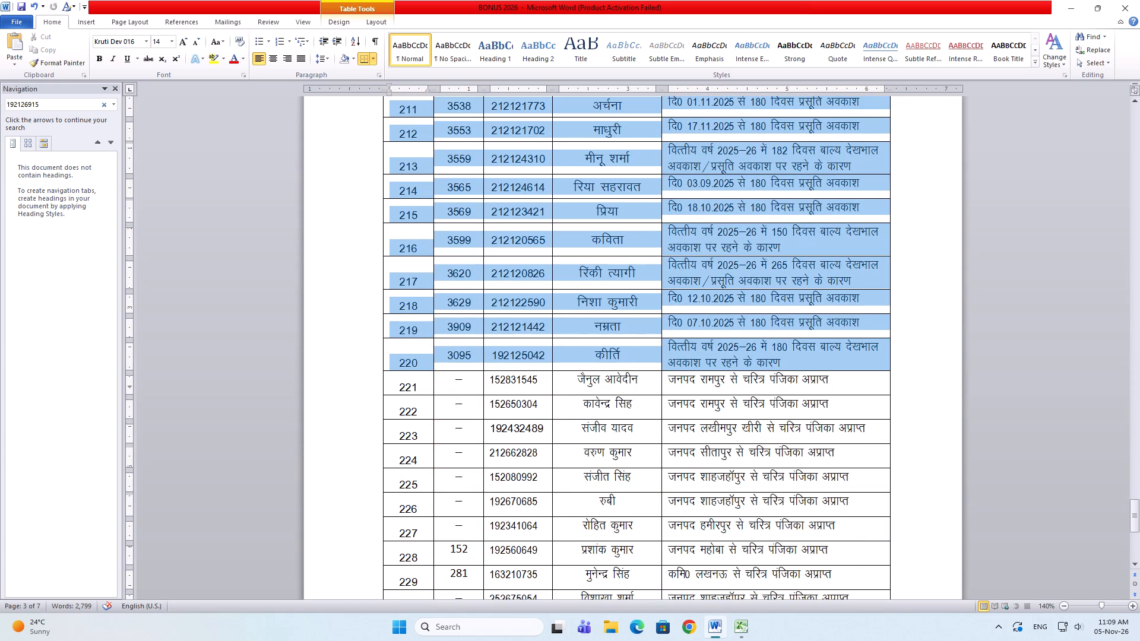
left_click_drag(784, 369, 784, 367)
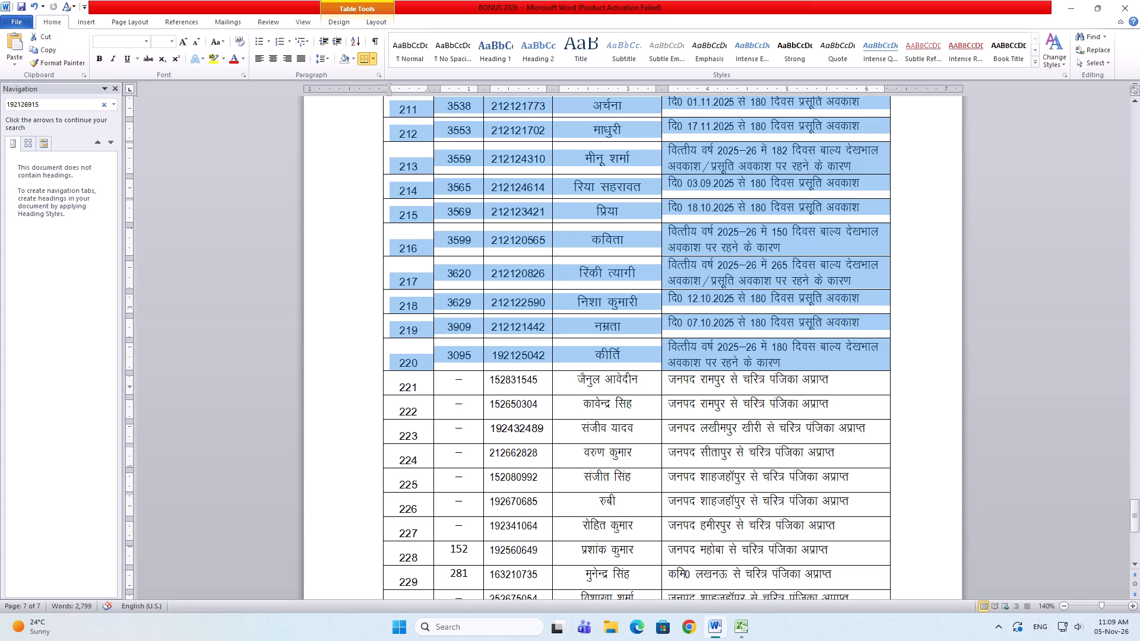
scroll(718, 385, "down", 6)
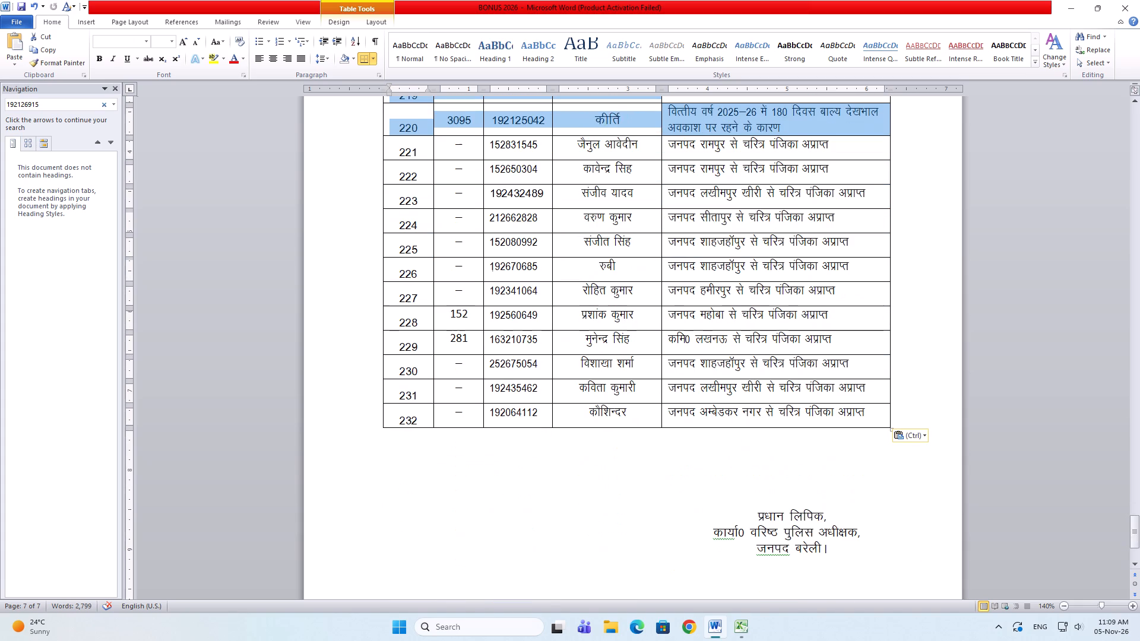
left_click_drag(414, 153, 719, 417)
left_click(685, 296)
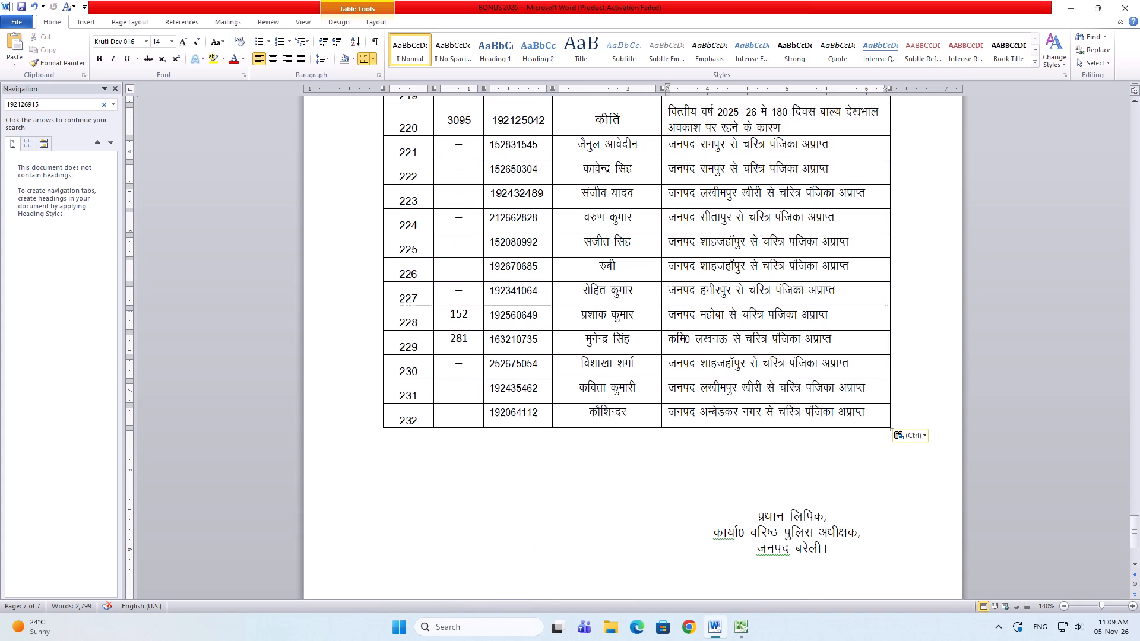
scroll(695, 283, "up", 5)
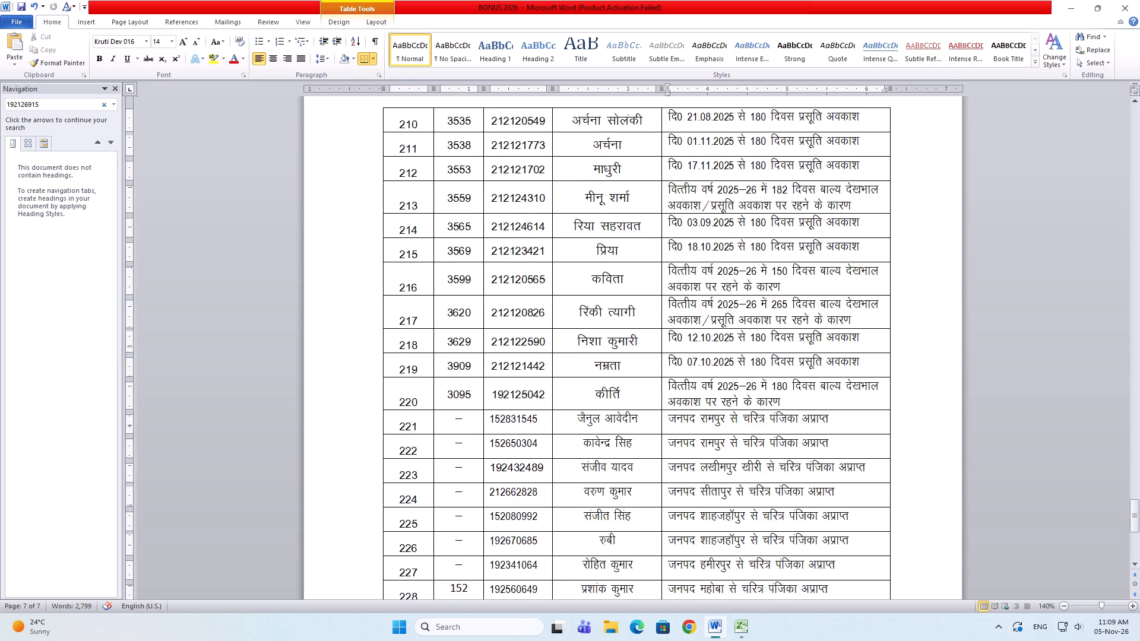
scroll(708, 275, "up", 8)
left_click_drag(1133, 492, 1130, 256)
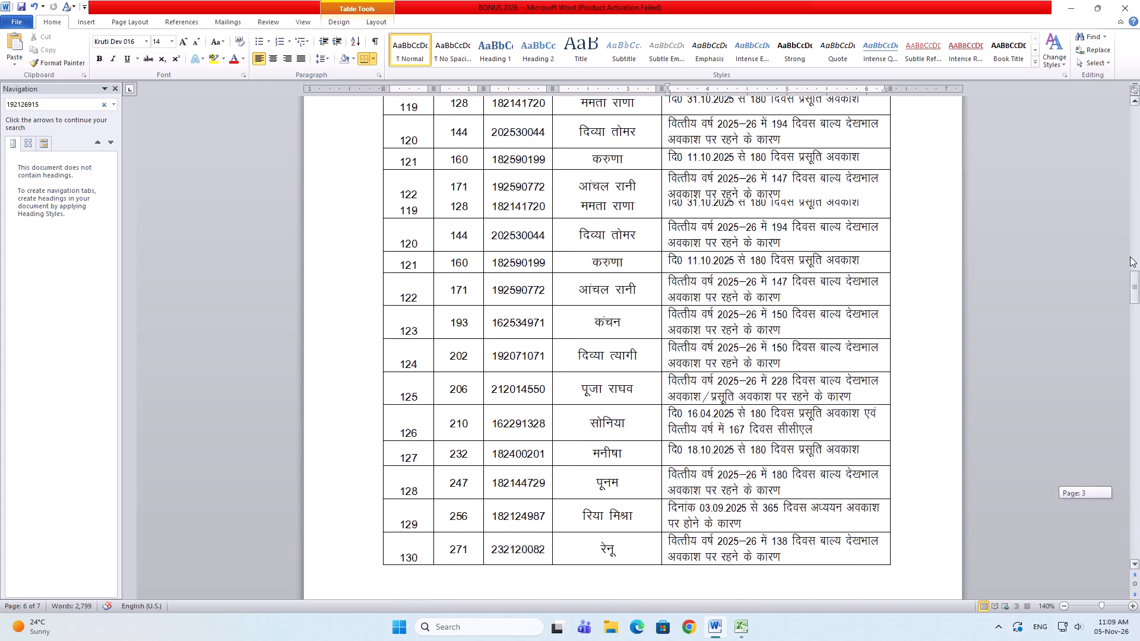
left_click_drag(1130, 256, 1134, 103)
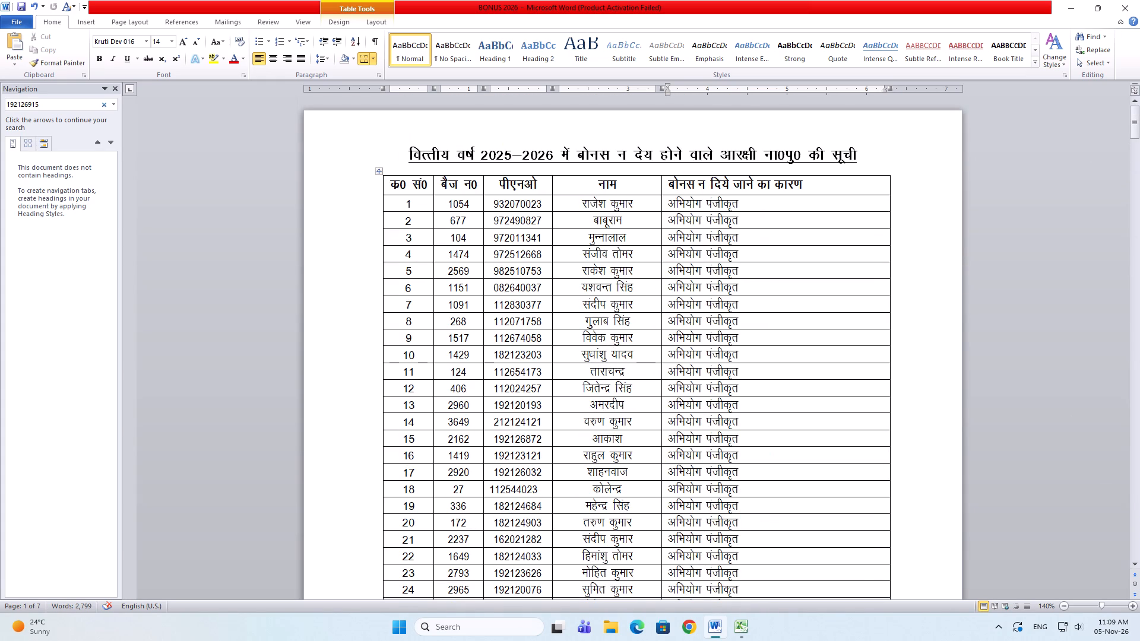
Remove the yellow highlighting from the badge number, PNO and name in row 77 of the table.
scroll(421, 329, "down", 20)
scroll(421, 329, "down", 12)
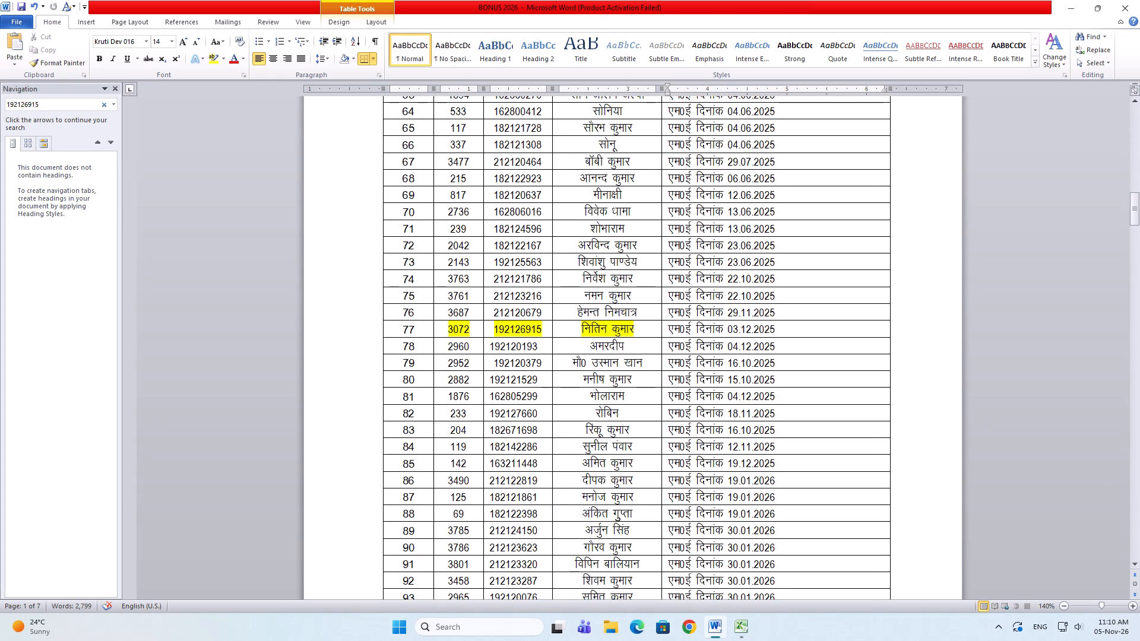
left_click(445, 335)
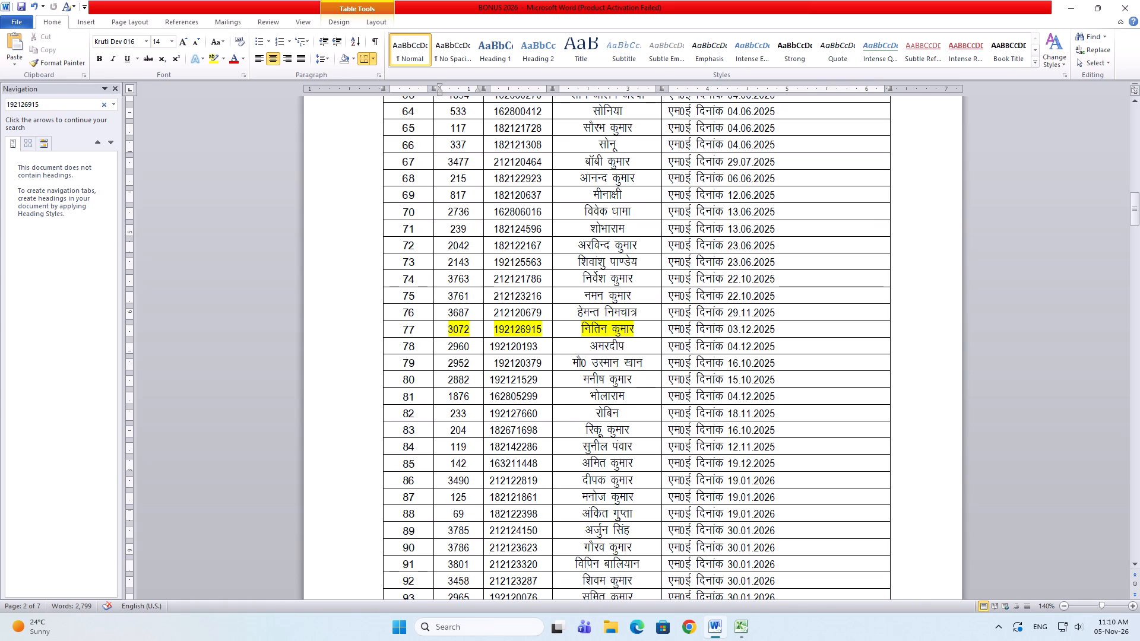
left_click_drag(427, 328, 648, 325)
left_click(224, 58)
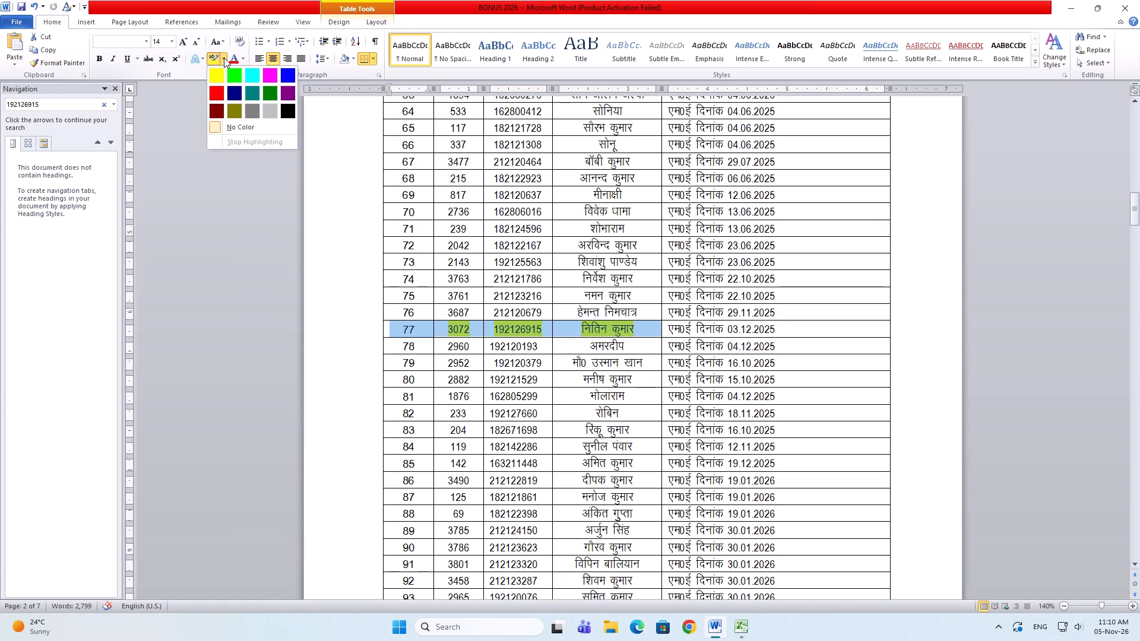
left_click(232, 131)
left_click(571, 278)
Go to the end of the list and print one copy of the entire document, single-sided on A4 in portrait orientation.
scroll(540, 268, "up", 12)
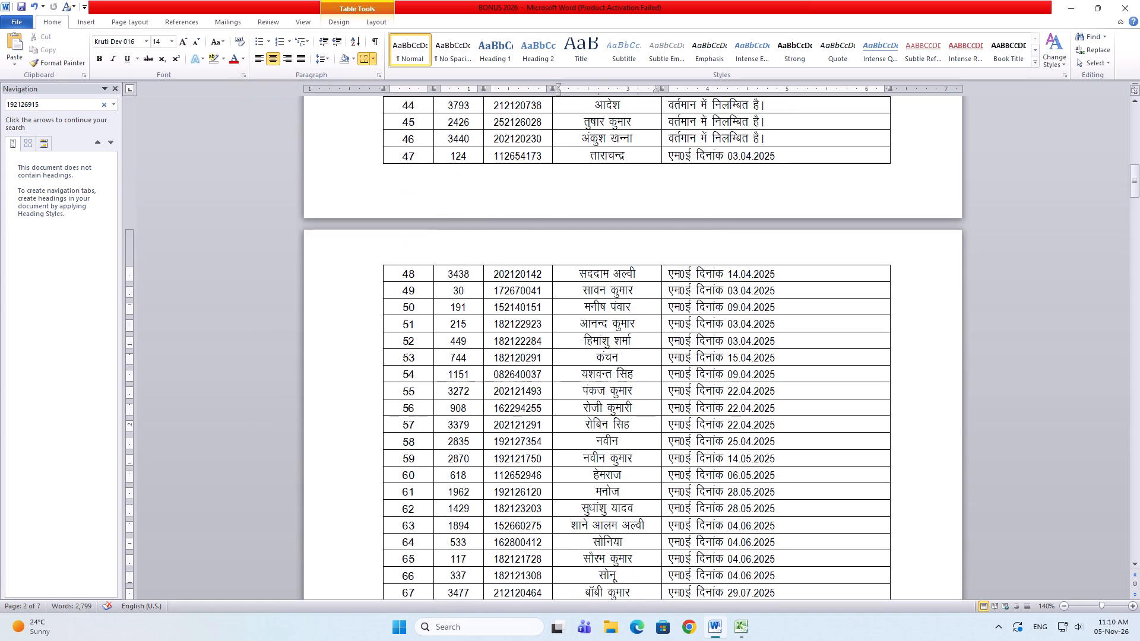
scroll(536, 265, "up", 5)
scroll(526, 257, "down", 3)
key("ctrl+End")
scroll(534, 250, "up", 14)
key("ctrl+p")
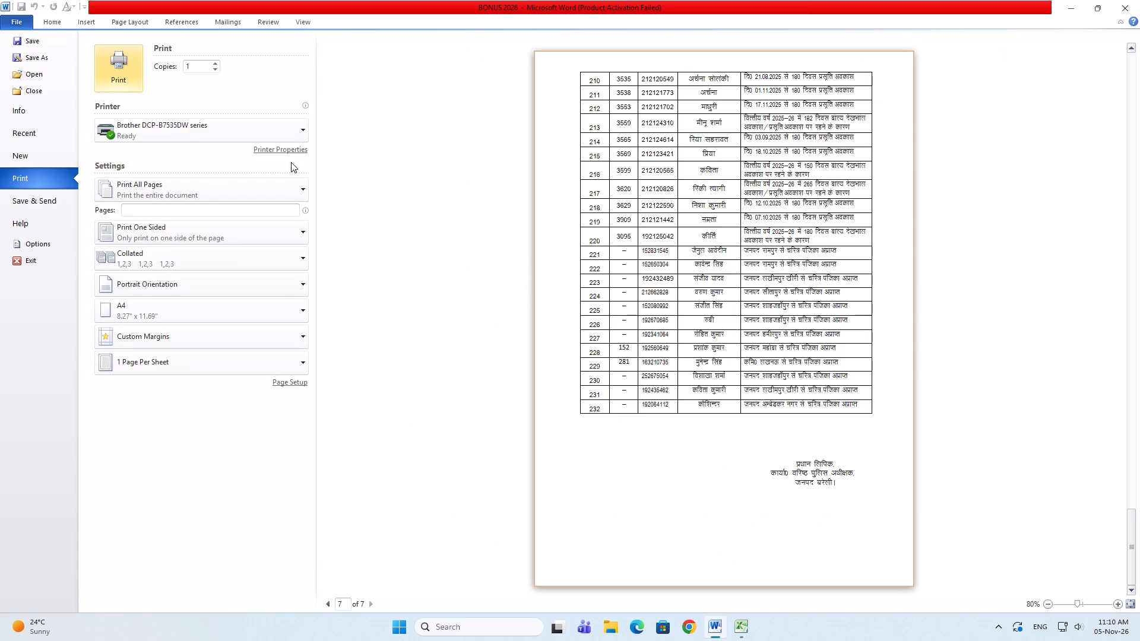
left_click(195, 174)
left_click(134, 71)
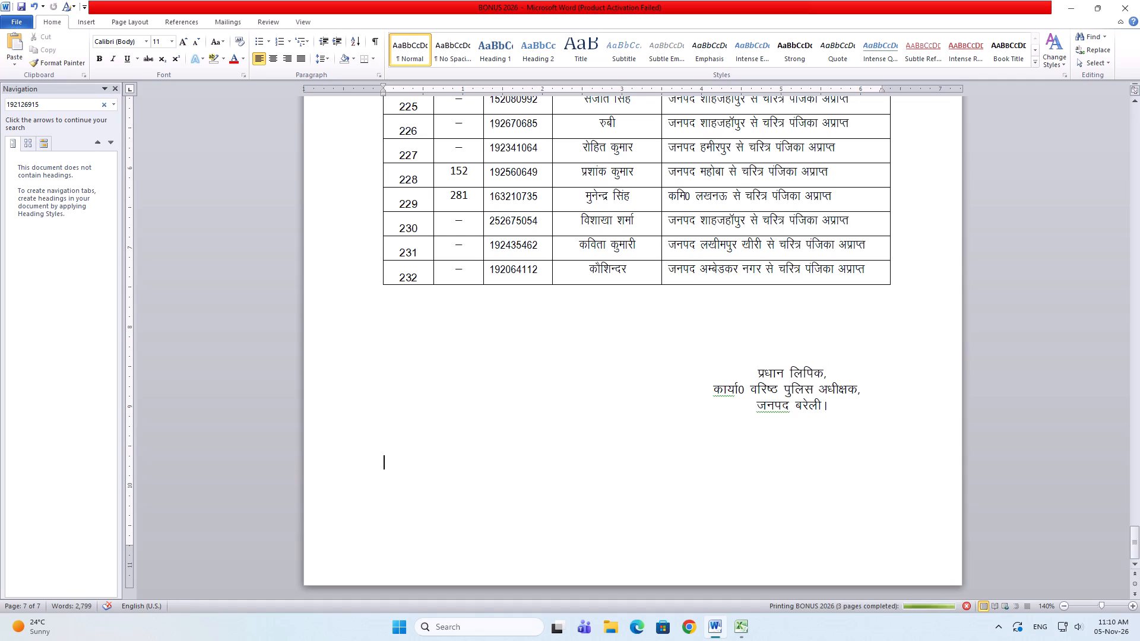
Save the BONUS 2026 document.
key("ctrl+s")
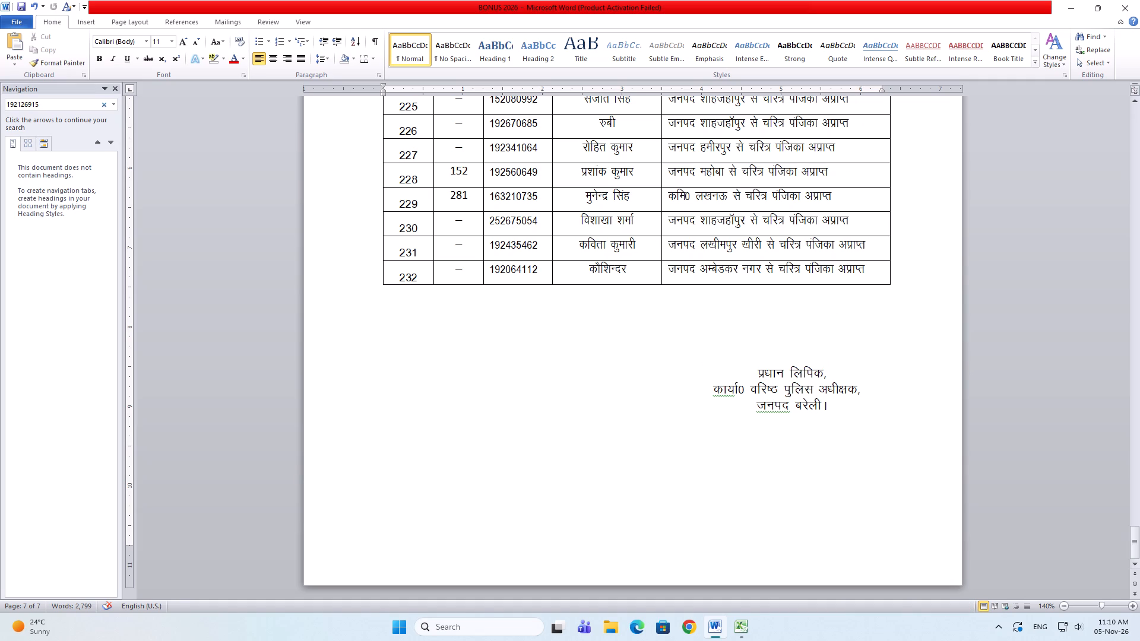
scroll(397, 297, "up", 5)
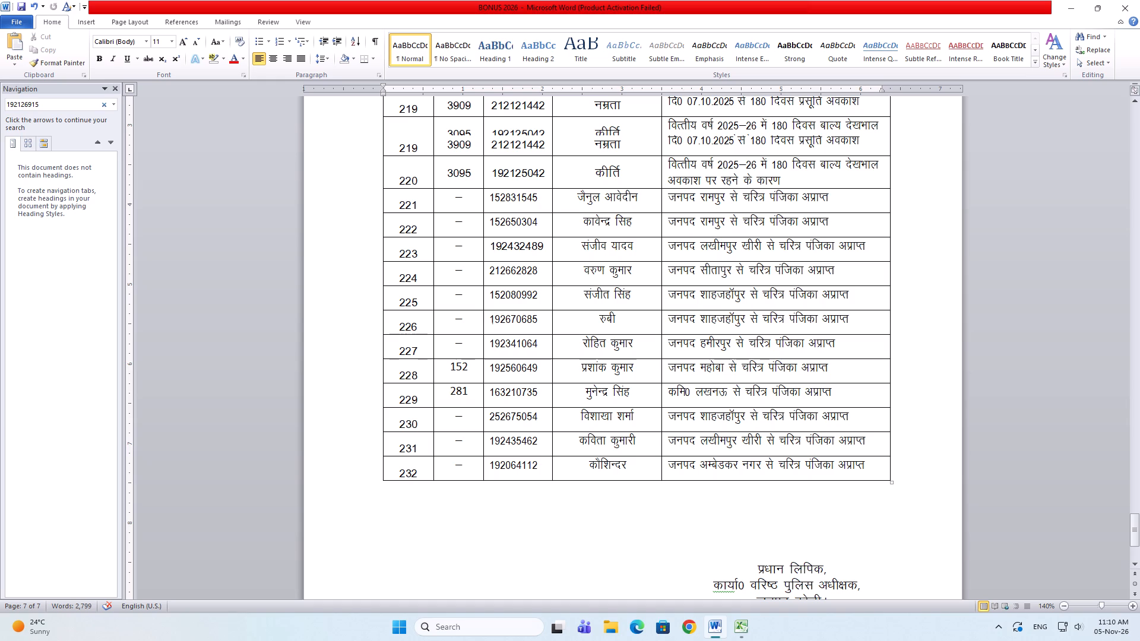
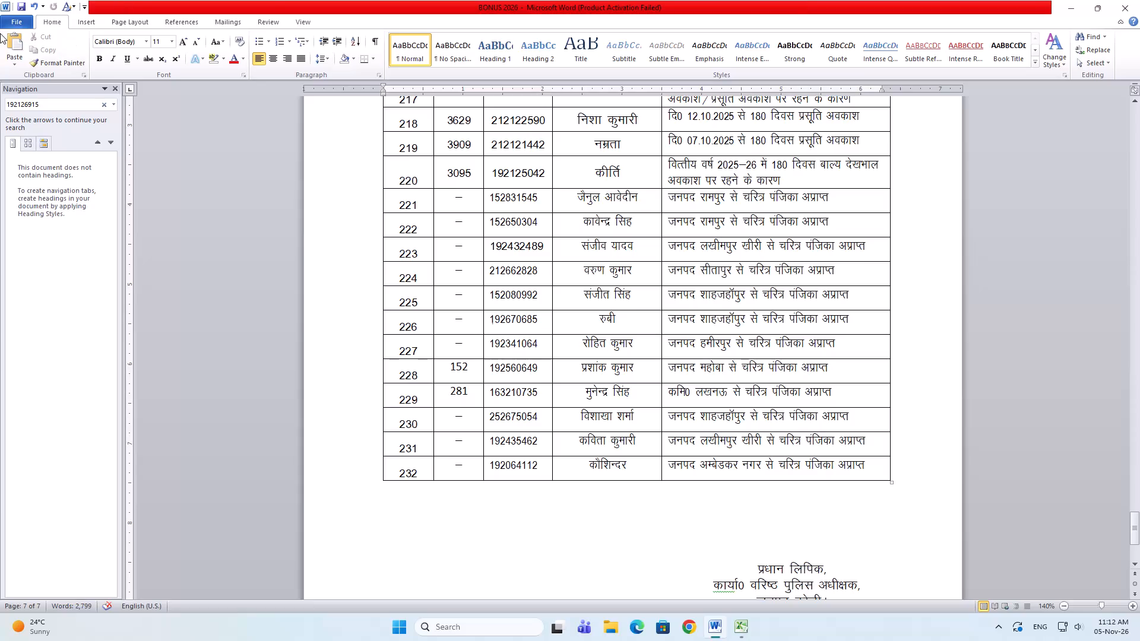
Save the BONUS 2026 document and close it.
key("ctrl+s")
left_click(1126, 0)
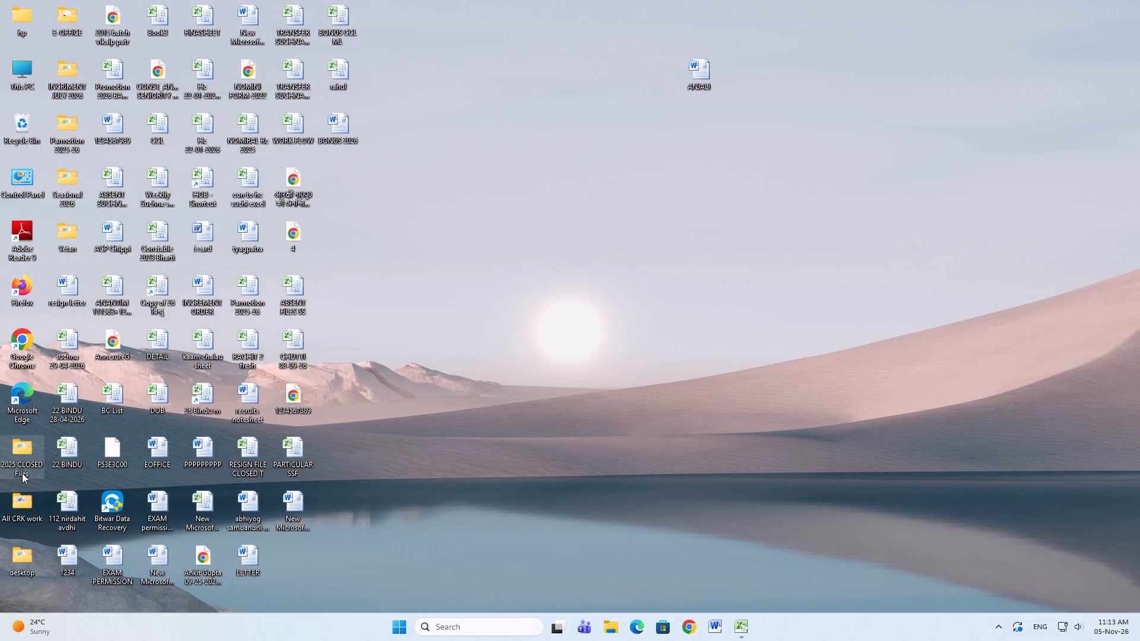
Open the ABSENT FILE CLOSED 2026 workbook from the 2025 CLOSED Files folder on the desktop.
double_click(18, 455)
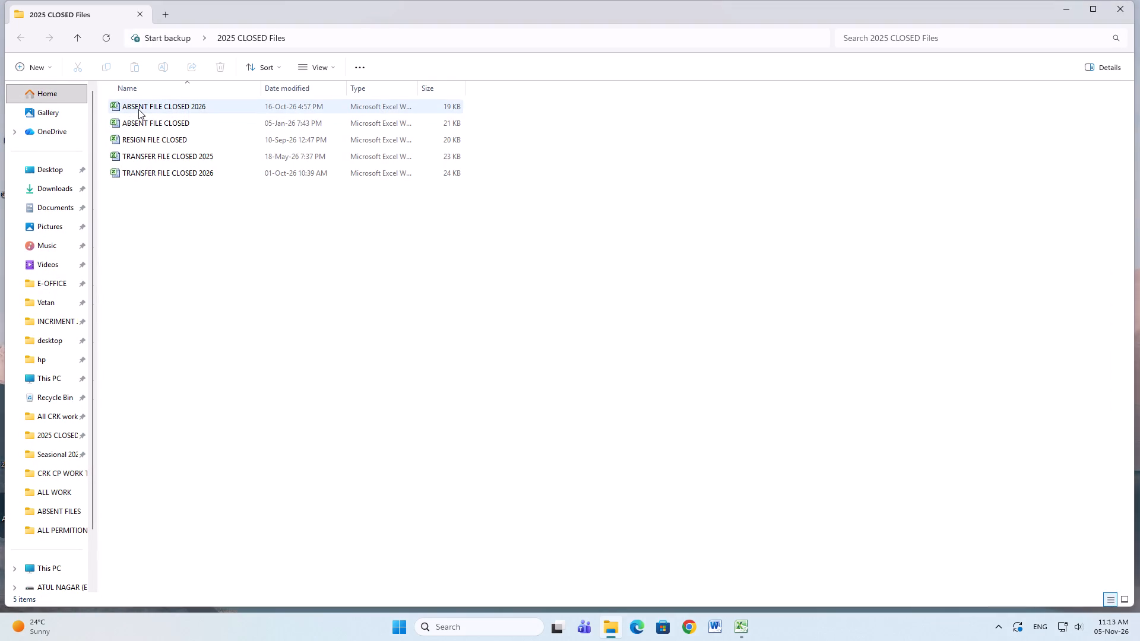
double_click(138, 109)
left_click(606, 283)
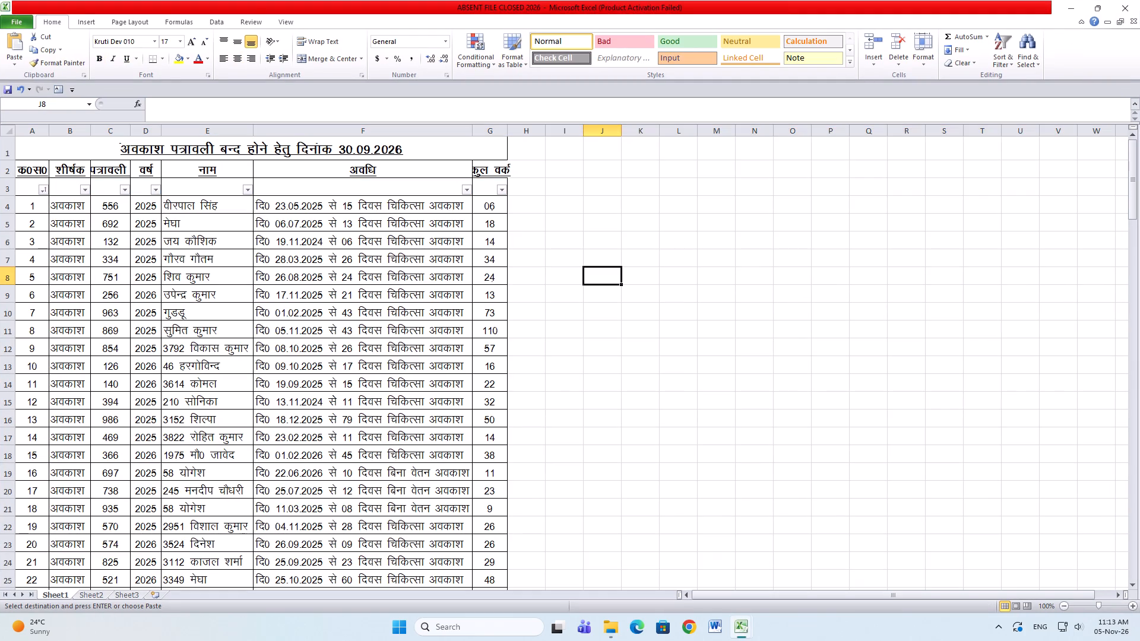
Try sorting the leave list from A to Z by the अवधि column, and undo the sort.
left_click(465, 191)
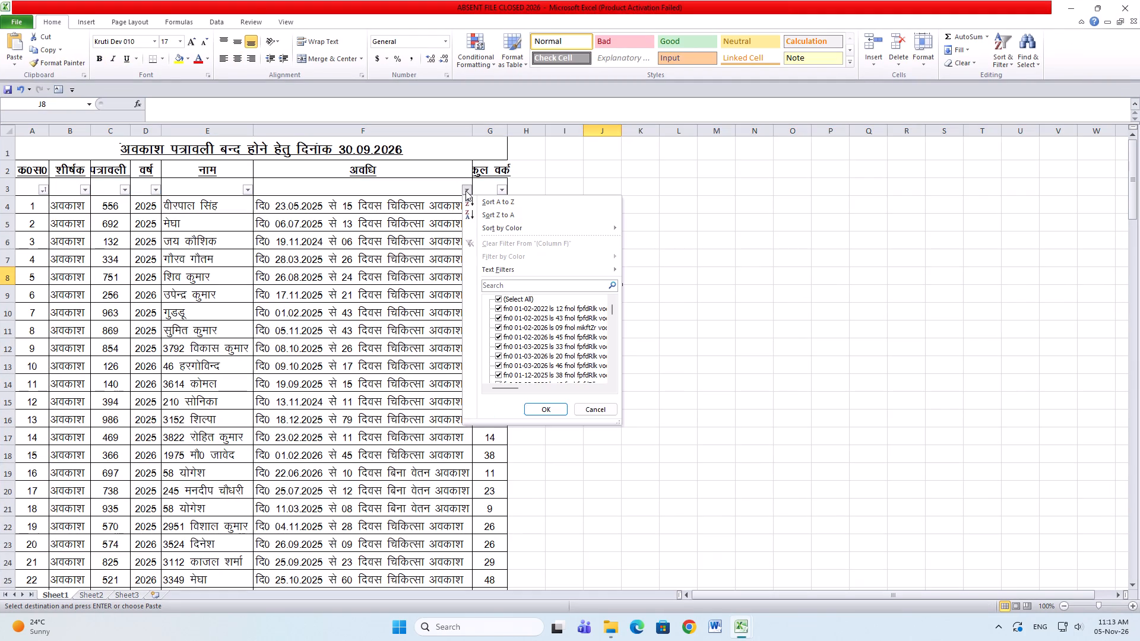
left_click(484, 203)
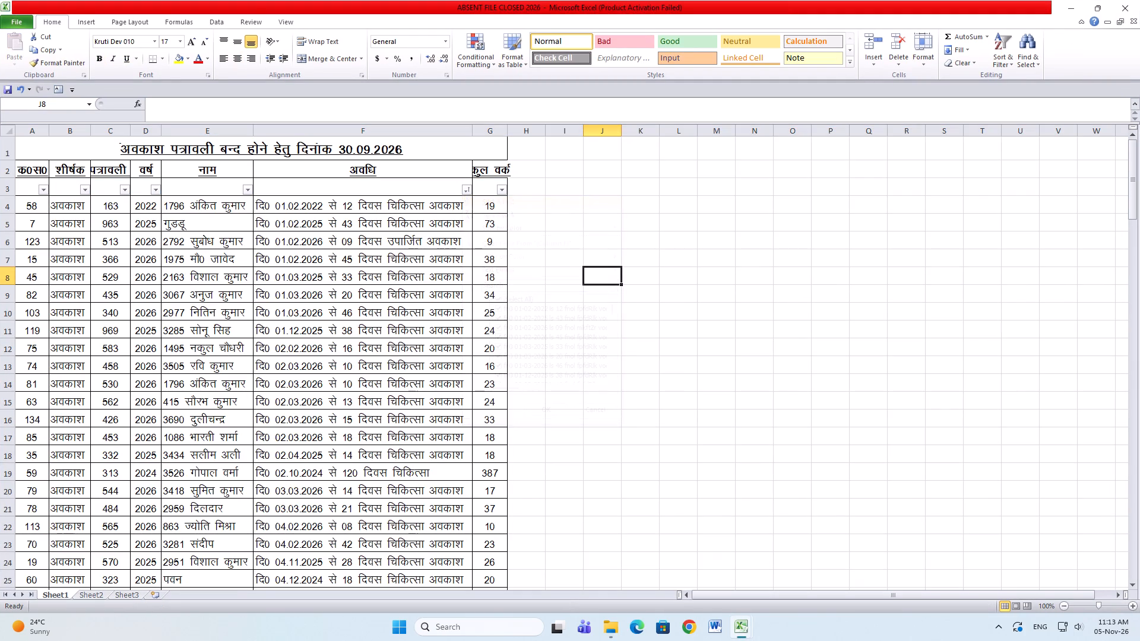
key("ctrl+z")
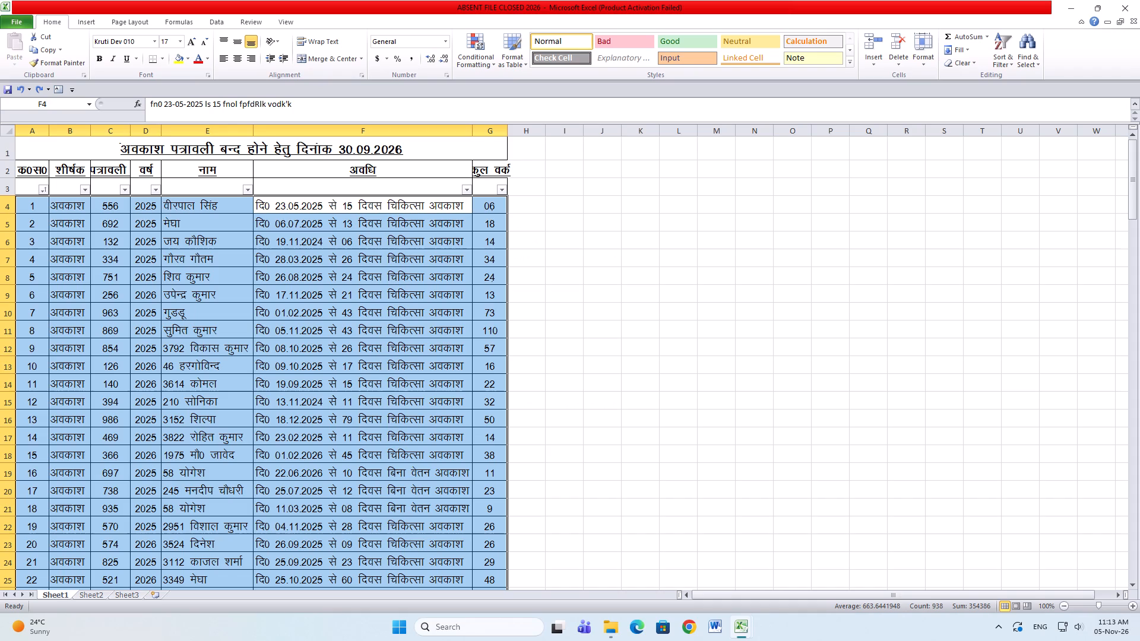
Examine the names and leave periods through the whole closed leave-file list, returning to its start.
left_click(335, 268)
scroll(335, 268, "down", 4)
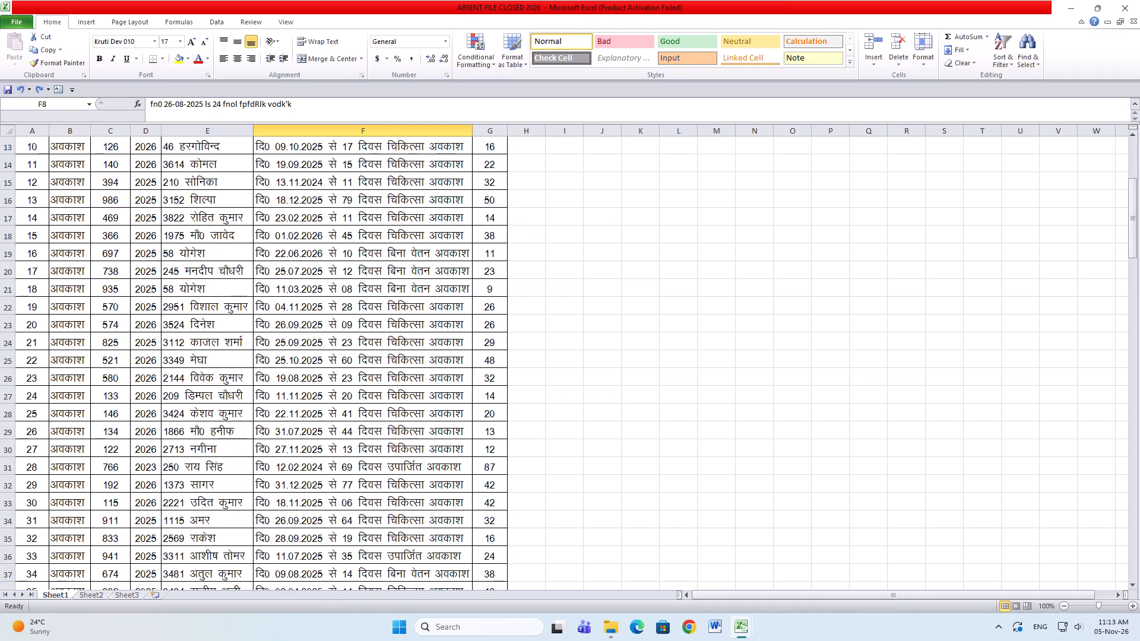
scroll(336, 268, "down", 4)
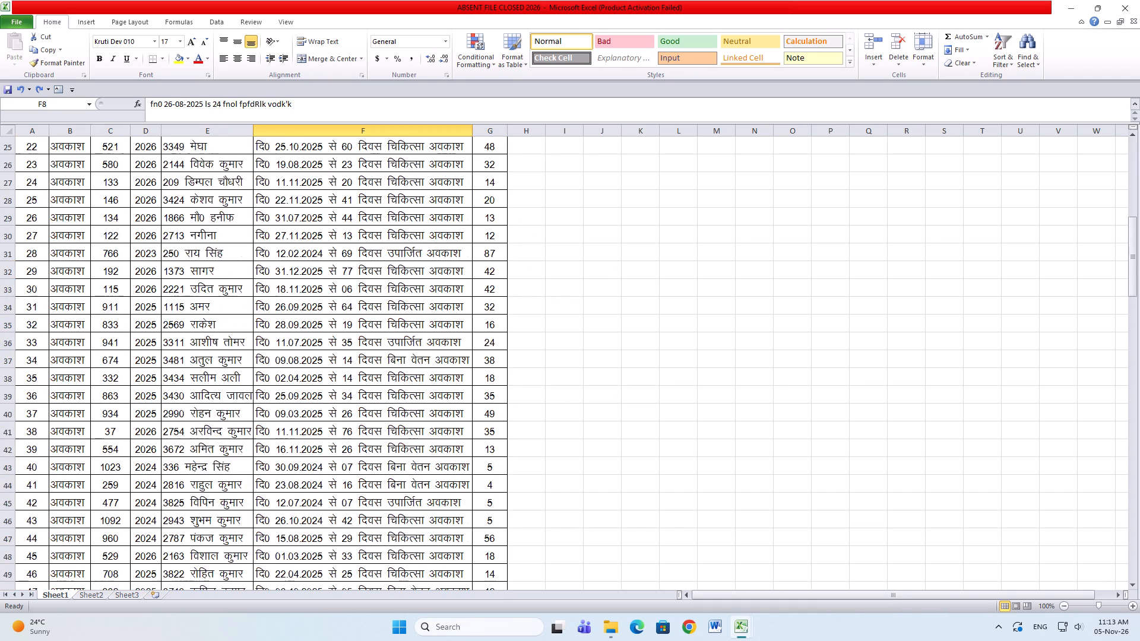
scroll(340, 266, "down", 5)
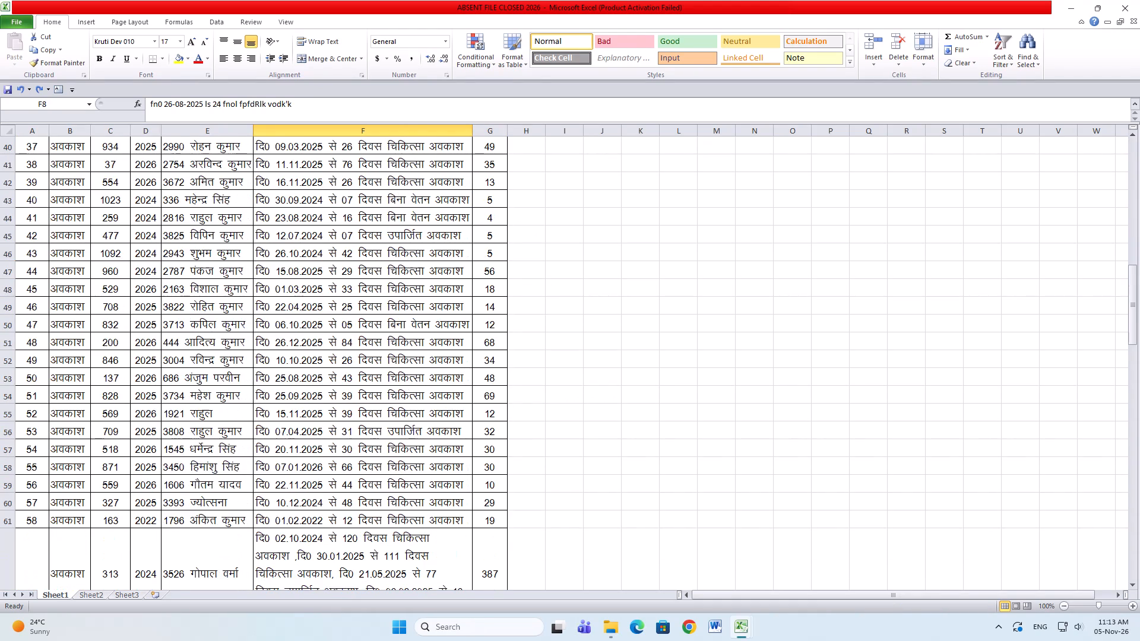
scroll(340, 266, "down", 1)
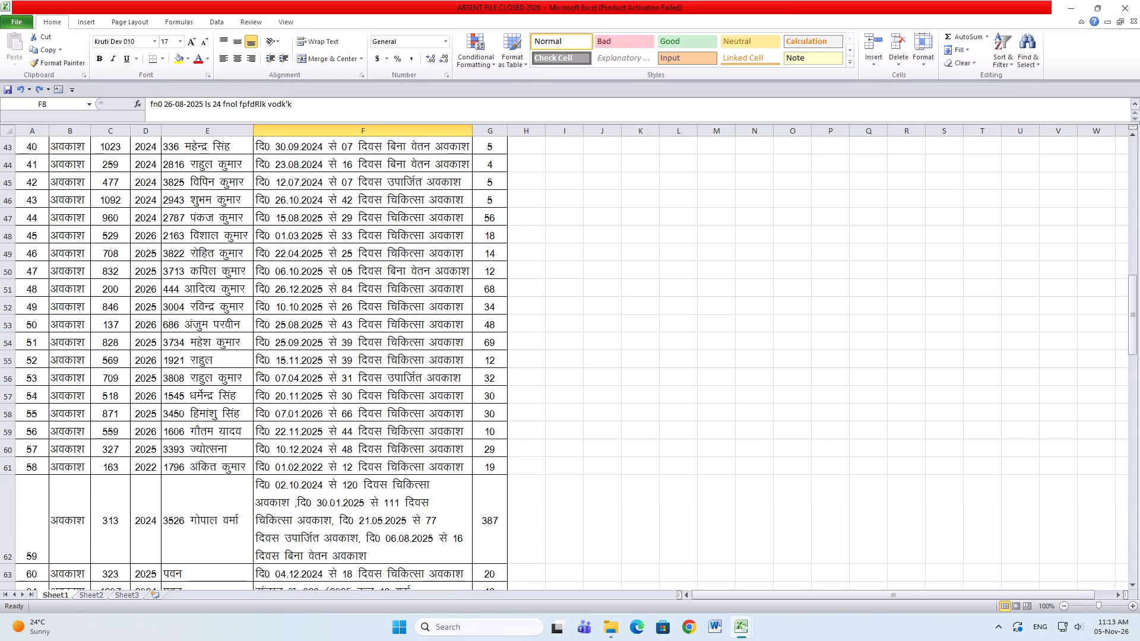
scroll(246, 334, "down", 2)
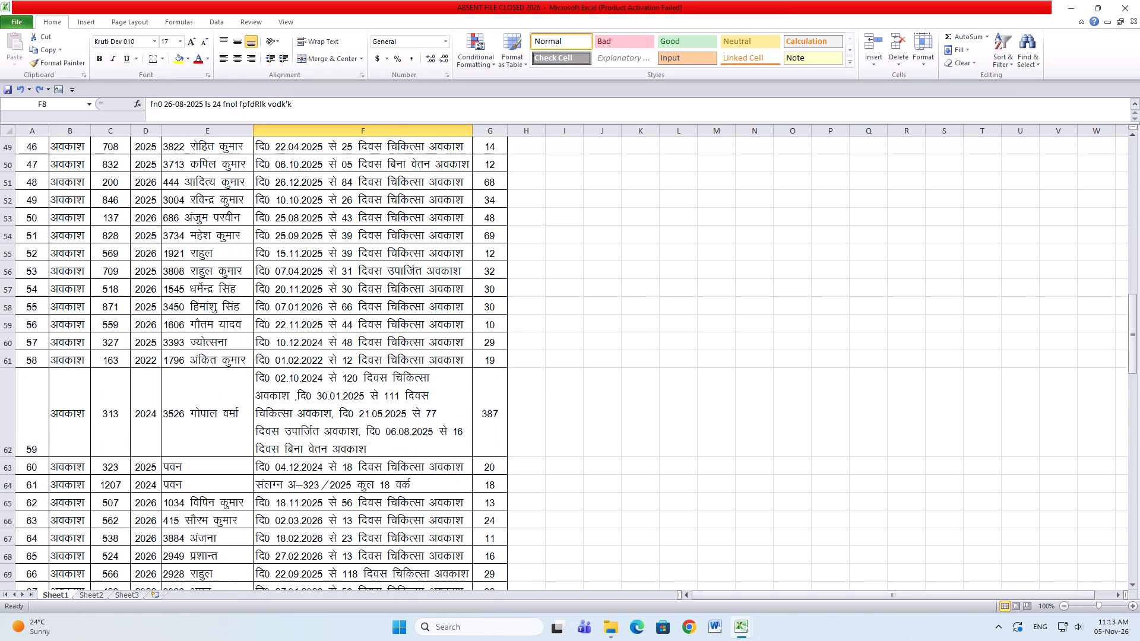
scroll(246, 334, "down", 3)
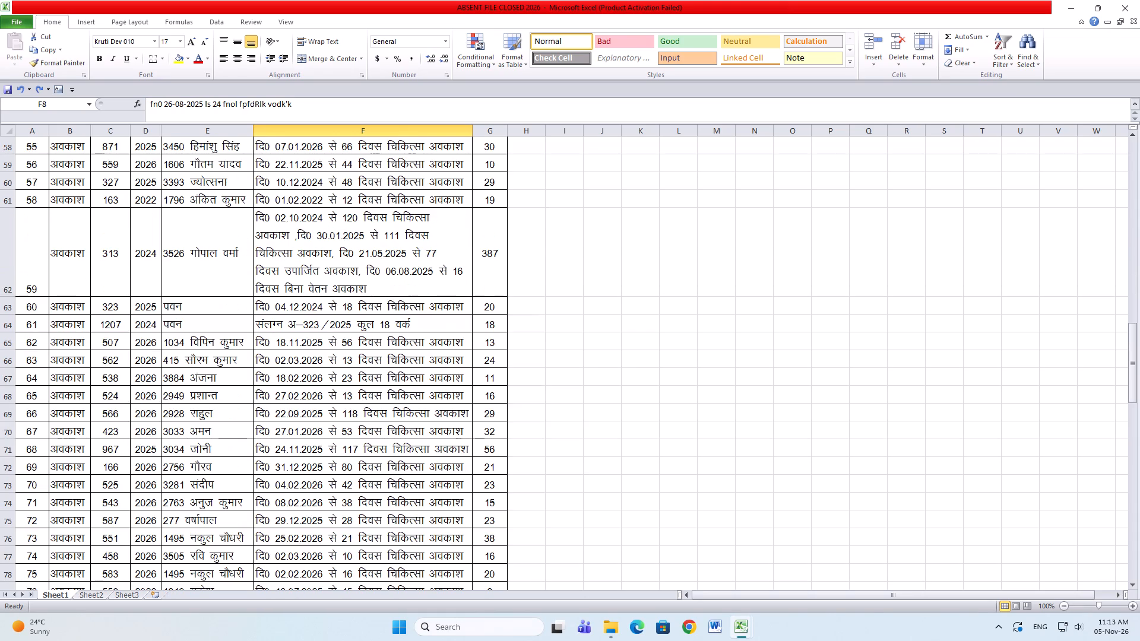
scroll(246, 334, "down", 6)
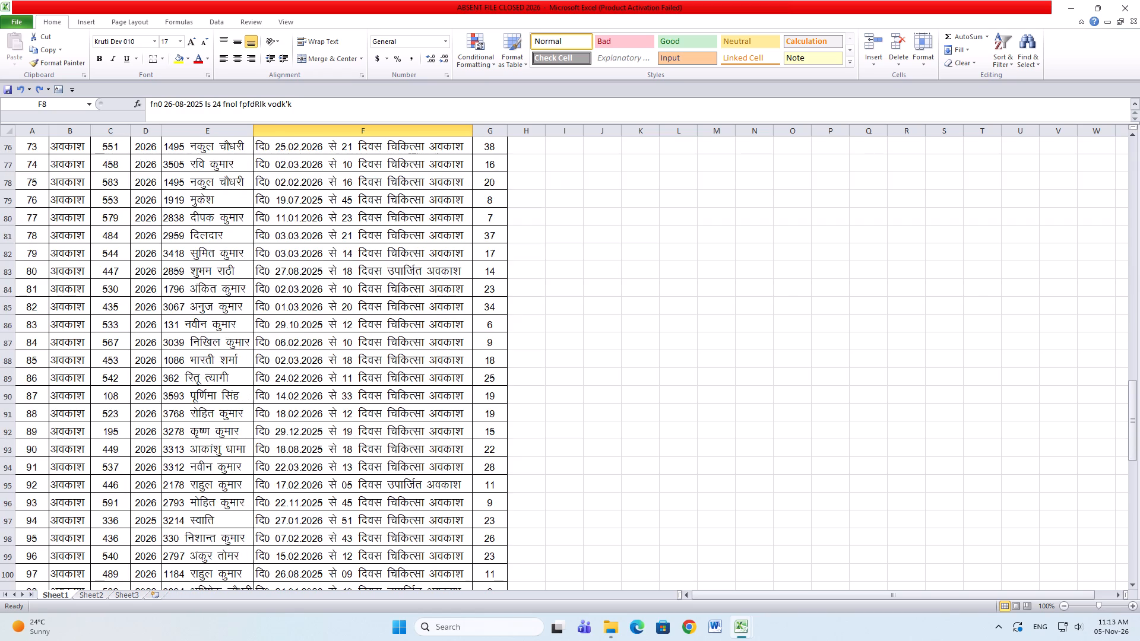
scroll(246, 334, "down", 7)
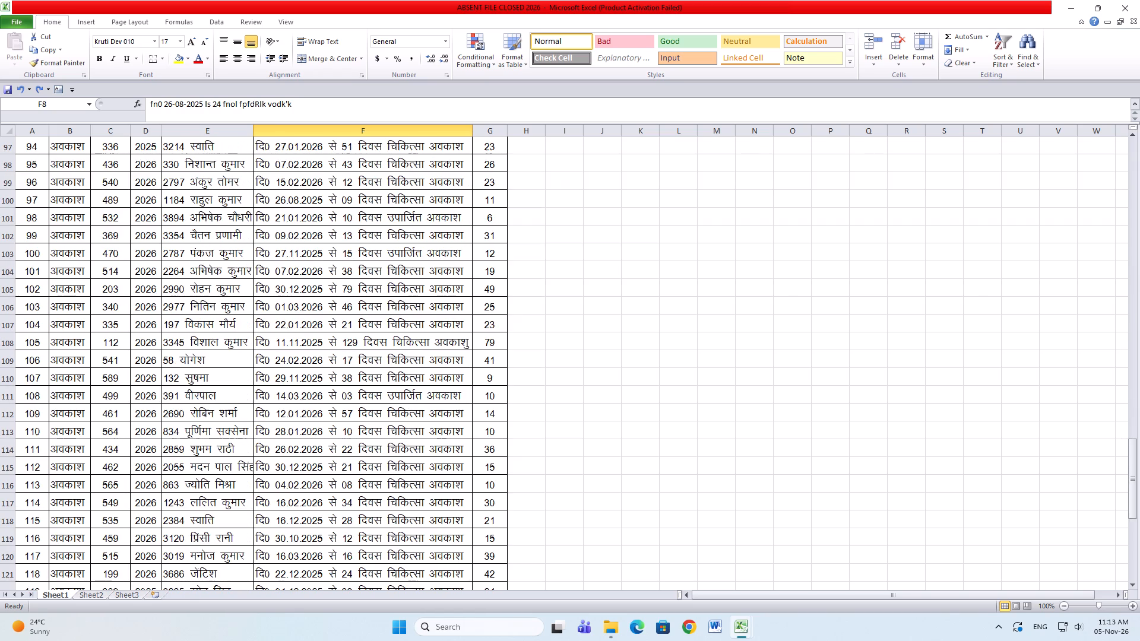
scroll(266, 356, "down", 4)
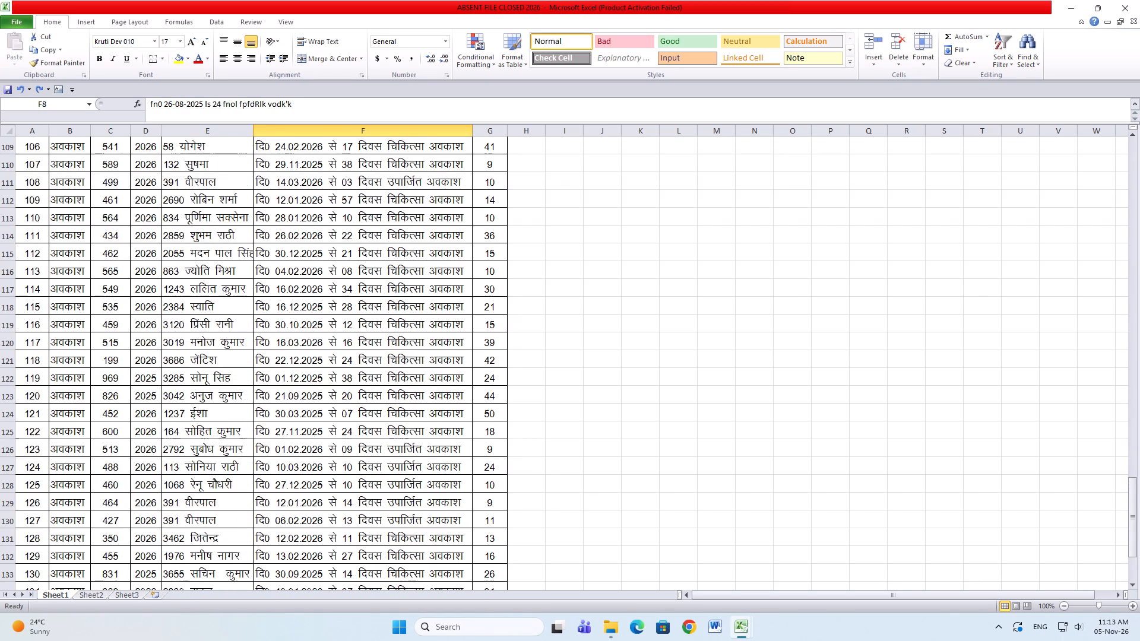
scroll(269, 356, "down", 5)
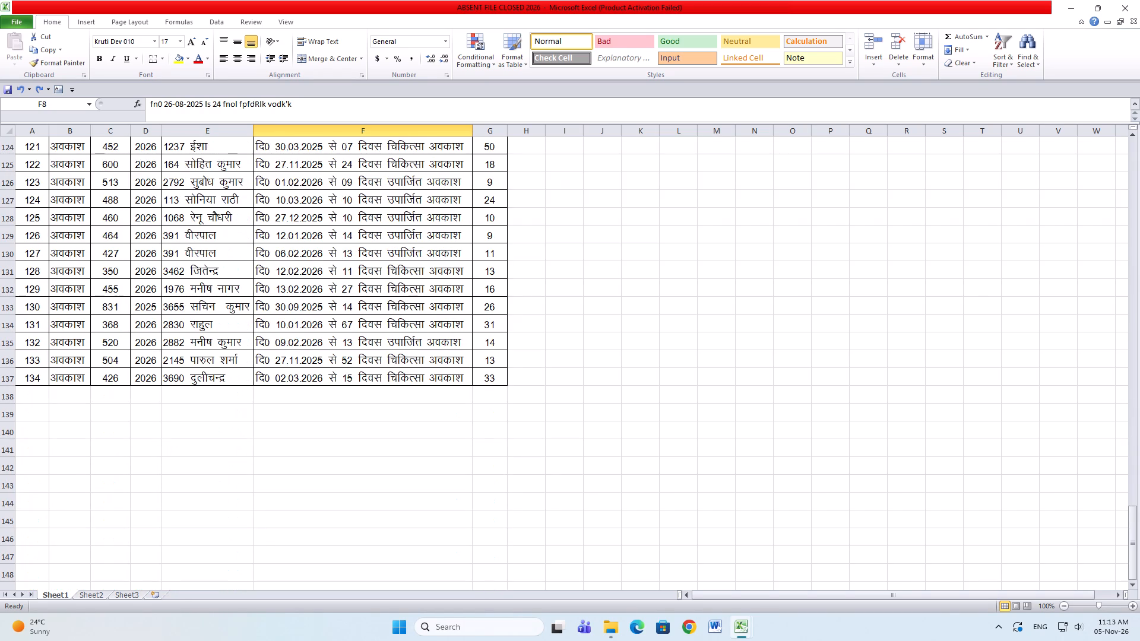
scroll(270, 355, "up", 13)
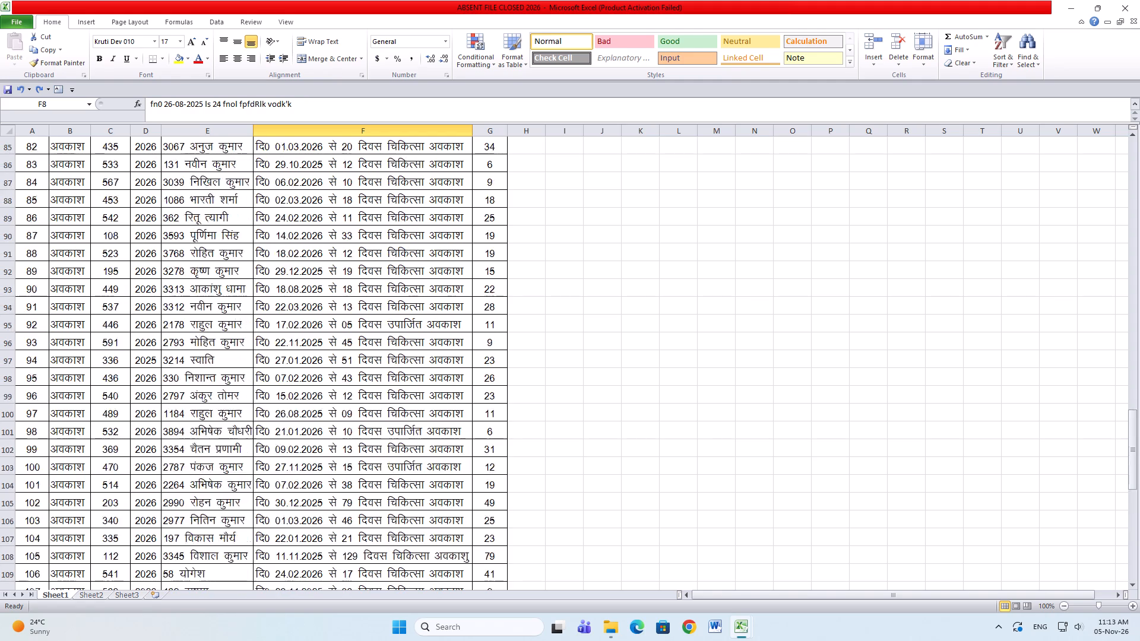
scroll(272, 354, "up", 4)
scroll(272, 354, "down", 4)
scroll(272, 354, "up", 9)
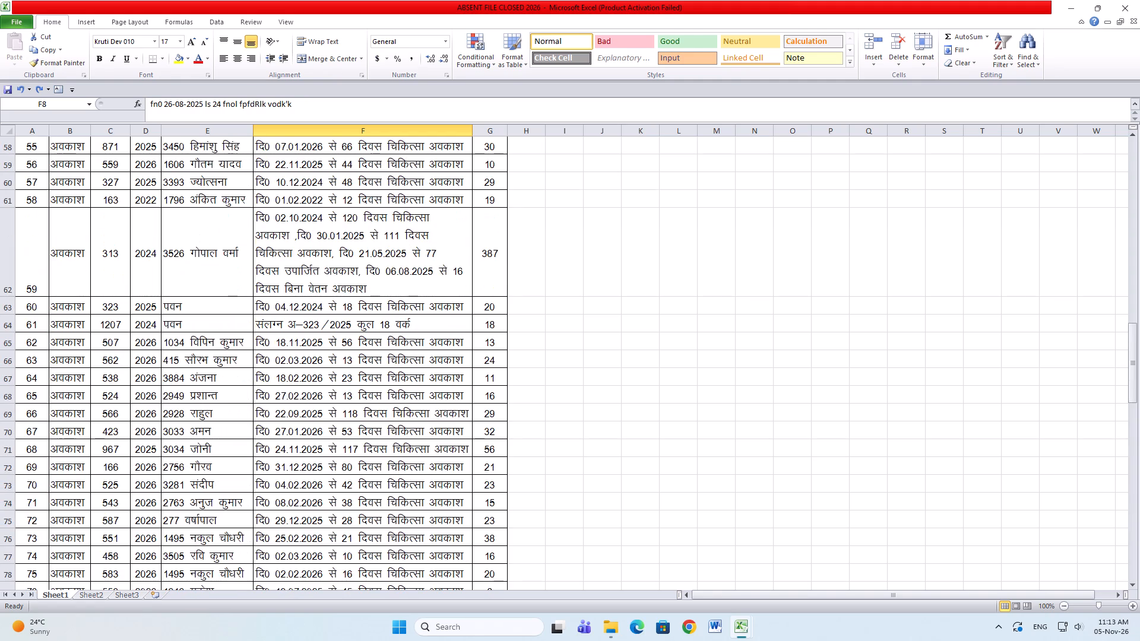
scroll(272, 354, "up", 12)
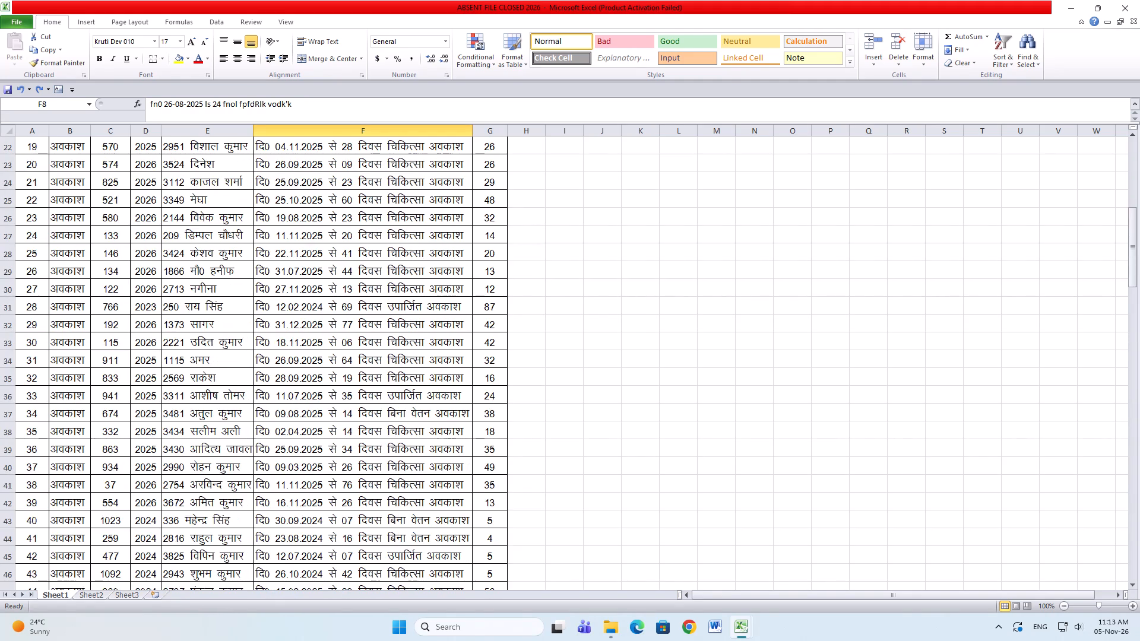
scroll(272, 354, "up", 11)
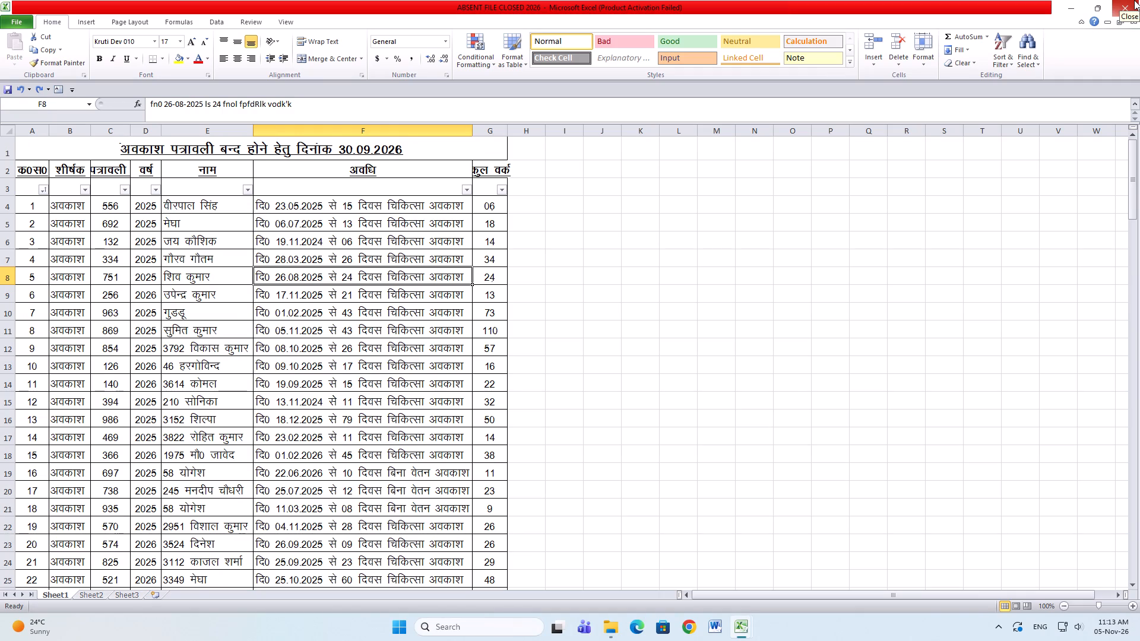
Save the ABSENT FILE CLOSED 2026 workbook and close it.
key("ctrl+s")
left_click(1138, 0)
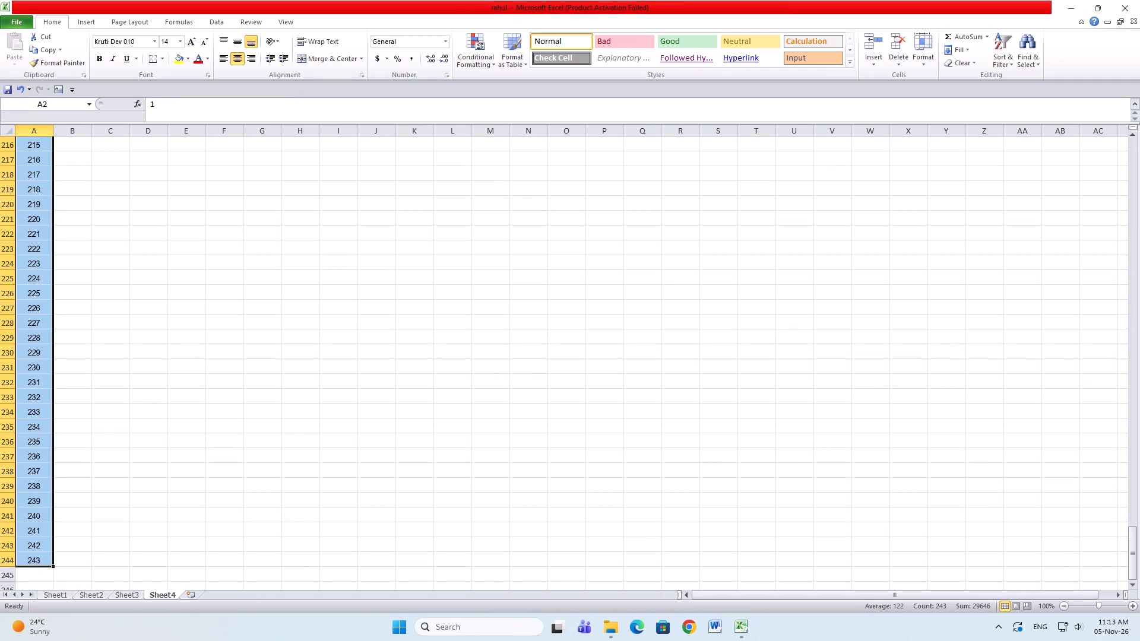
Close the rahul workbook without saving its changes, and close the 2025 CLOSED Files folder window.
left_click(144, 376)
left_click(1139, 0)
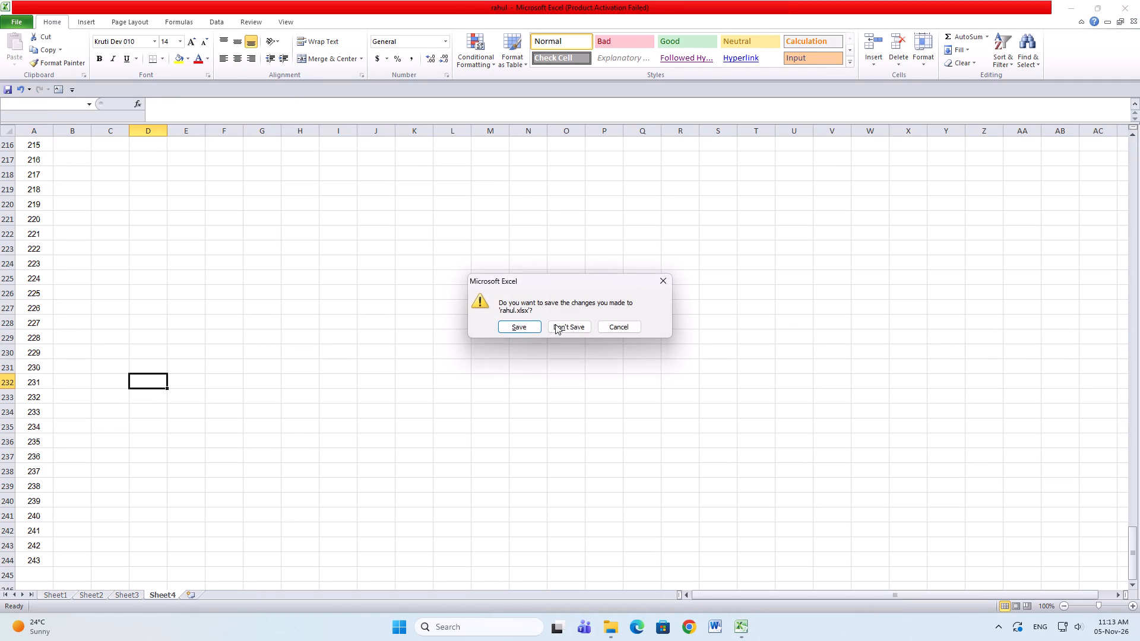
left_click(555, 324)
left_click(1121, 5)
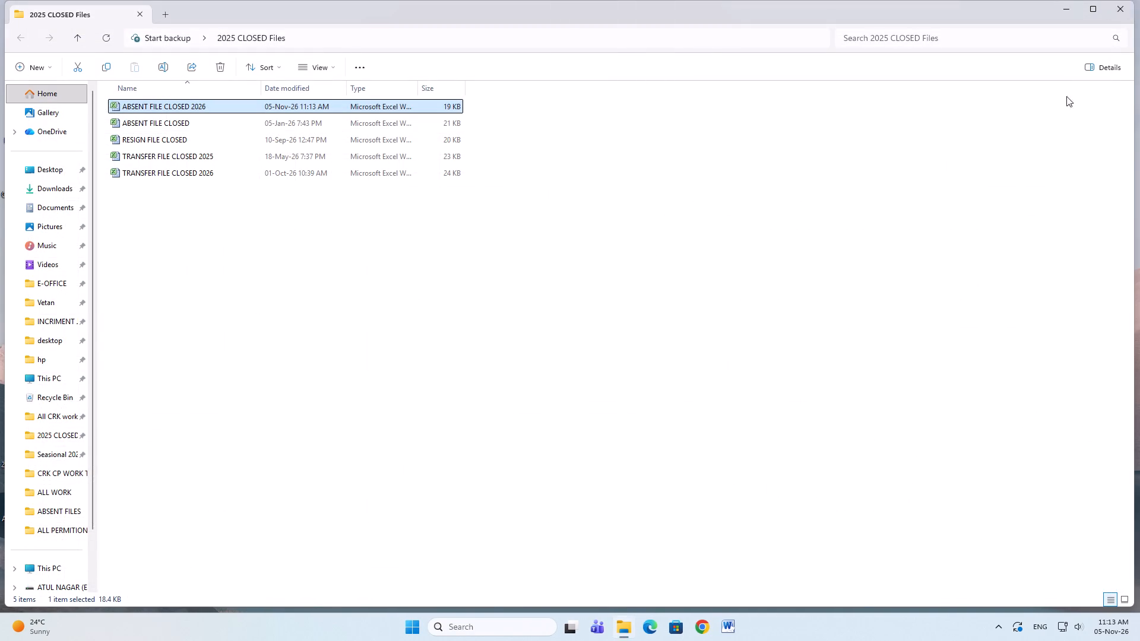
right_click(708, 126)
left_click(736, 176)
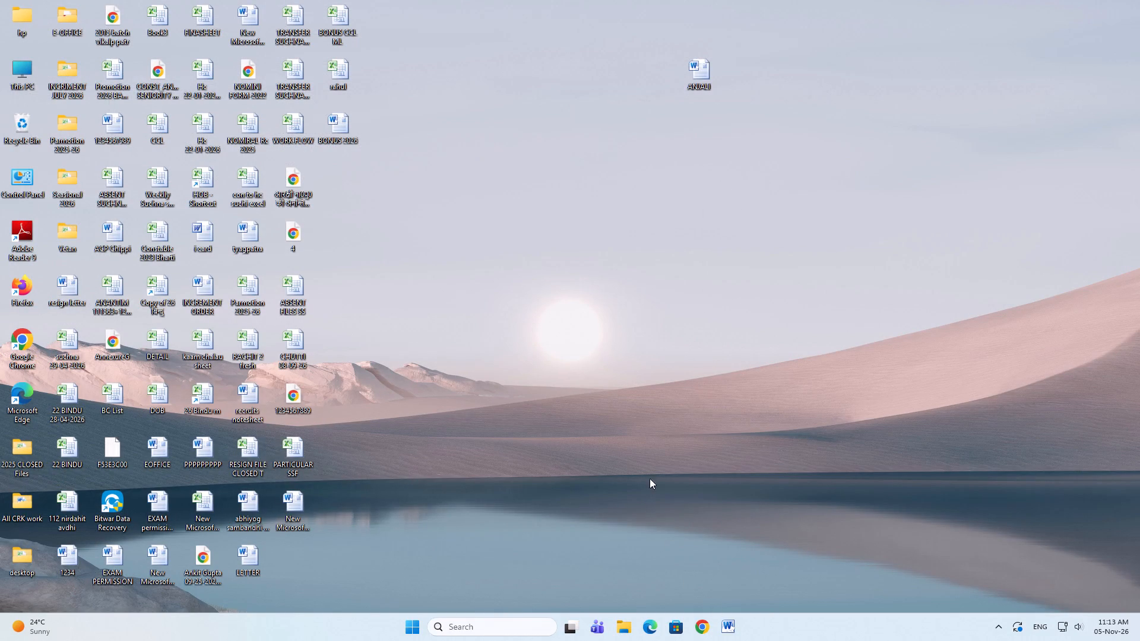
Reopen the BONUS 2026 document from the desktop and dismiss the Office activation notice.
double_click(337, 120)
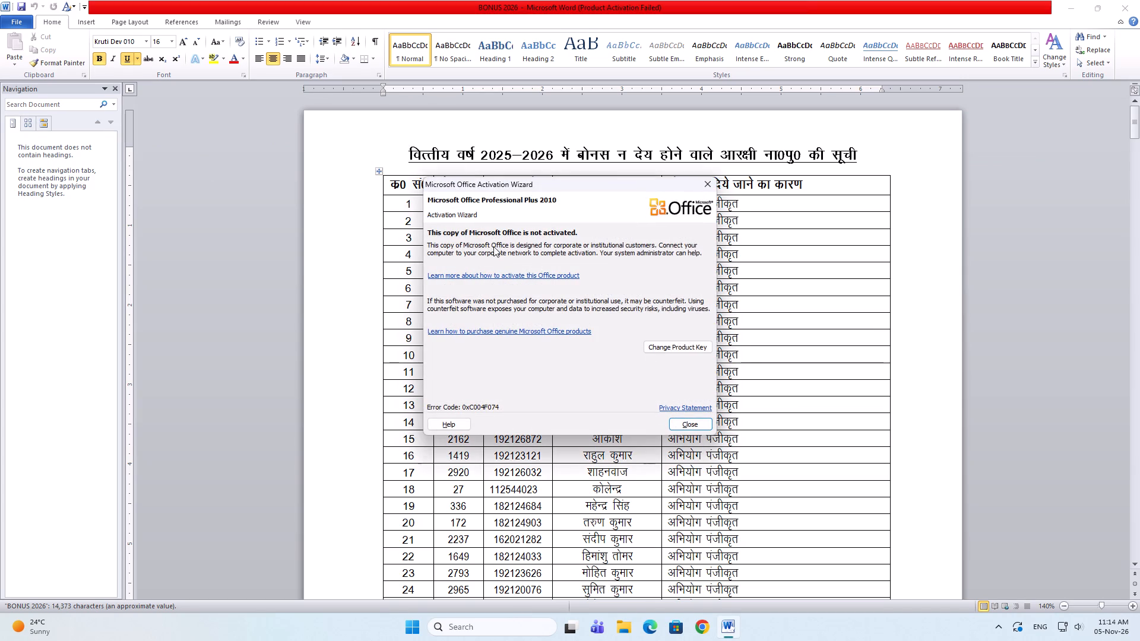
left_click(687, 430)
left_click(502, 278)
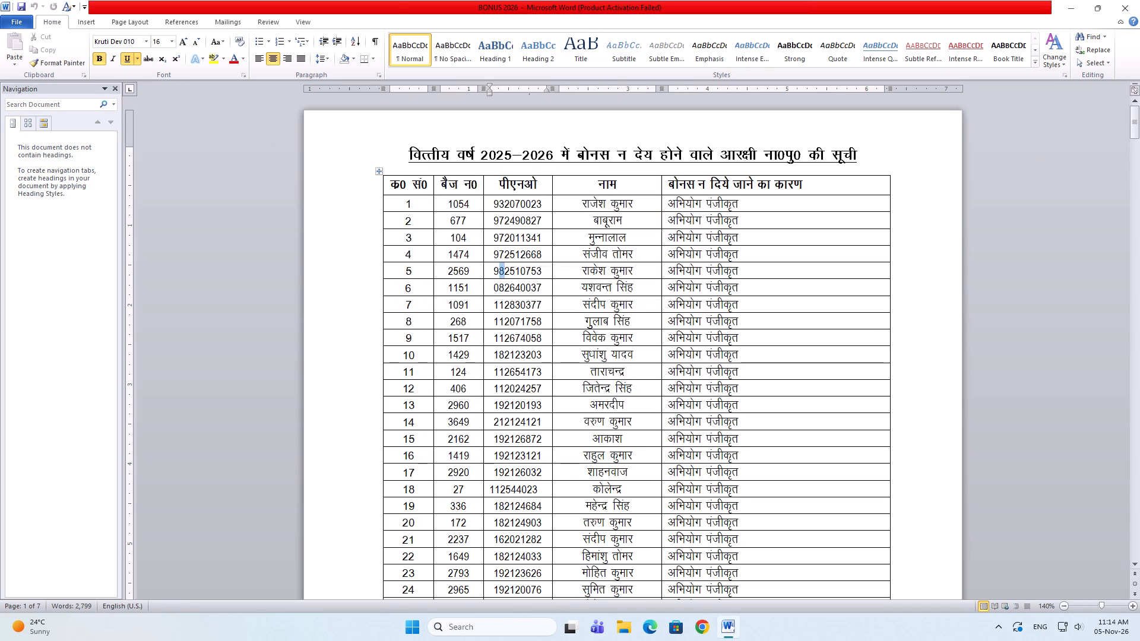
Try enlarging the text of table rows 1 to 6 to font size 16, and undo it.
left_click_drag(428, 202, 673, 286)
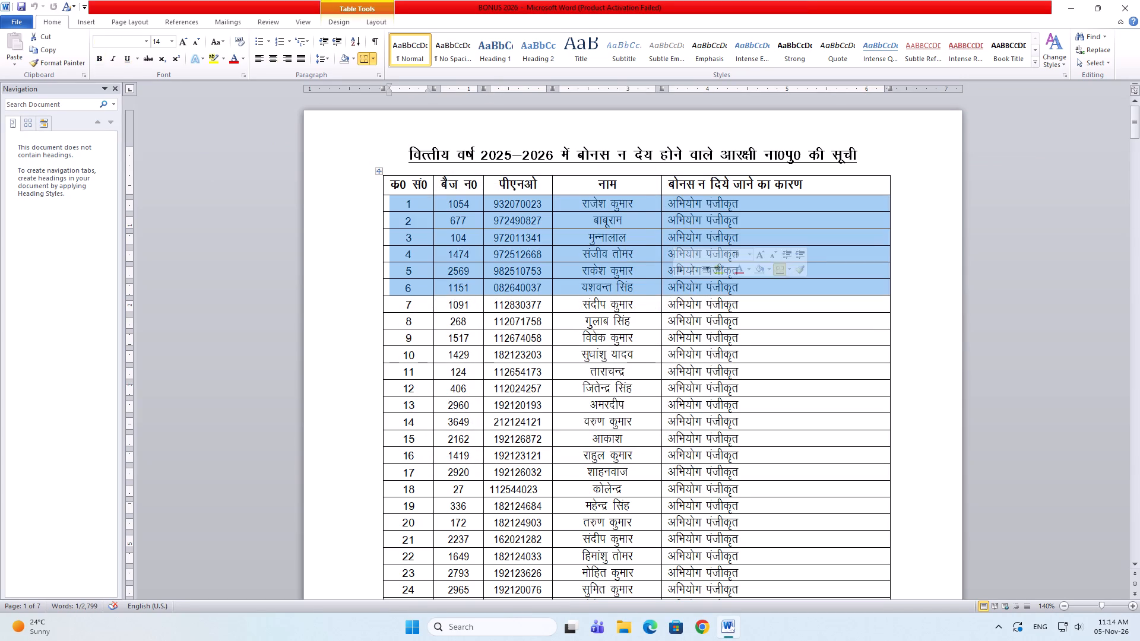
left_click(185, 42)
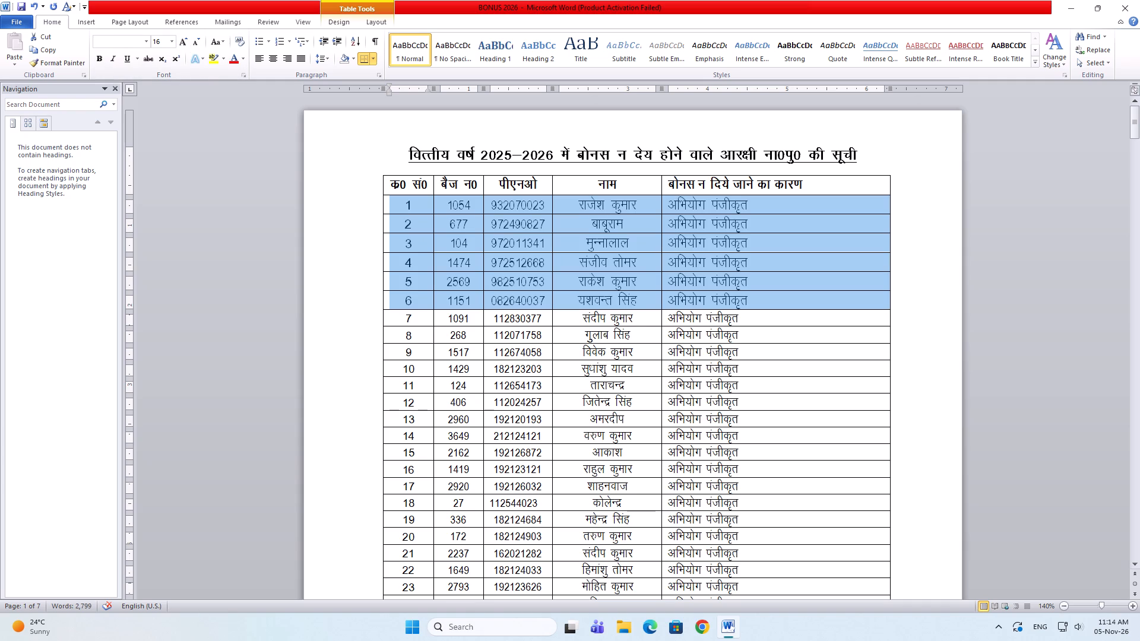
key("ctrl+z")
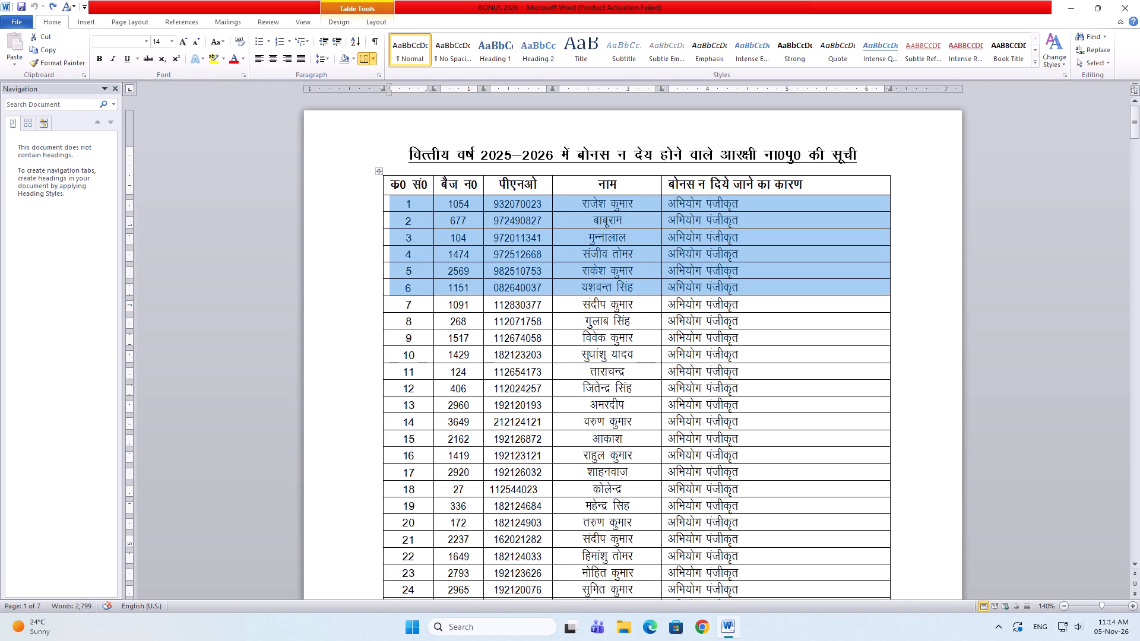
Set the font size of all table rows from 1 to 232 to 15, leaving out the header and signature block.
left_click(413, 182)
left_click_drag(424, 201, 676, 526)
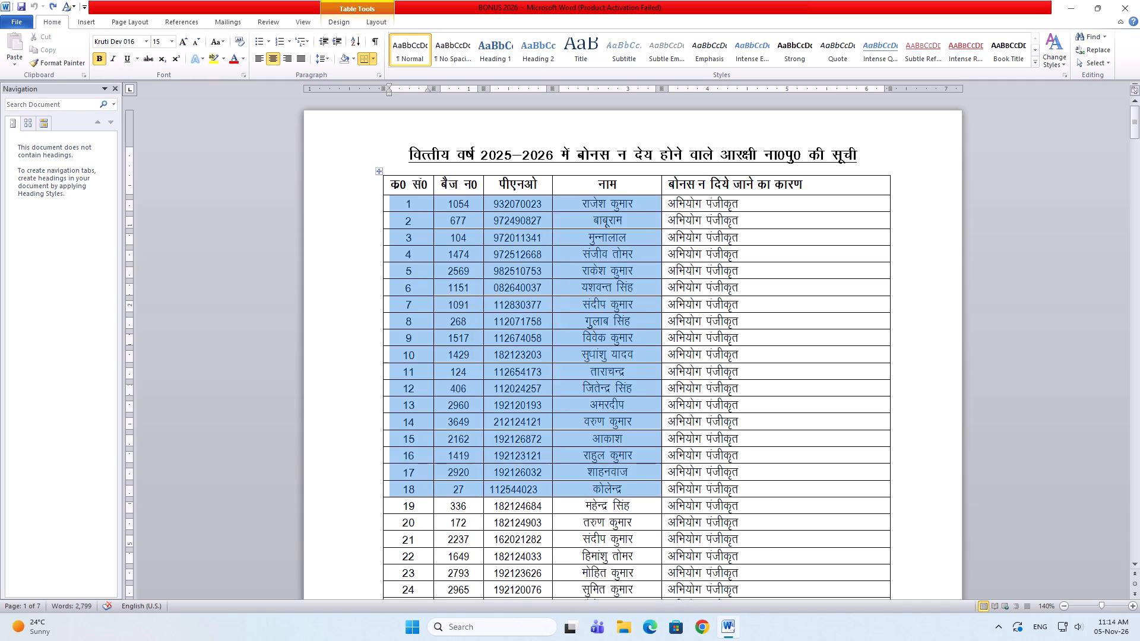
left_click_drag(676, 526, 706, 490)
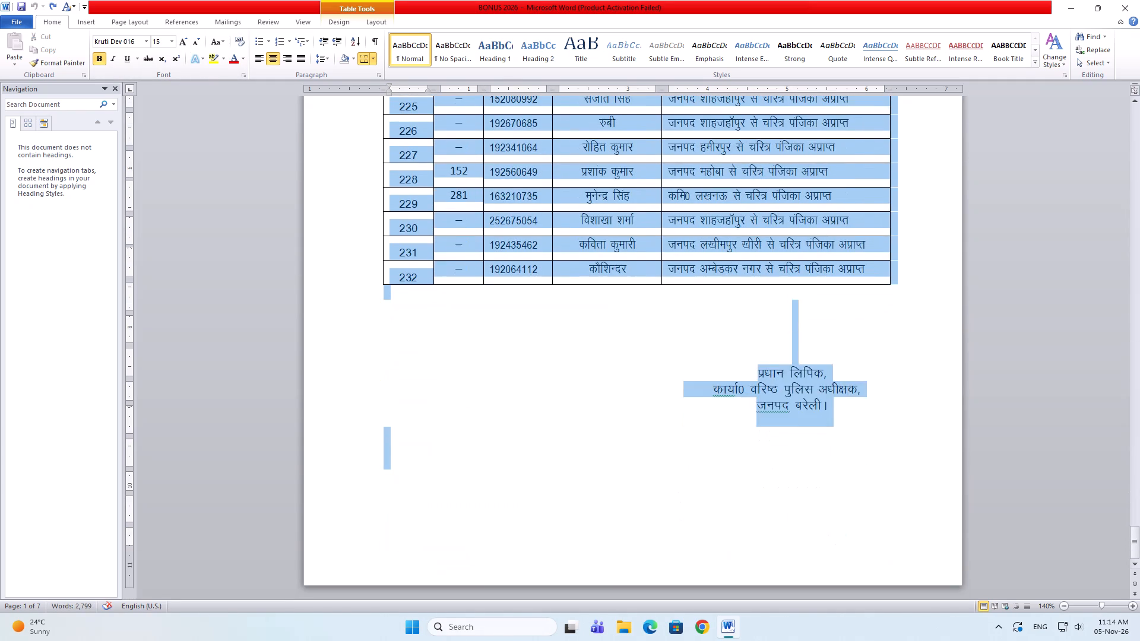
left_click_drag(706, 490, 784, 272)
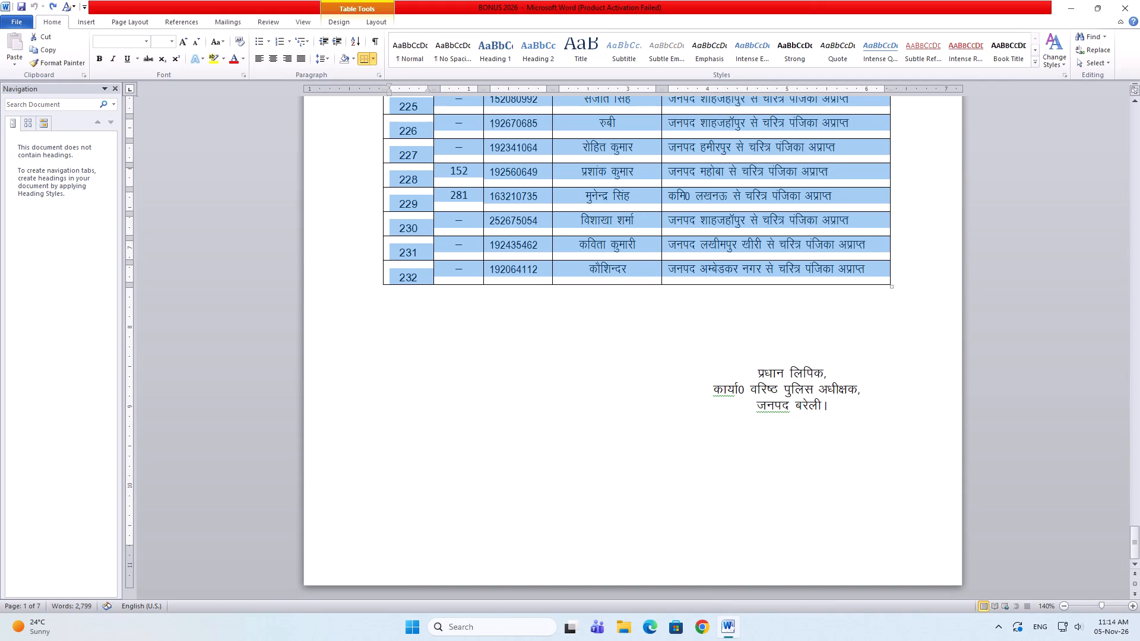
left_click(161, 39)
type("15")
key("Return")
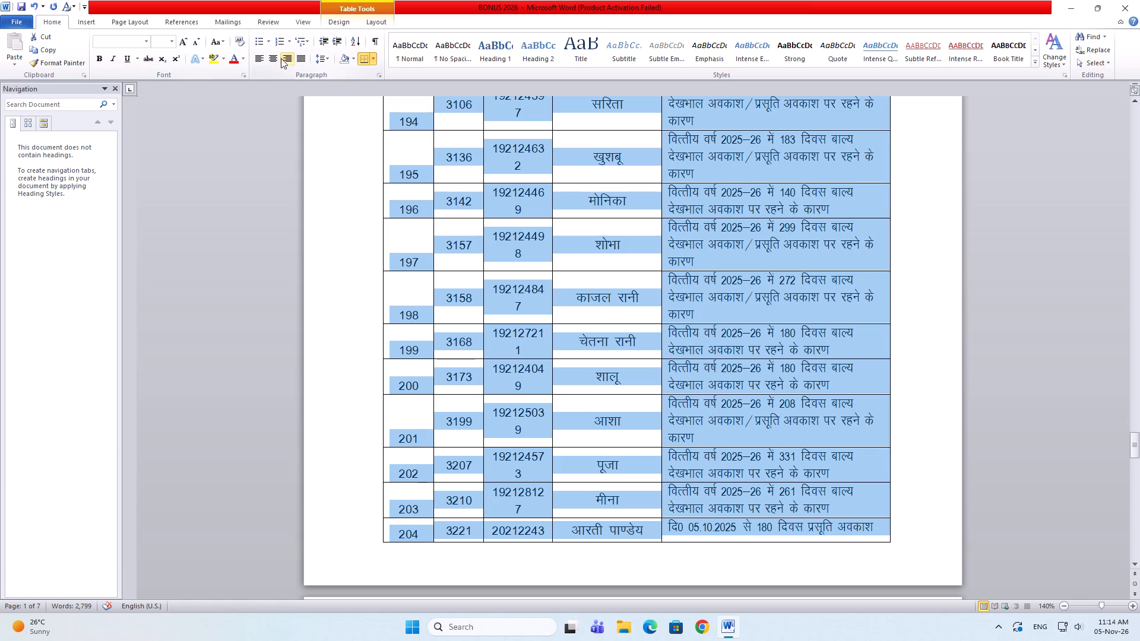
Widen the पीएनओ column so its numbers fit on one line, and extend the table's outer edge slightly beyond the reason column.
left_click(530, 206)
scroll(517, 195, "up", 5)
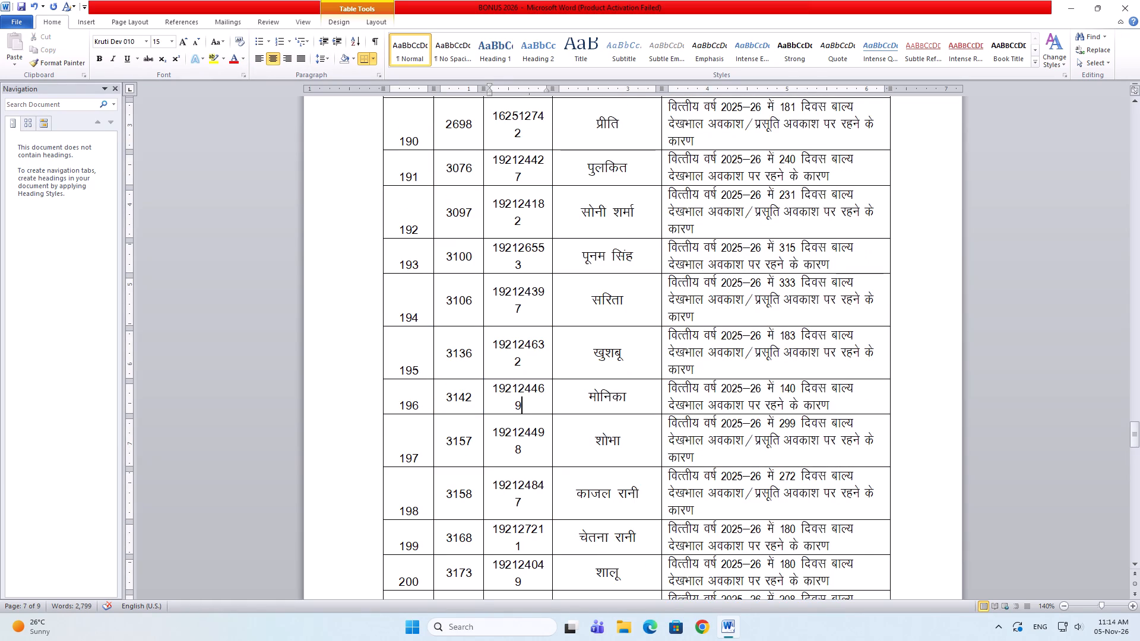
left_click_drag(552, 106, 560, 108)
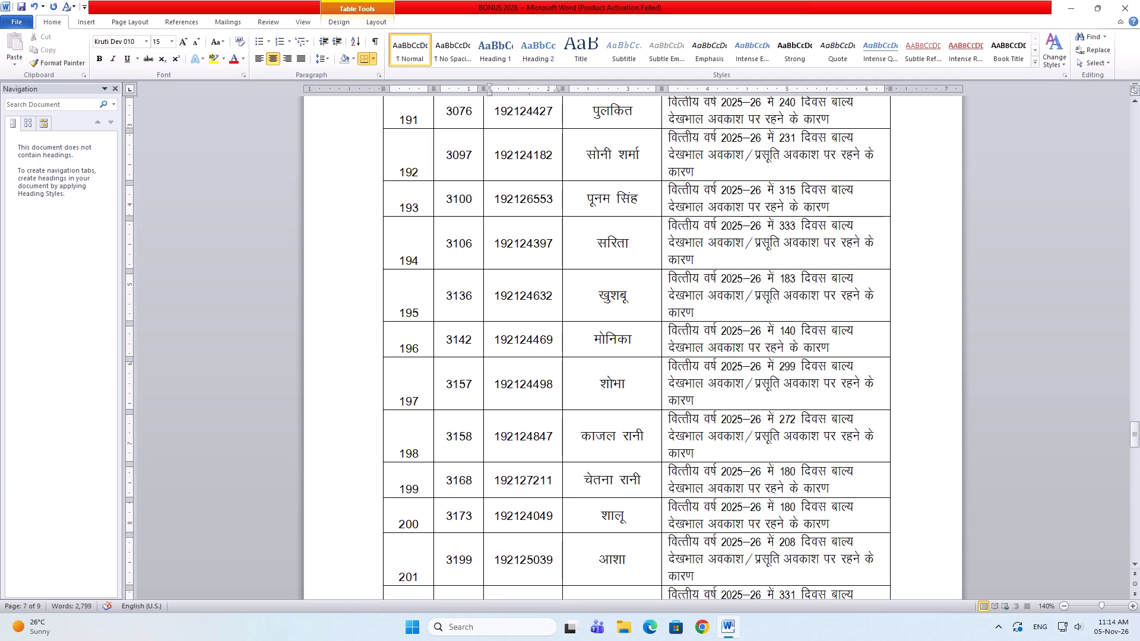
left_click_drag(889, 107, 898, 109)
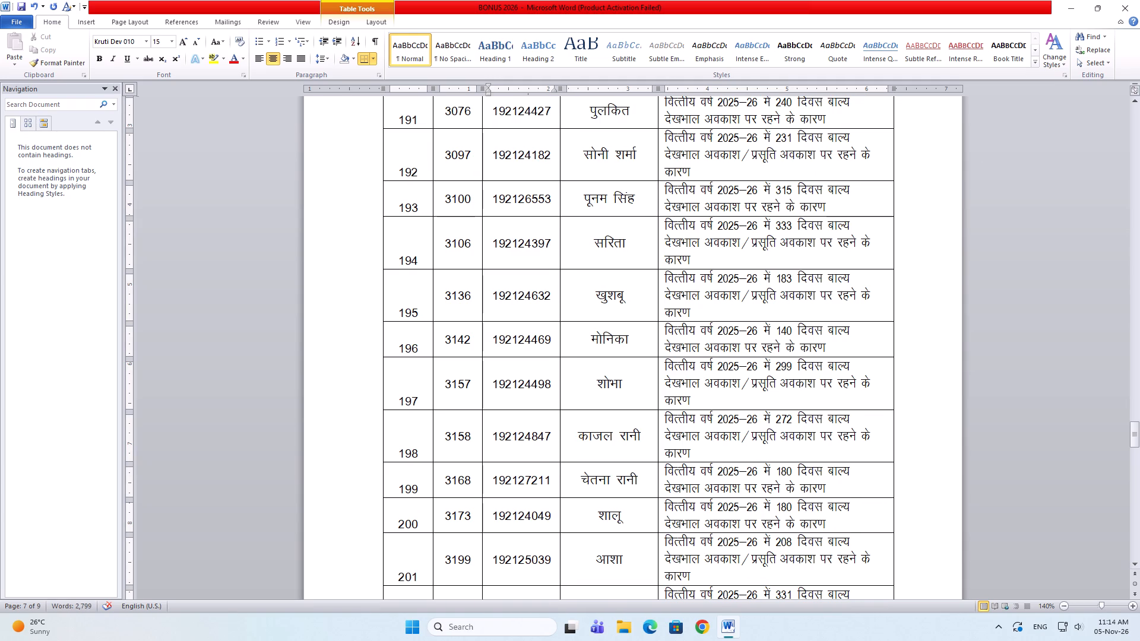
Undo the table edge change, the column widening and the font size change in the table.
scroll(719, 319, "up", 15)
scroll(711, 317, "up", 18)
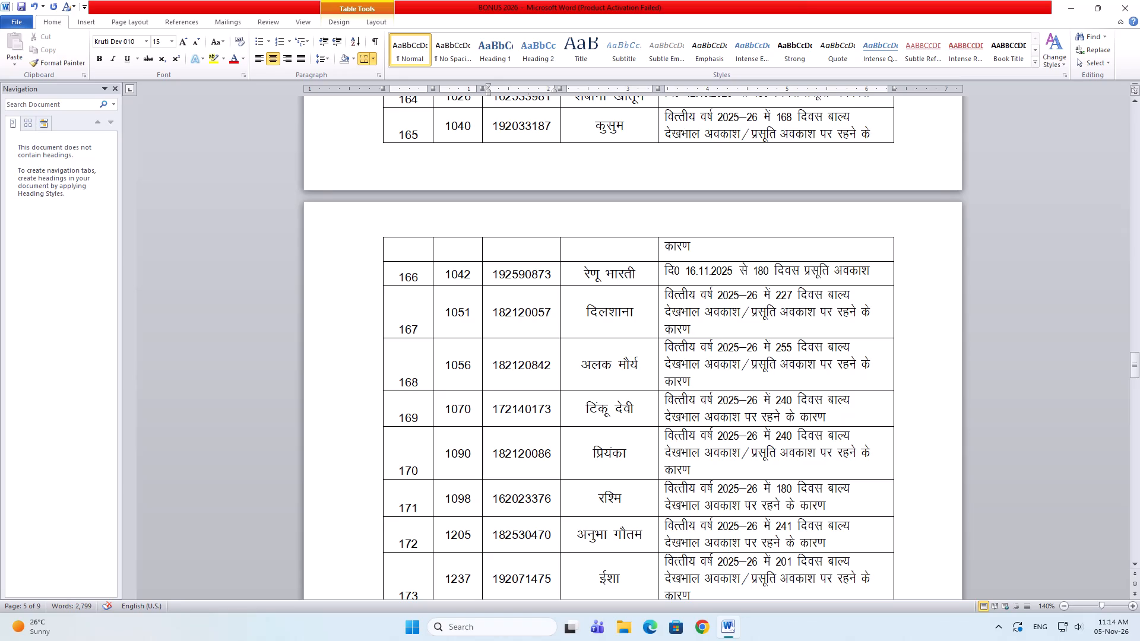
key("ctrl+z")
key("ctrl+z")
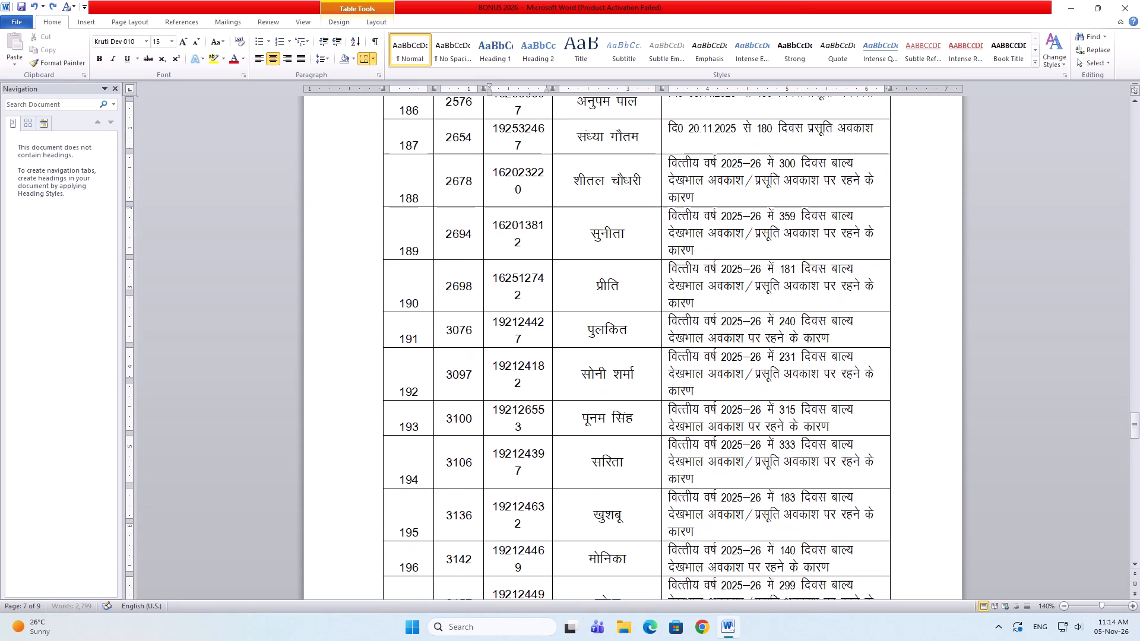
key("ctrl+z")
Deselect the table rows and save the BONUS 2026 document.
left_click(651, 309)
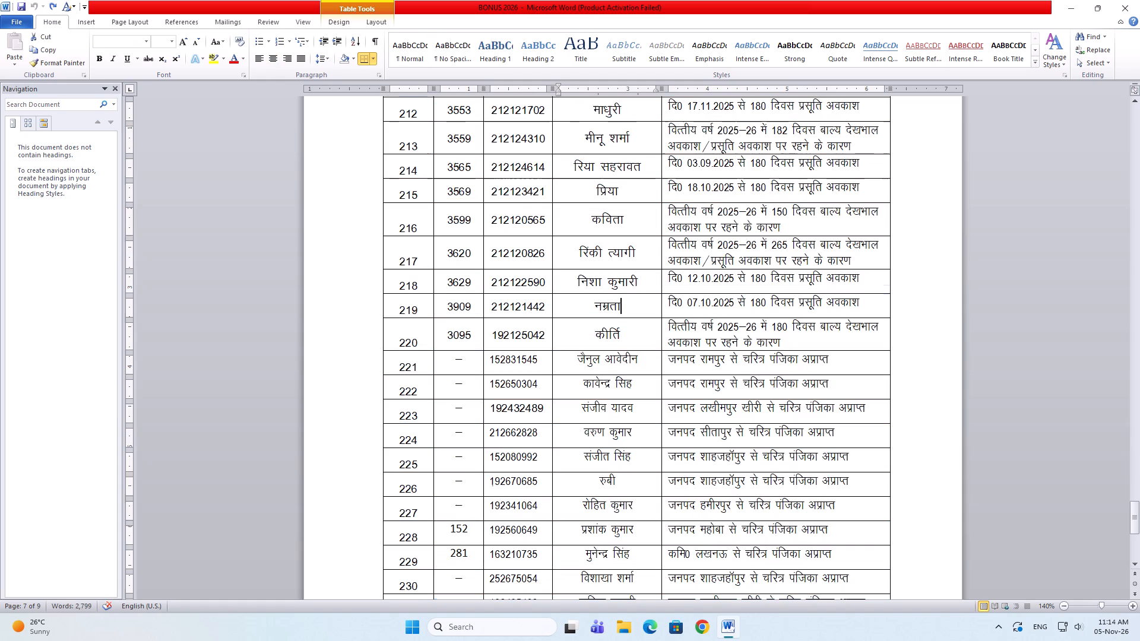
key("ctrl+s")
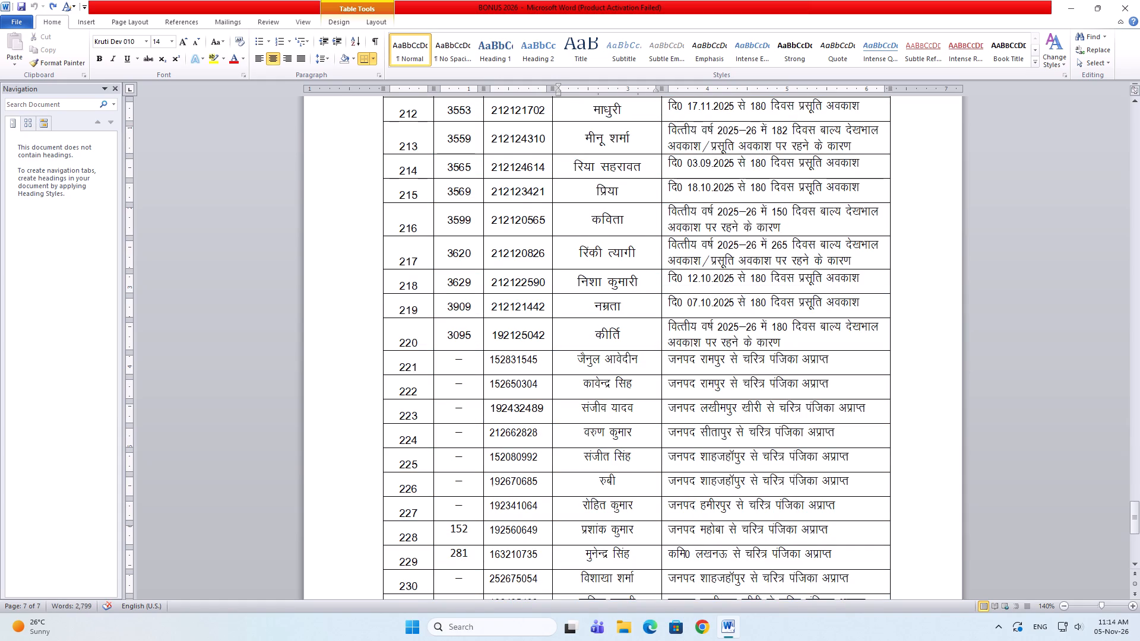
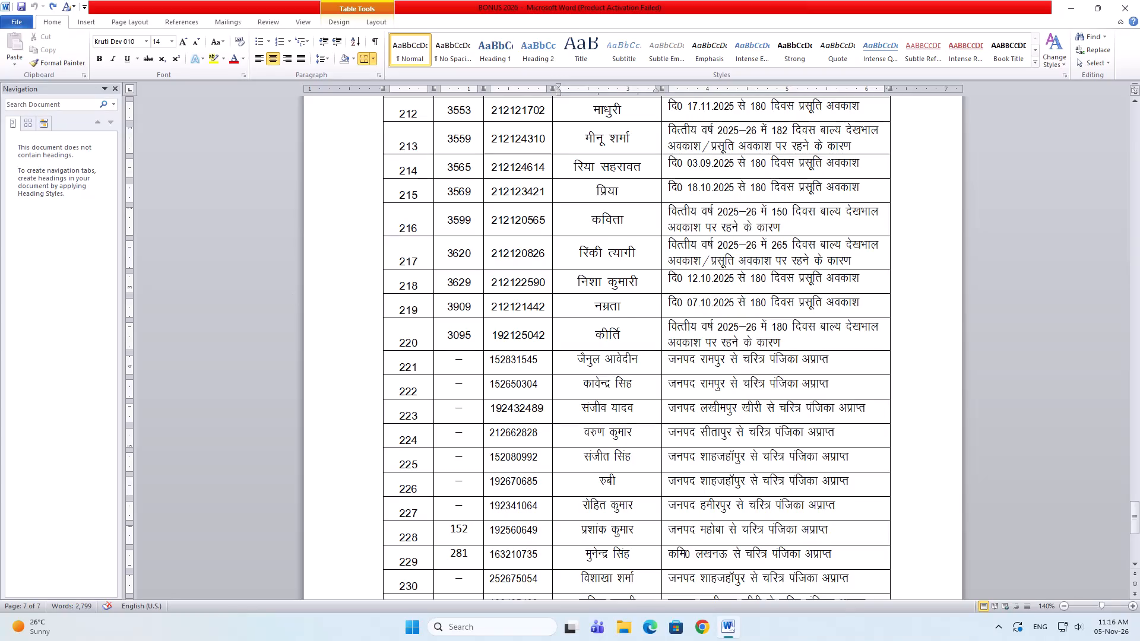
Delete the entire table rows numbered 228 and 229, the entries citing Mahoba and Lucknow.
left_click_drag(415, 531, 637, 552)
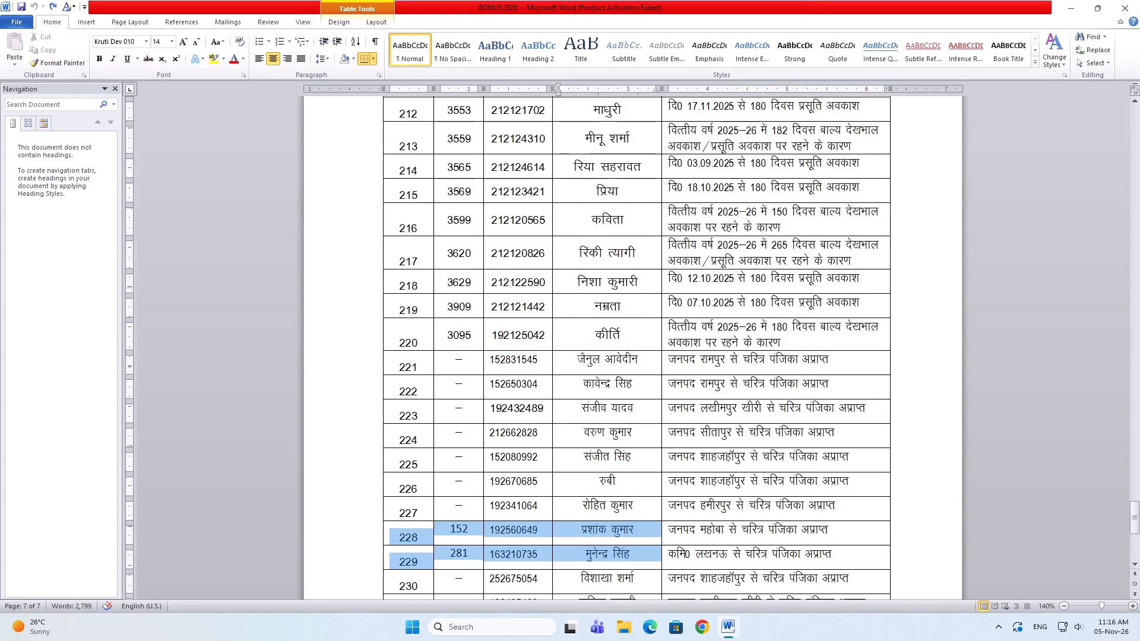
left_click_drag(637, 552, 697, 553)
right_click(697, 553)
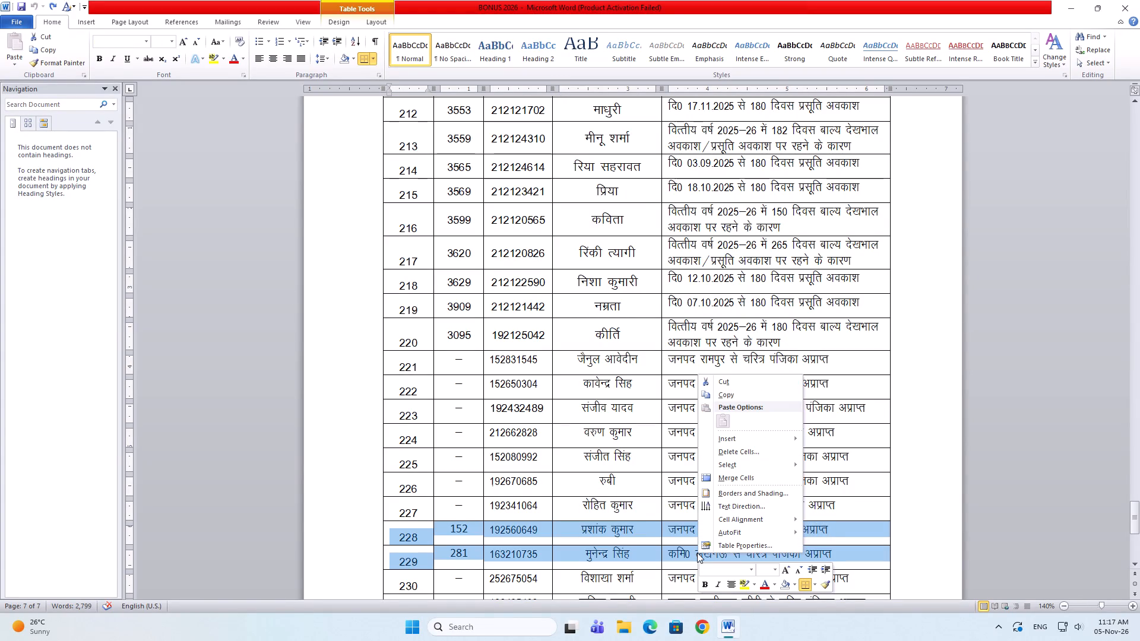
left_click(723, 452)
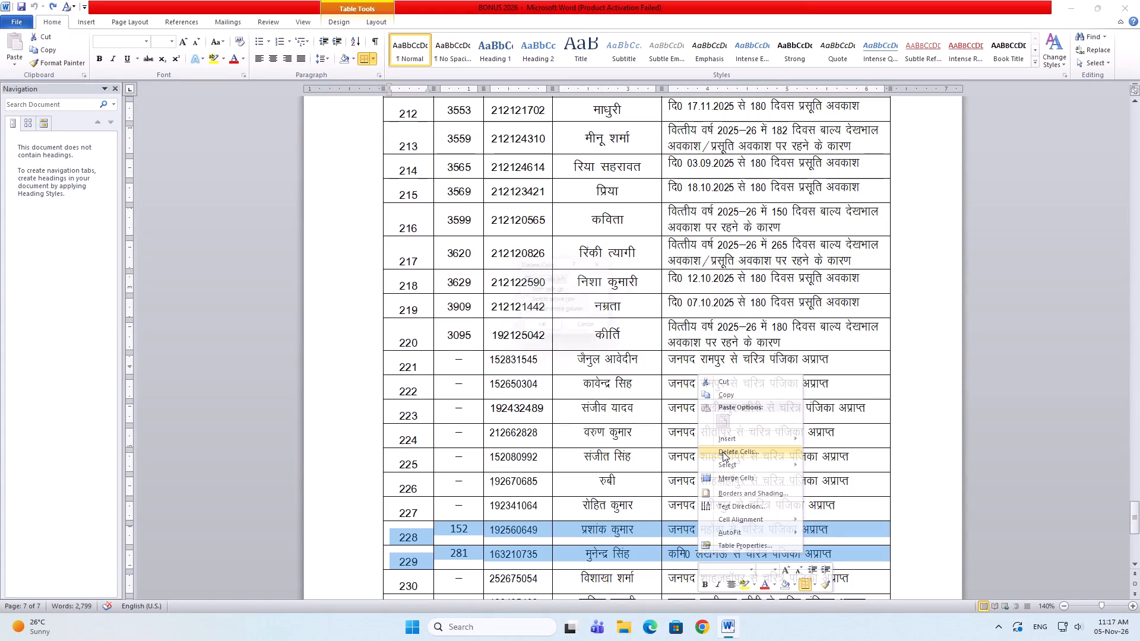
left_click(553, 328)
Renumber the last three table rows as 228, 229 and 230 in the serial number column.
scroll(481, 513, "down", 4)
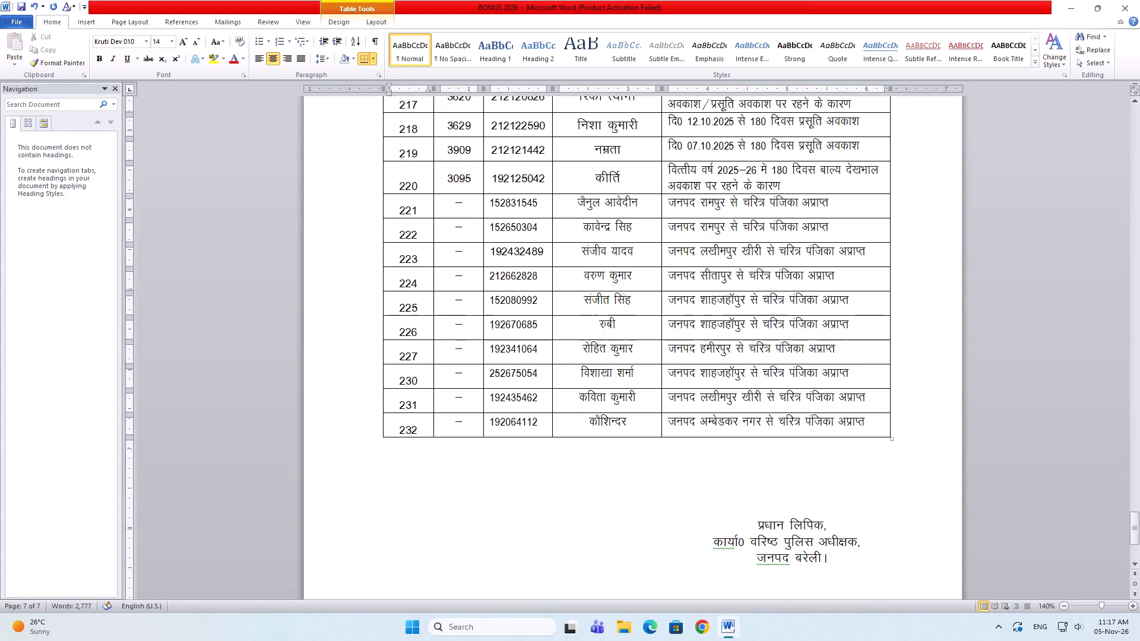
left_click_drag(407, 381, 410, 426)
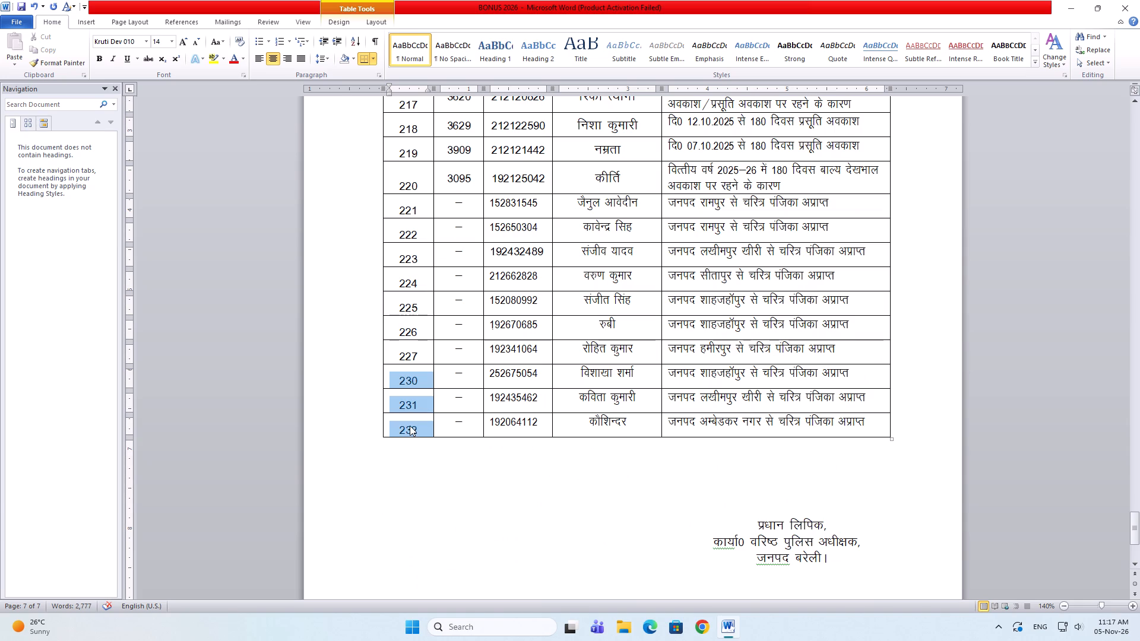
key("Delete")
type("228")
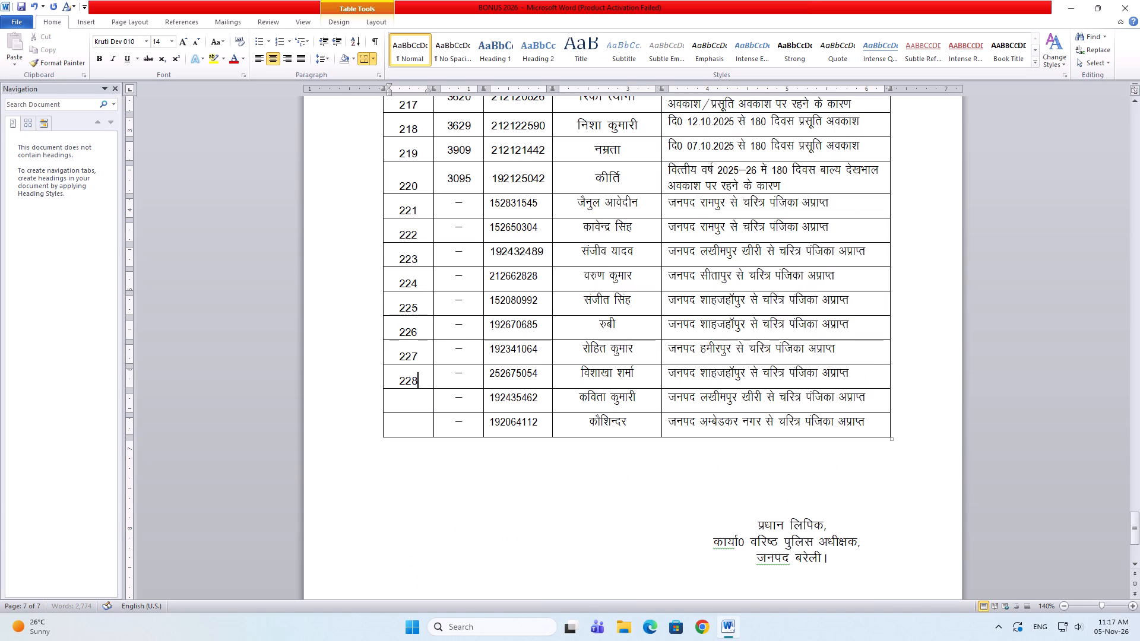
key("Down")
type("229")
key("Down")
type("230")
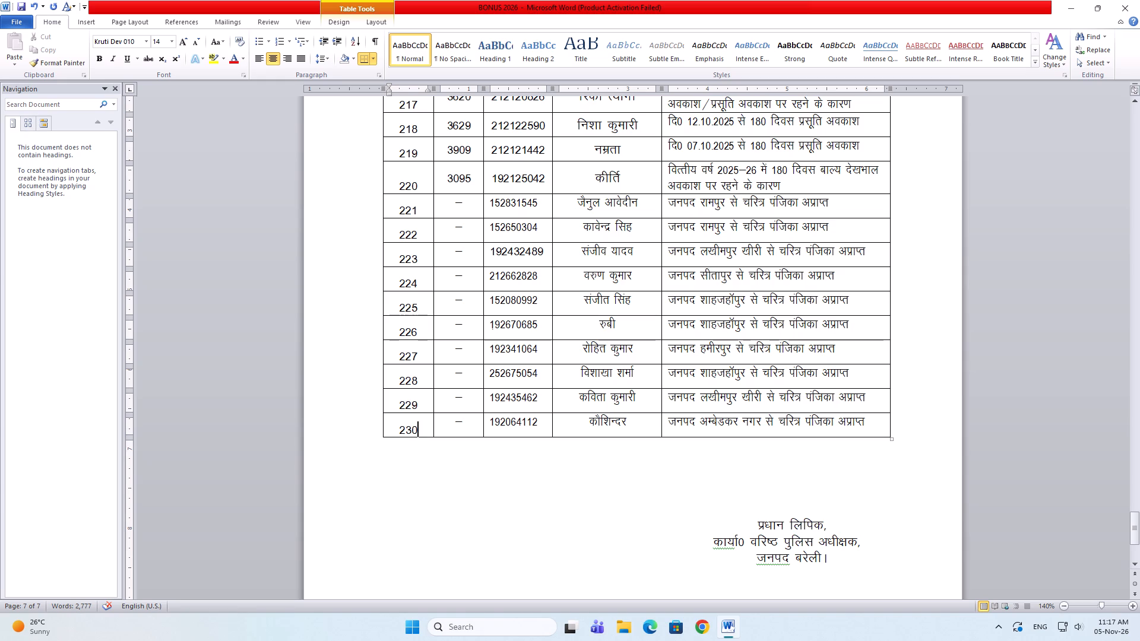
Print one copy of all pages of the BONUS 2026 document, one-sided on A4, on the Brother DCP-B7535DW printer.
scroll(721, 318, "up", 15)
scroll(696, 313, "down", 1)
scroll(696, 313, "up", 14)
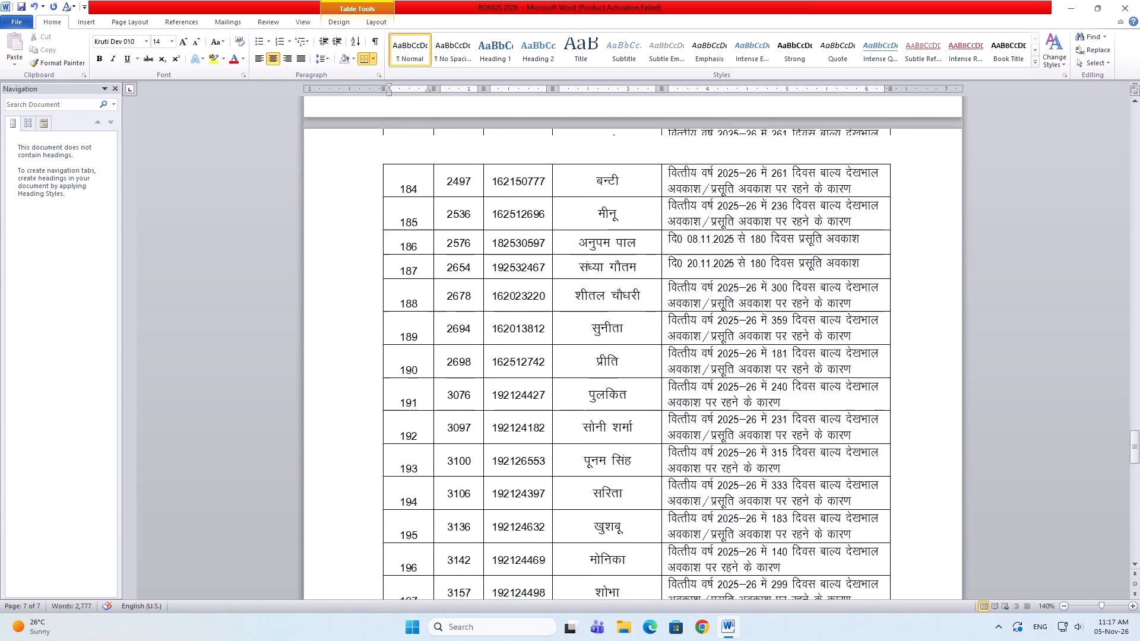
scroll(696, 313, "up", 14)
key("ctrl+p")
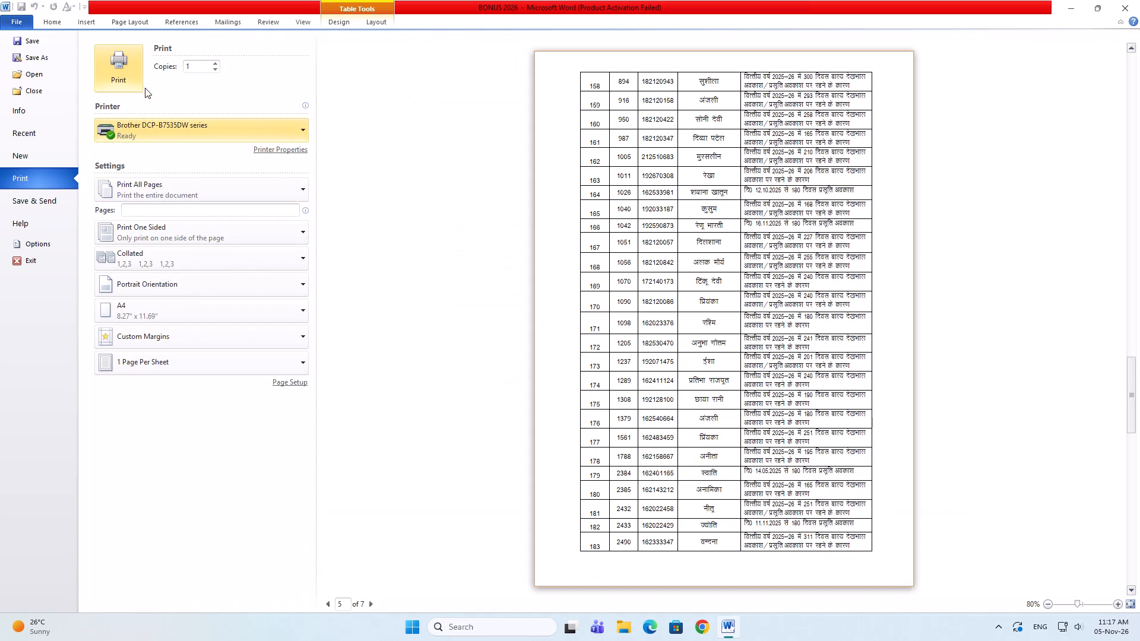
left_click(113, 63)
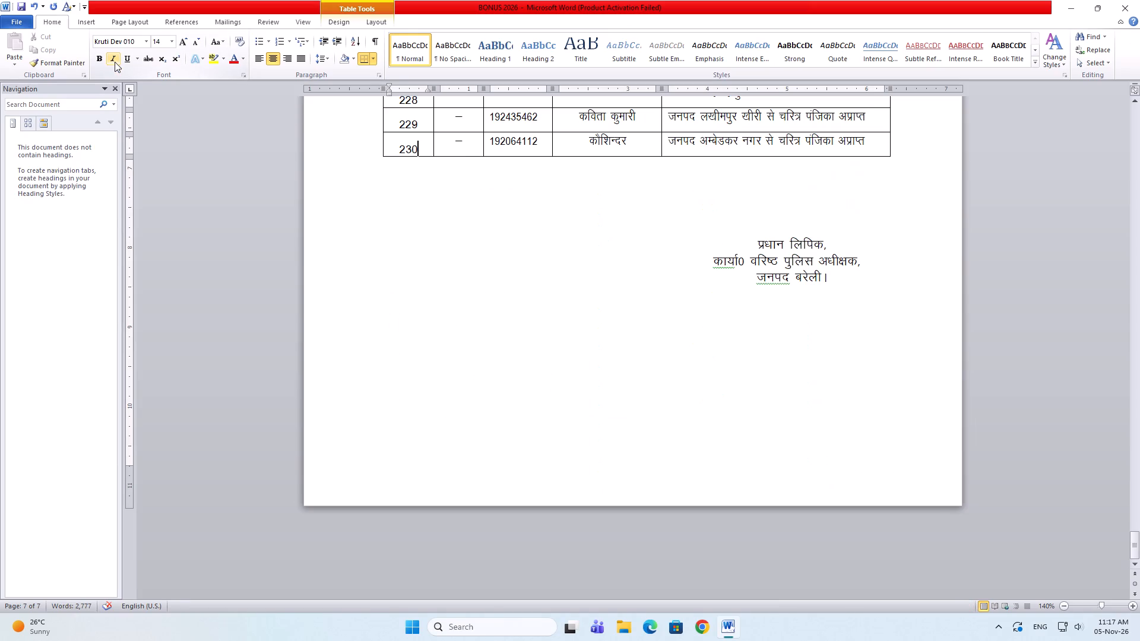
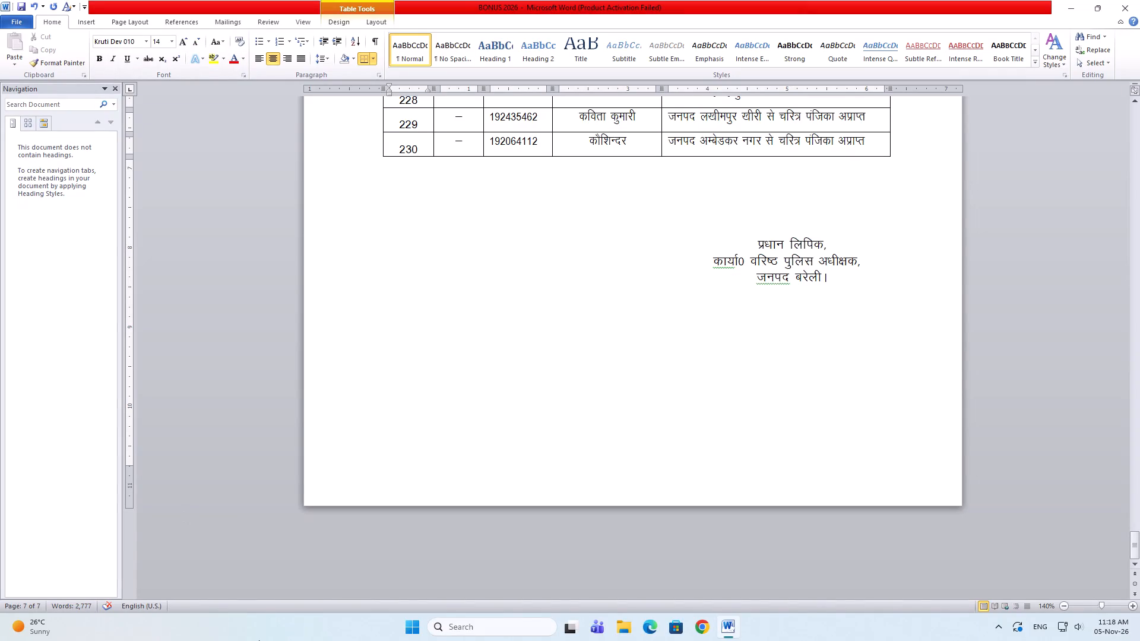
Save the BONUS 2026 document and close it.
key("ctrl+s")
left_click(1137, 0)
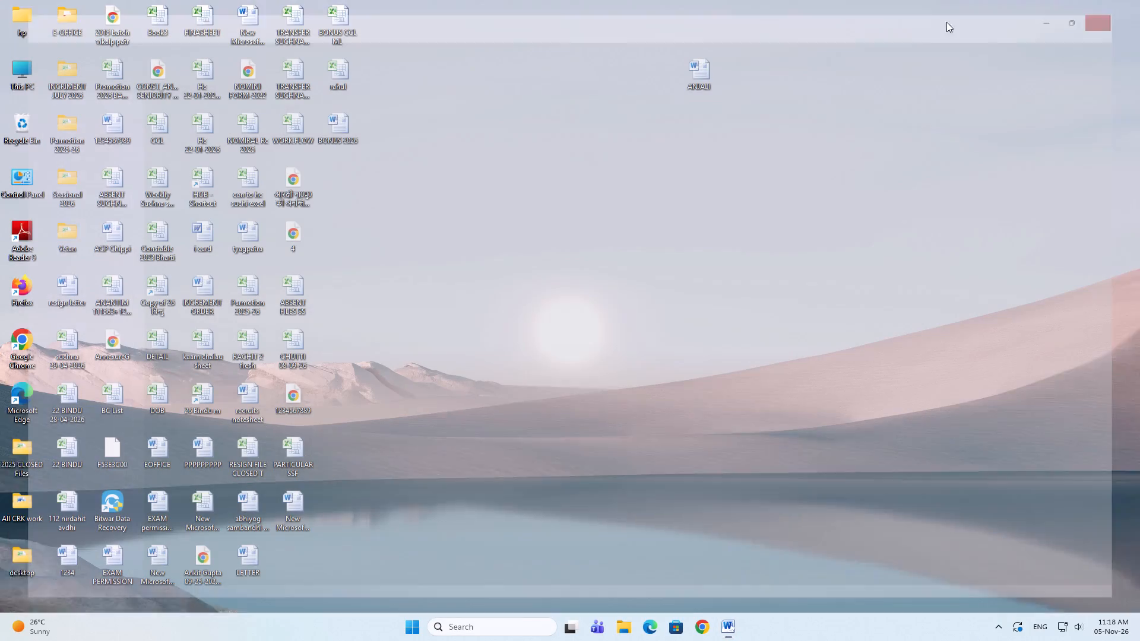
Open the PPPPPPPPP Word document from the desktop and dismiss the Office activation wizard.
double_click(199, 458)
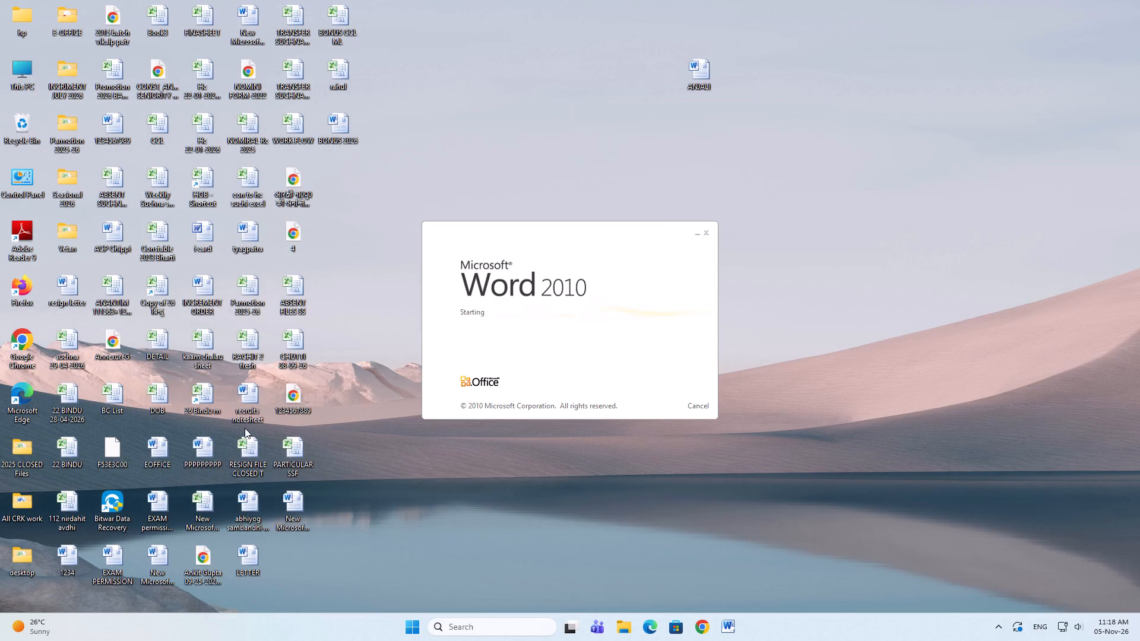
scroll(483, 367, "down", 1)
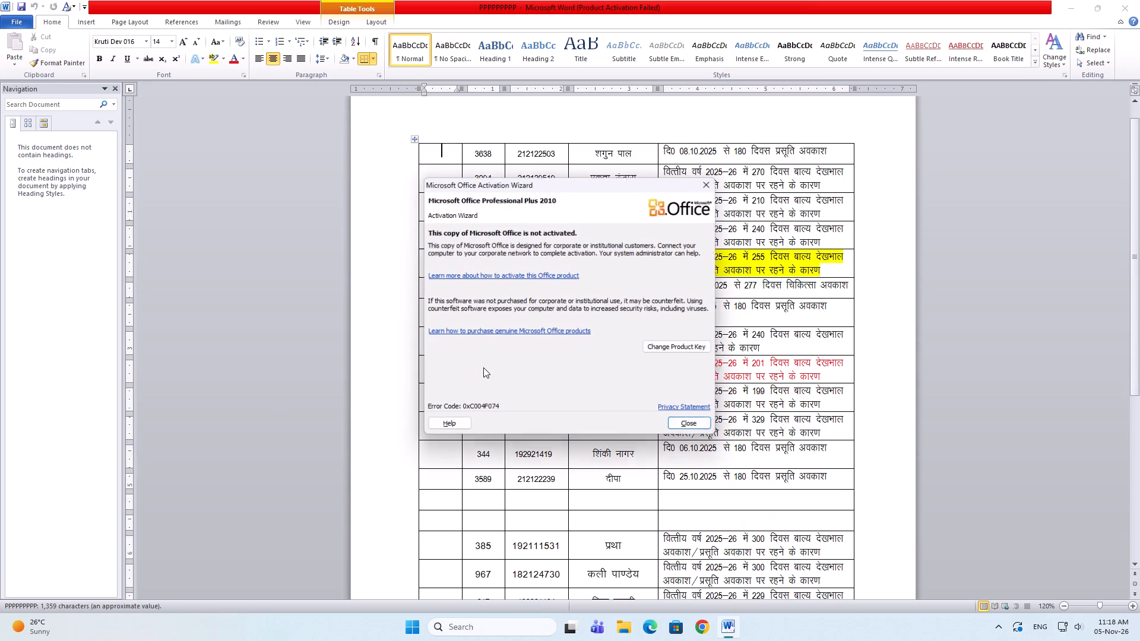
left_click(691, 428)
key("alt+Tab")
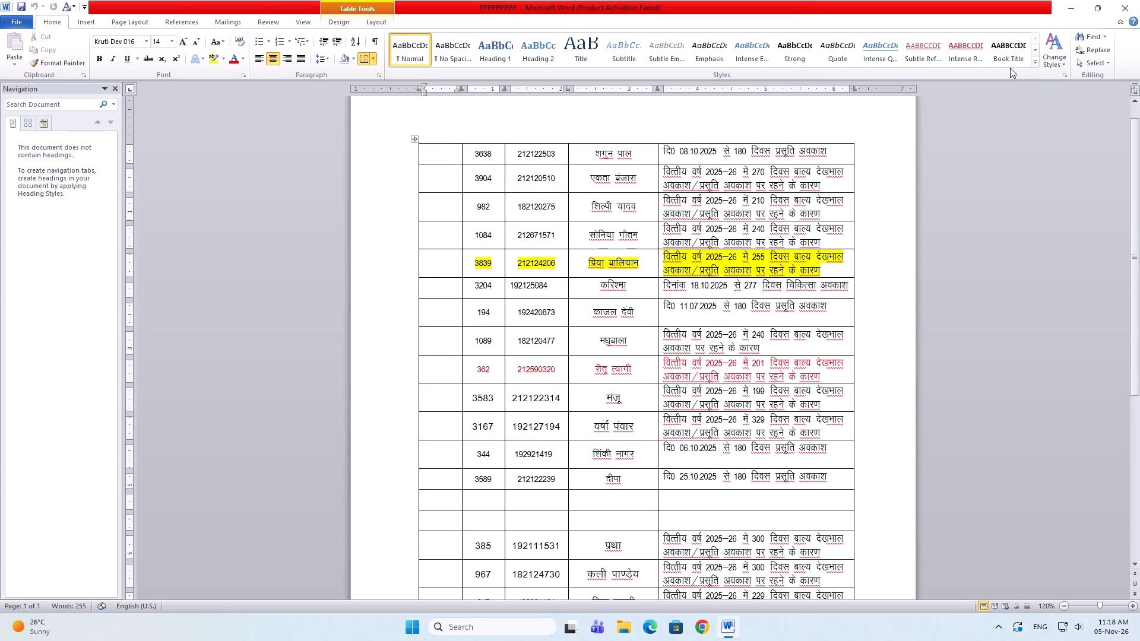
Open the BONUS CCL ML workbook from the desktop in Excel, keeping the PPPPPPPPP document open.
left_click(1073, 2)
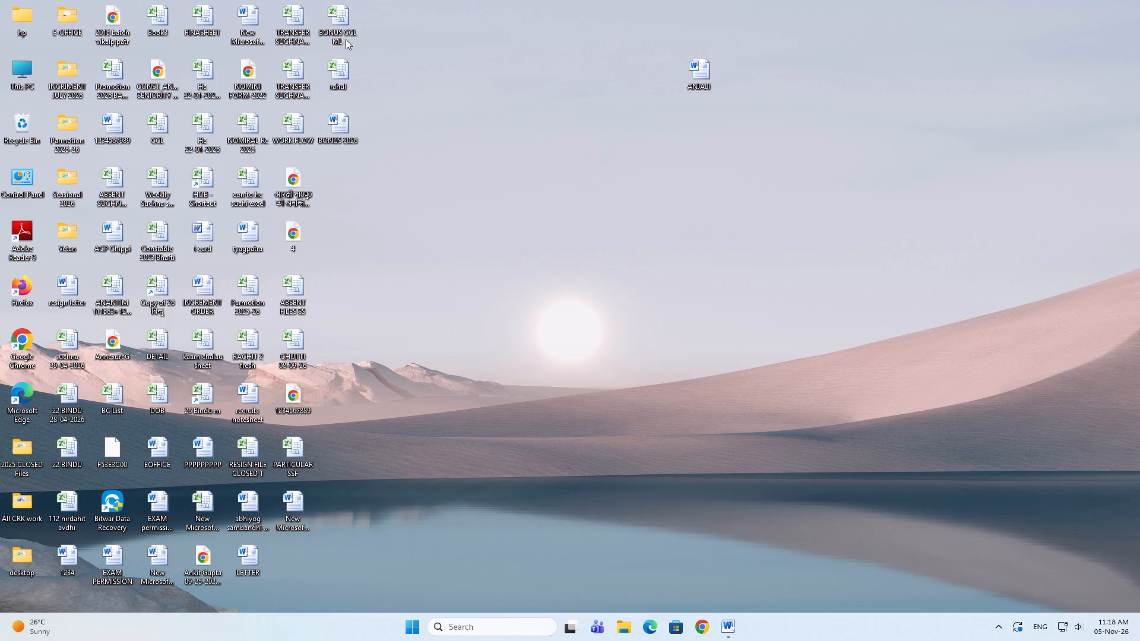
double_click(335, 120)
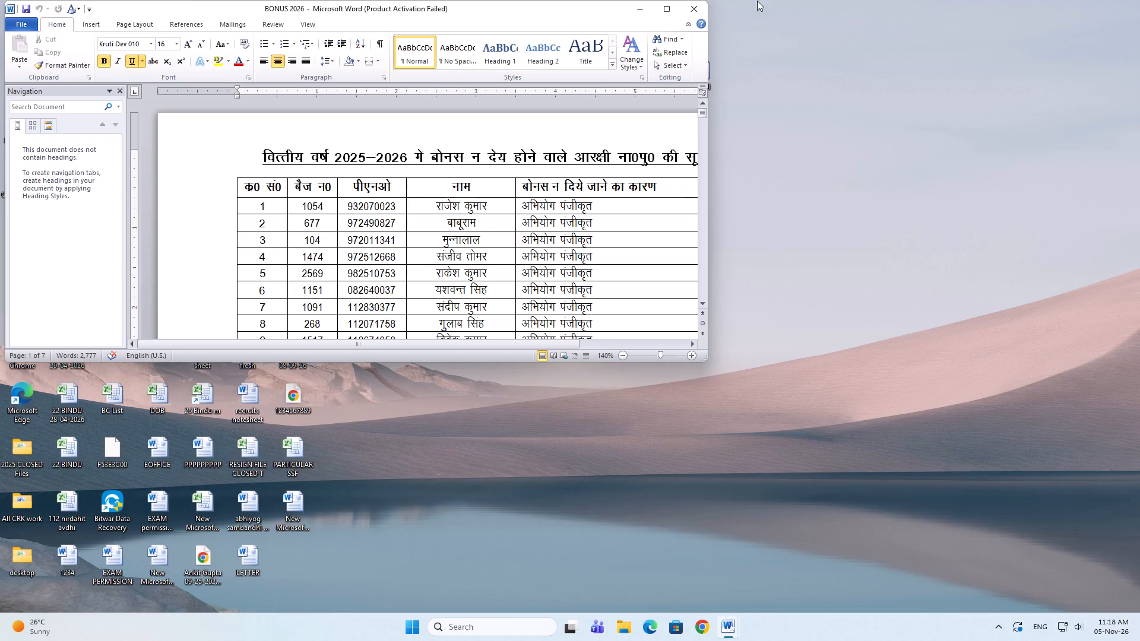
left_click(696, 8)
left_click(347, 24)
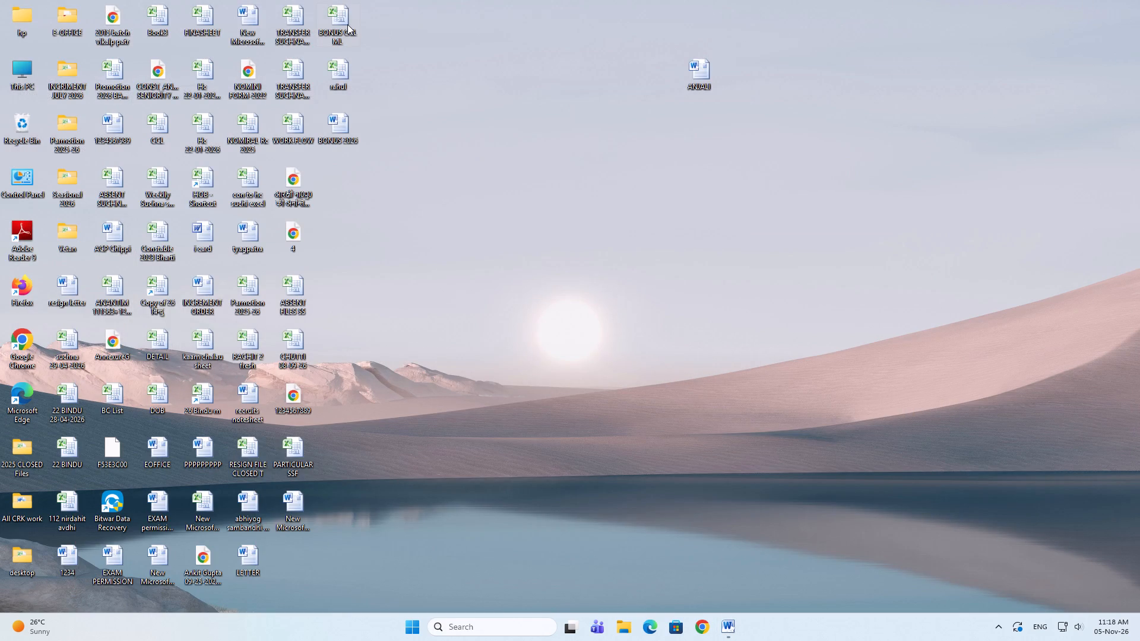
left_click(347, 24)
scroll(512, 267, "down", 7)
scroll(501, 259, "up", 6)
left_click(451, 265)
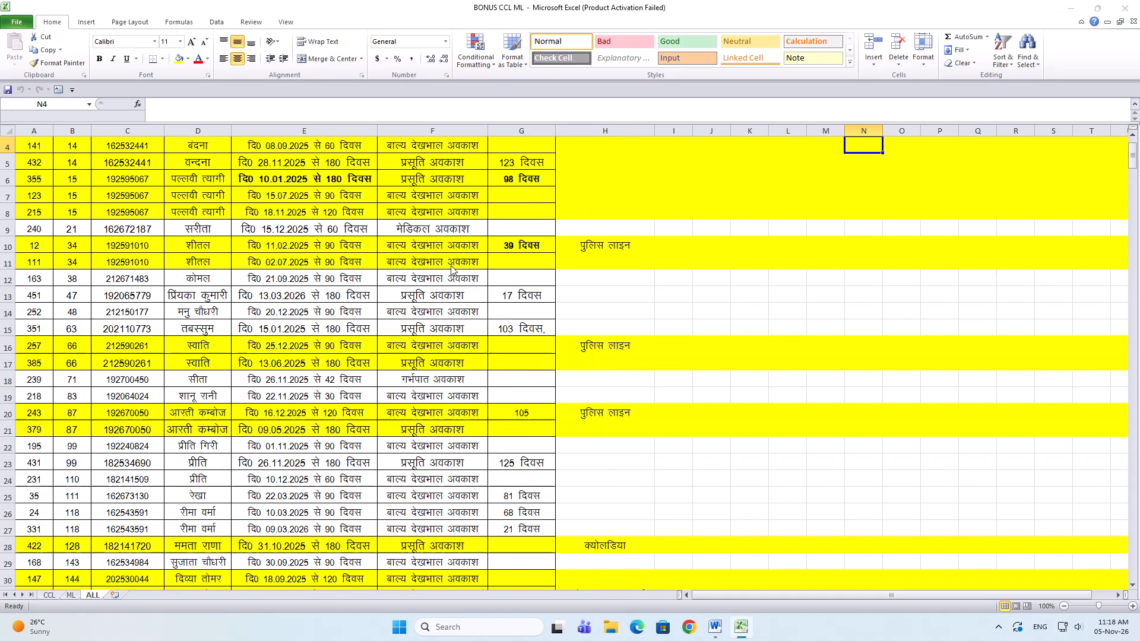
left_click(693, 427)
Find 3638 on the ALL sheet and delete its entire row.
scroll(288, 328, "down", 7)
key("ctrl+f")
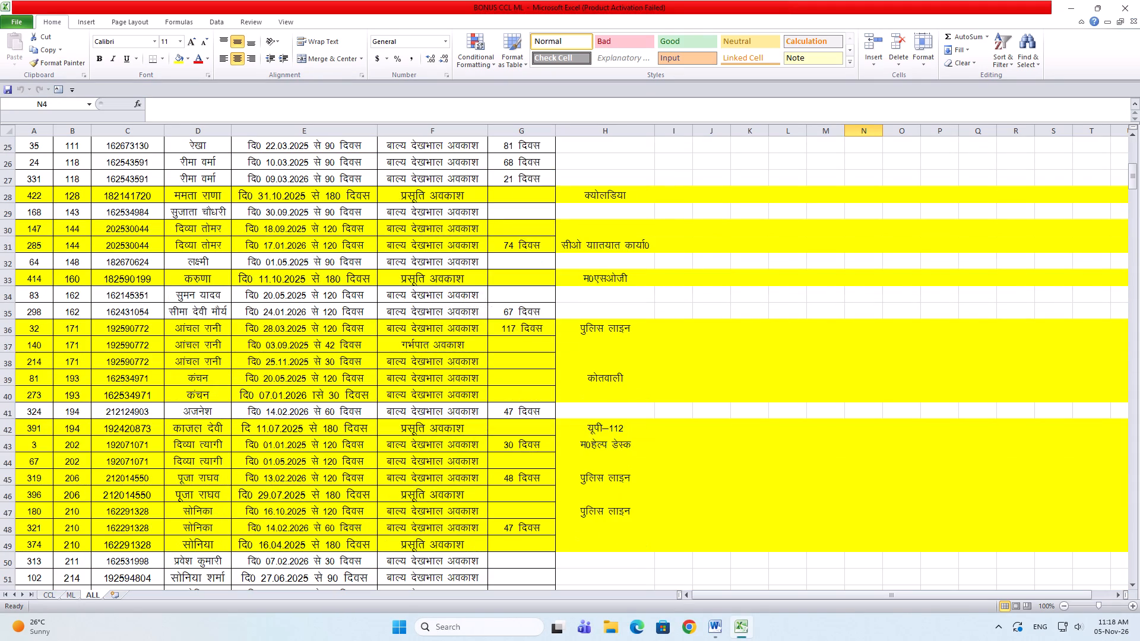
type("36")
key("3")
key("8")
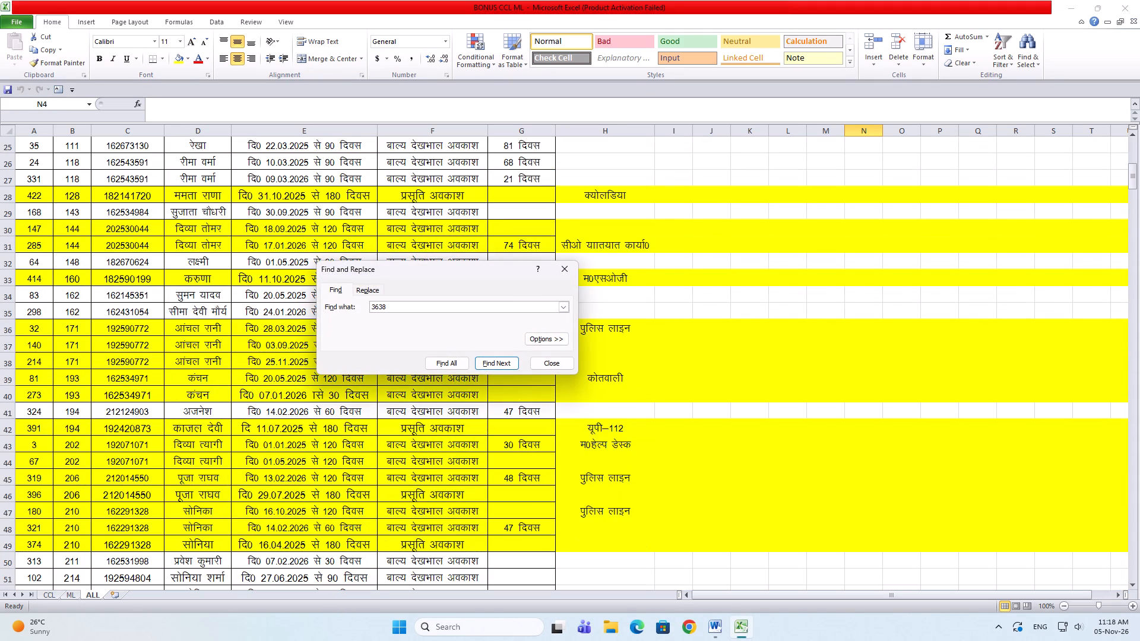
left_click(494, 363)
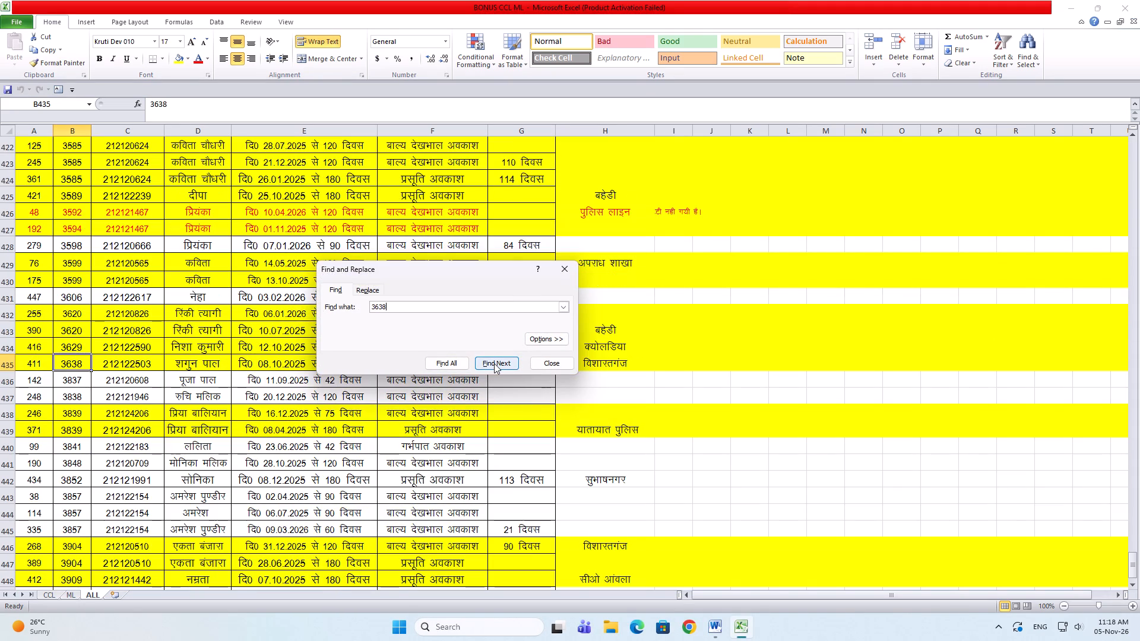
left_click(494, 363)
double_click(494, 363)
left_click(3, 364)
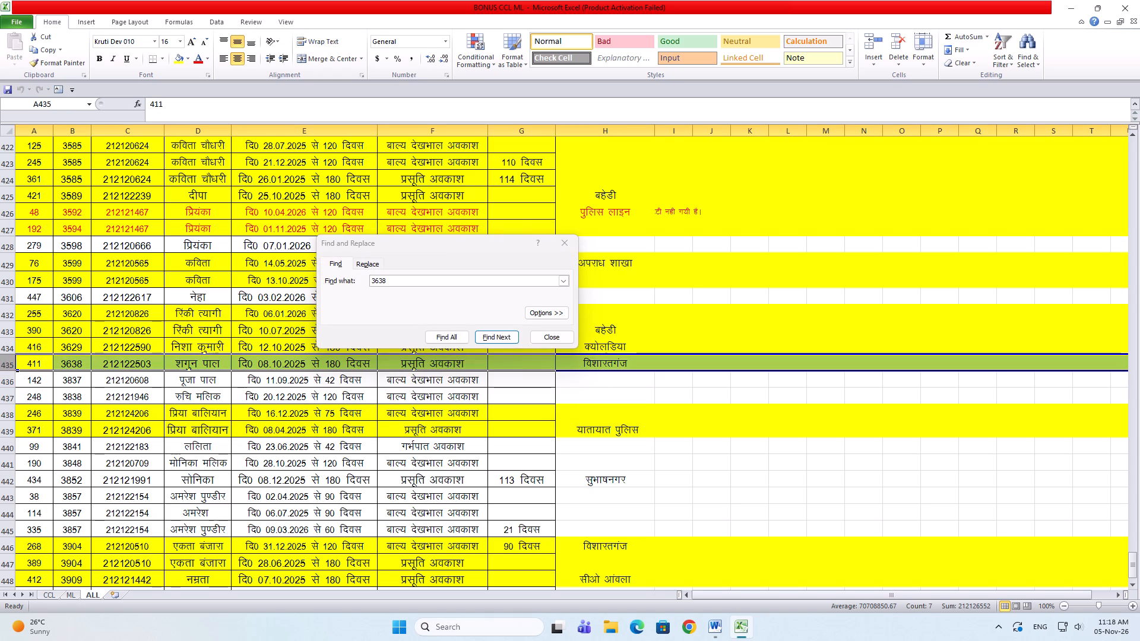
key("ctrl+minus")
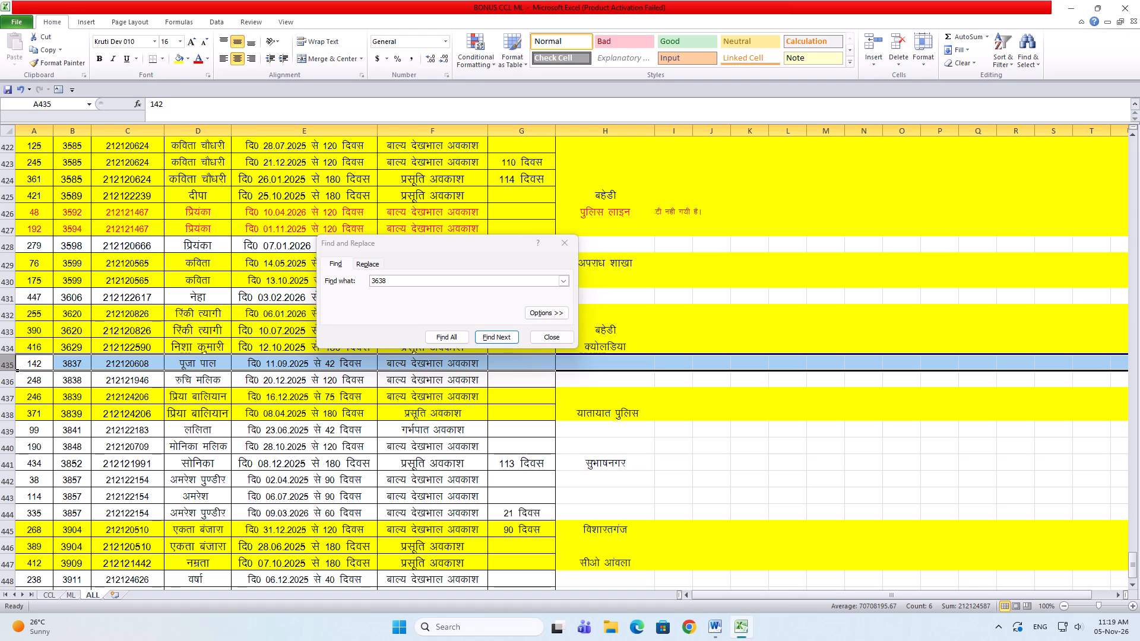
left_click(2, 546)
key("ctrl+minus")
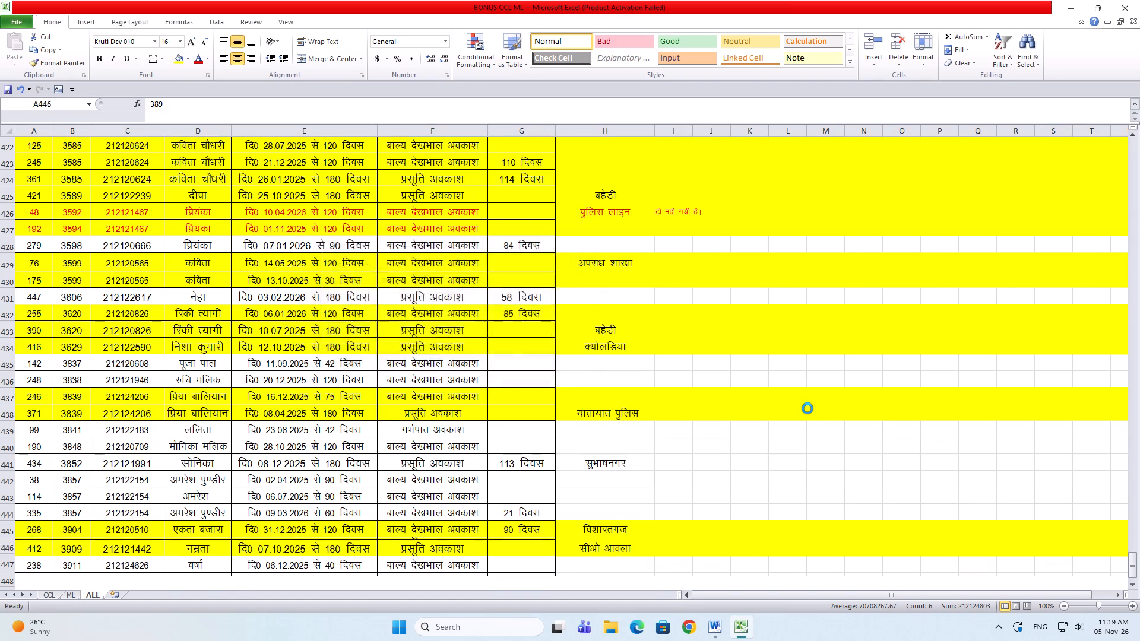
Save the BONUS CCL ML workbook.
scroll(851, 391, "up", 3)
left_click(785, 344)
key("ctrl+s")
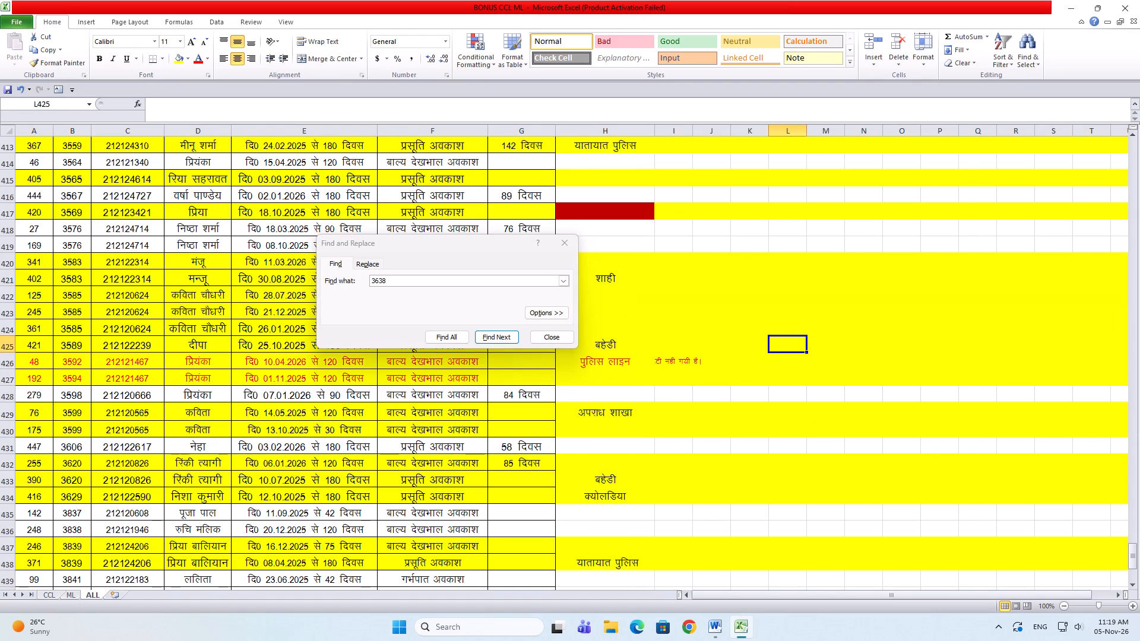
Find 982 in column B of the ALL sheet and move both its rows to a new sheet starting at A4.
key("alt+Tab")
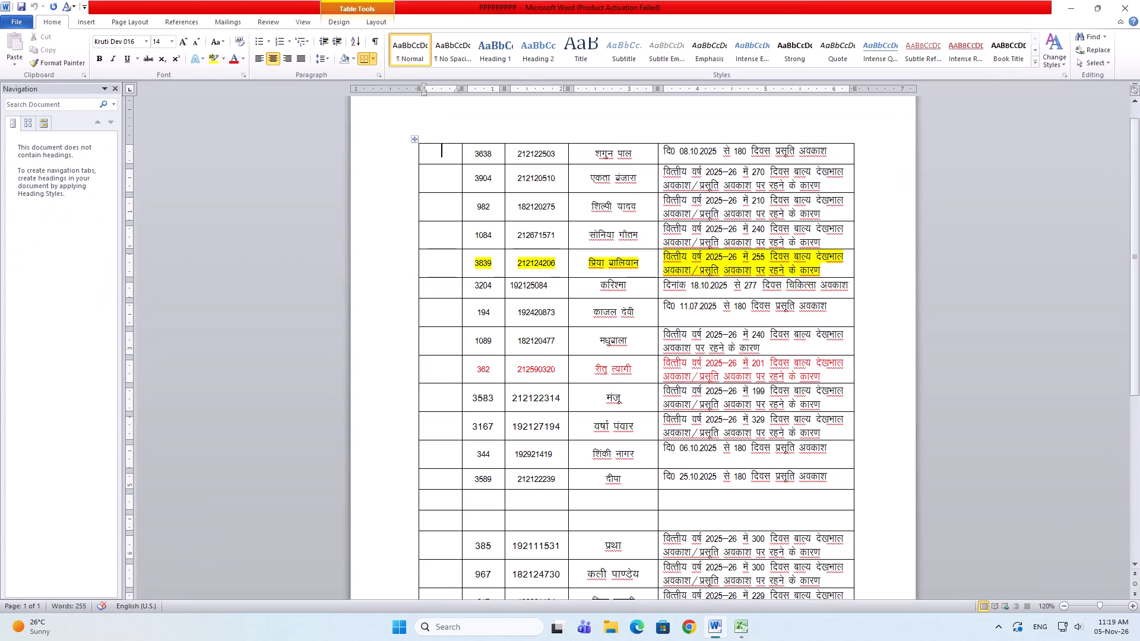
key("alt+Tab")
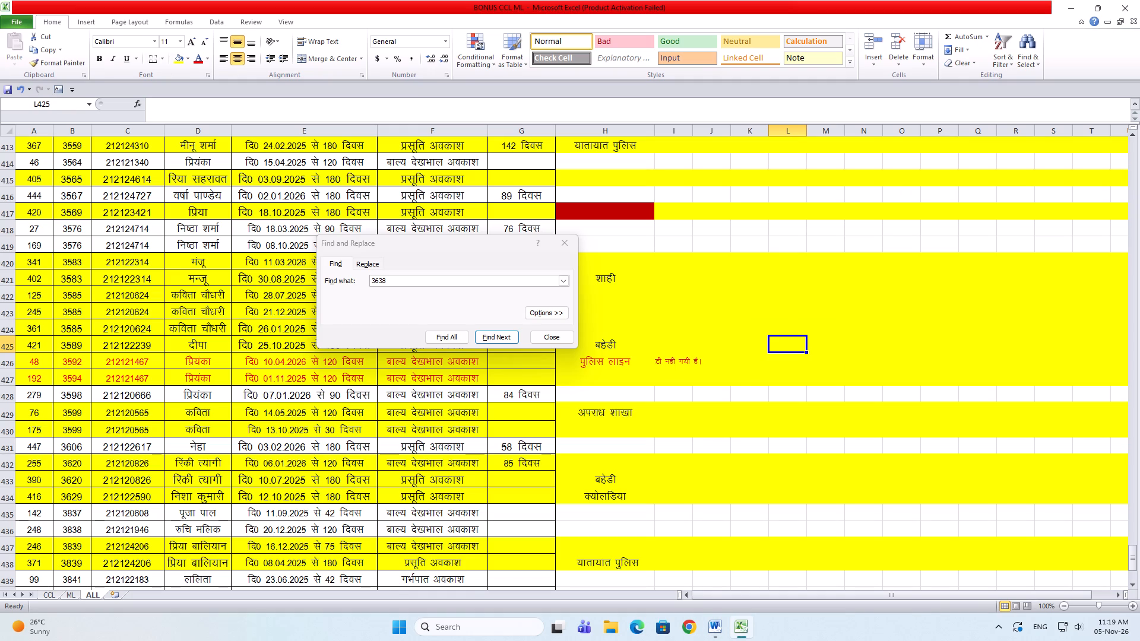
left_click(72, 132)
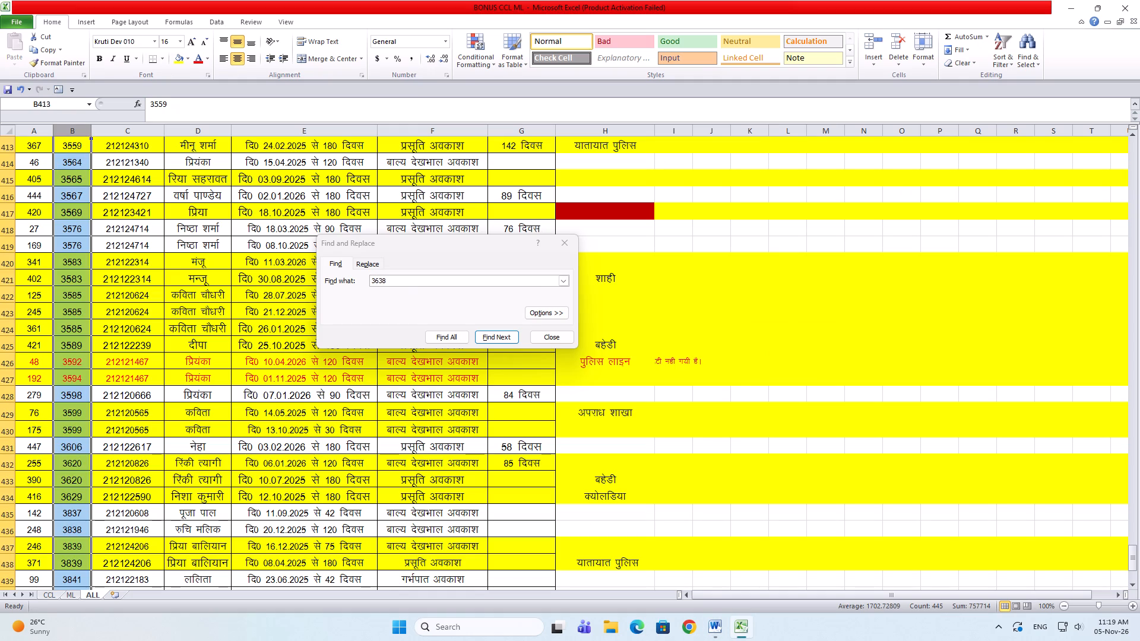
double_click(379, 280)
type("982")
key("Return")
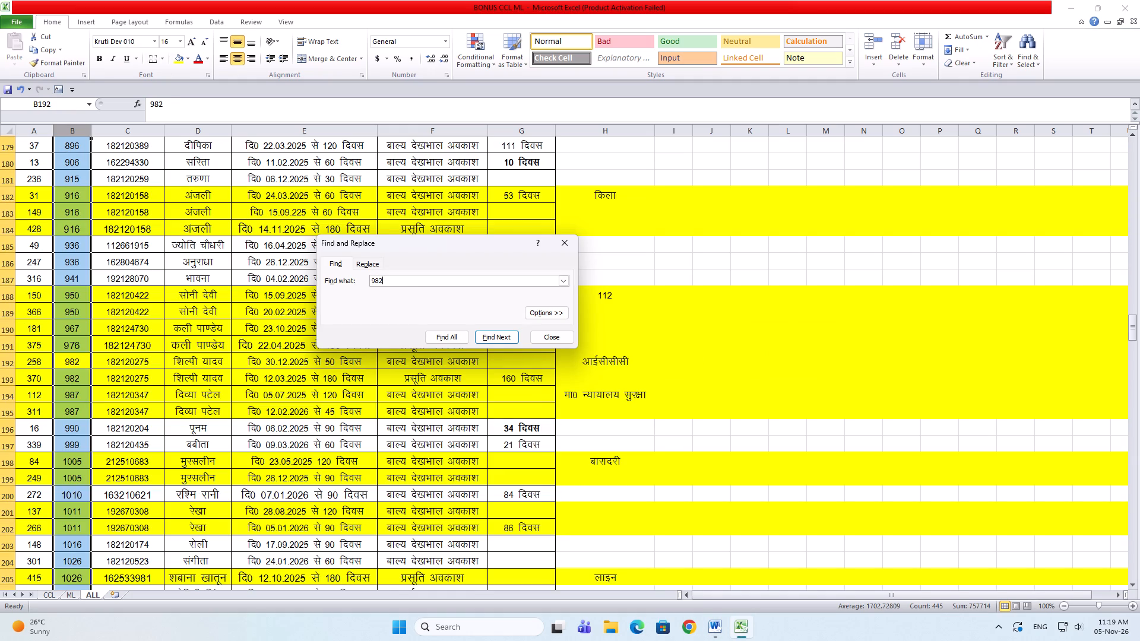
left_click_drag(8, 359, 8, 371)
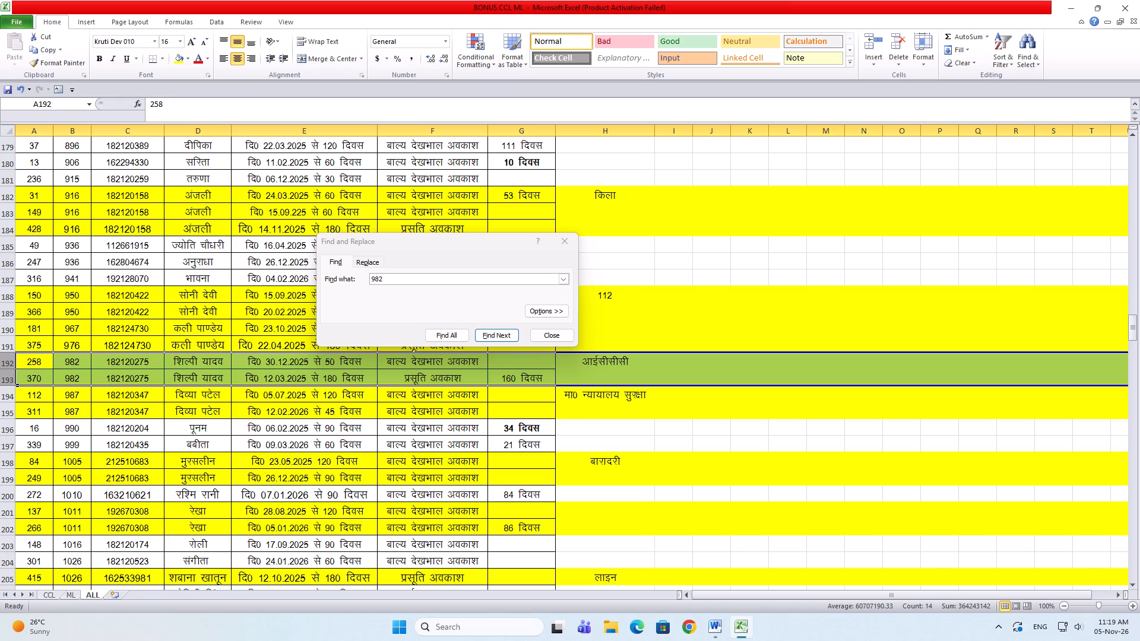
key("ctrl+x")
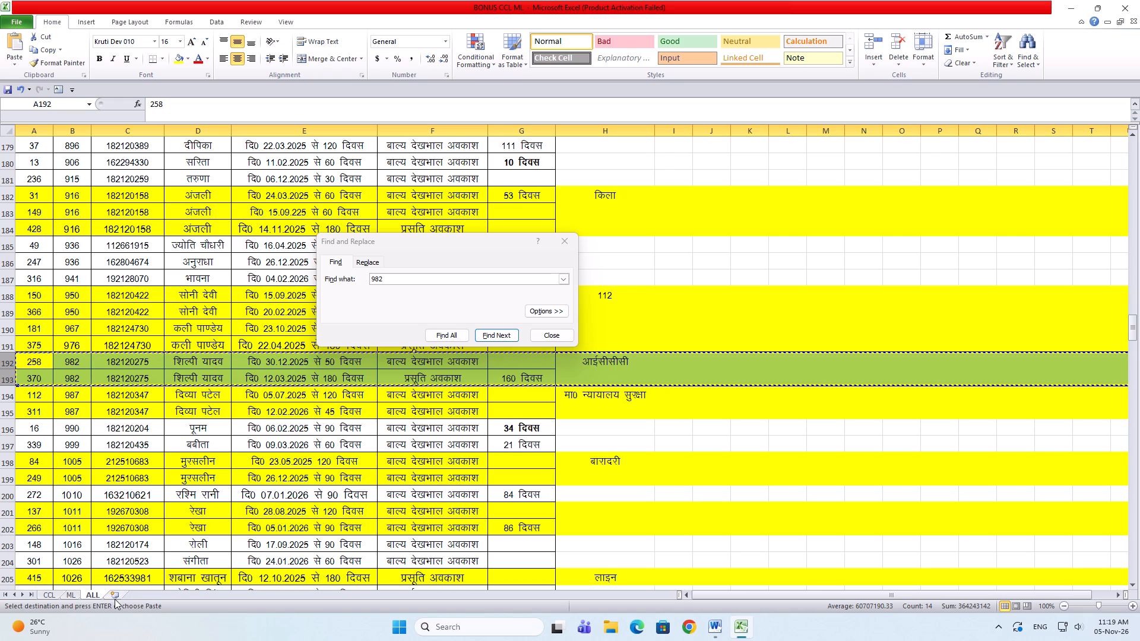
left_click(115, 599)
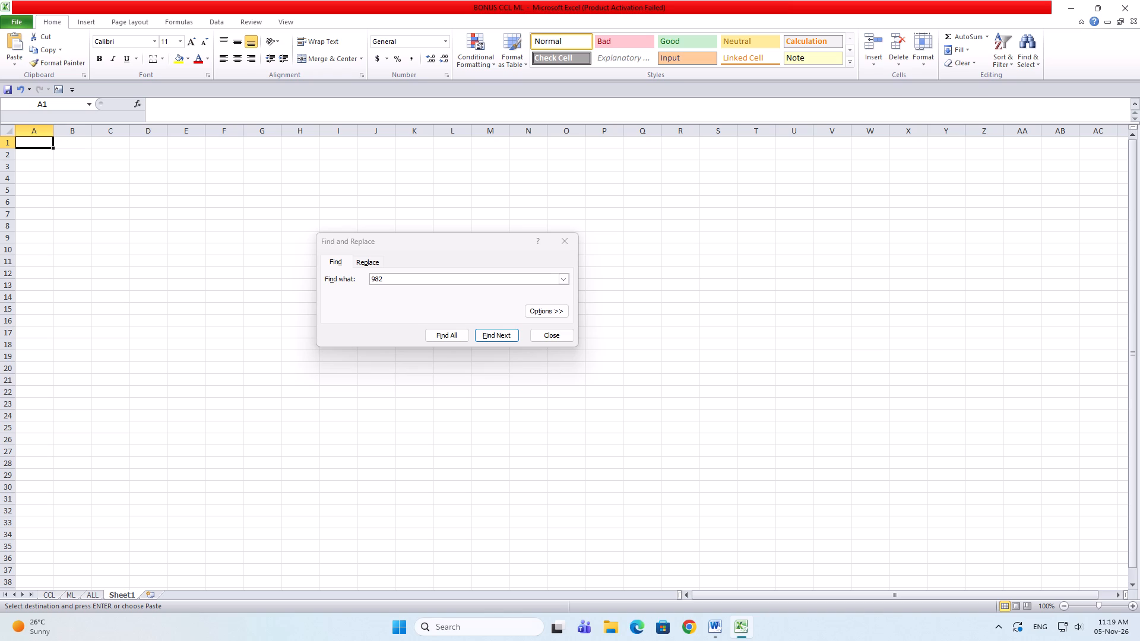
left_click(22, 179)
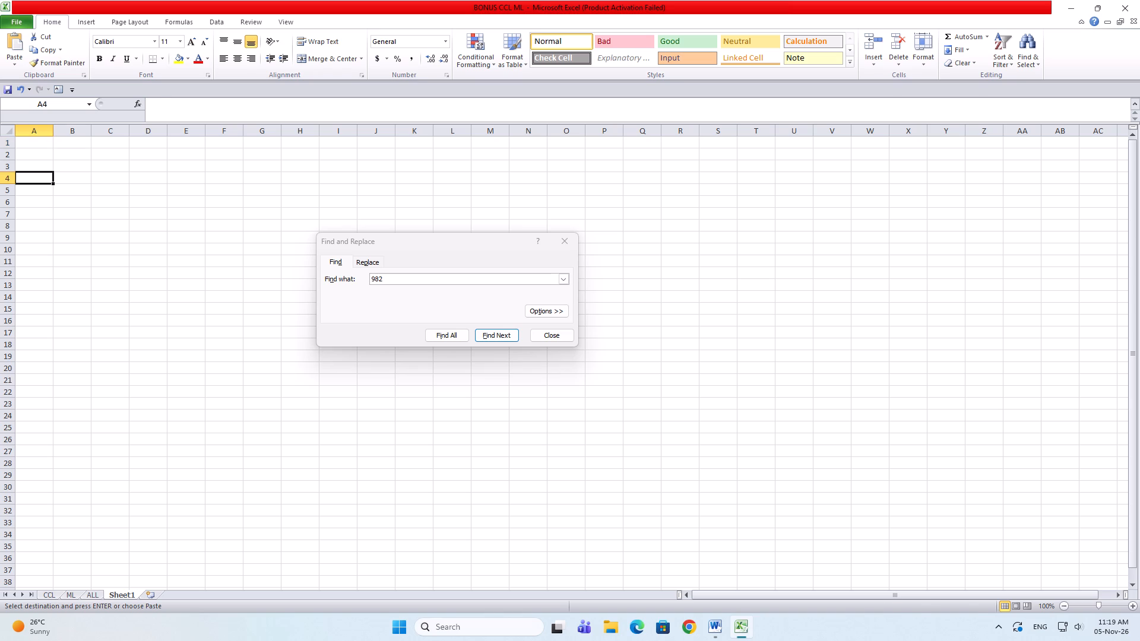
key("ctrl+v")
Delete the two emptied rows 192 and 193 on the ALL sheet.
key("alt+Tab")
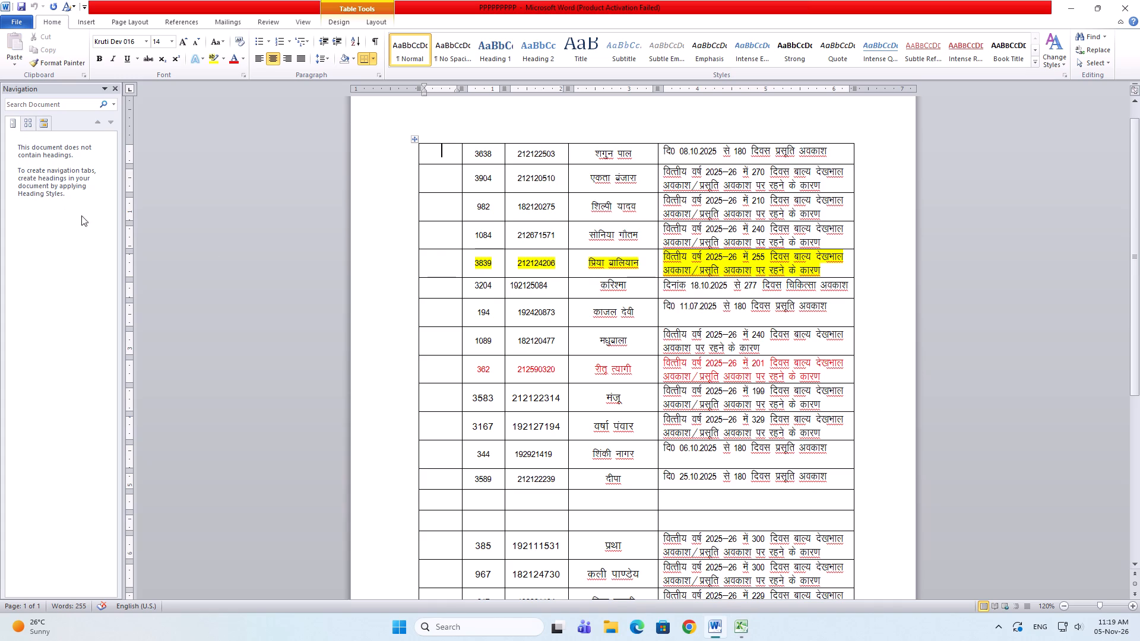
key("alt+Tab")
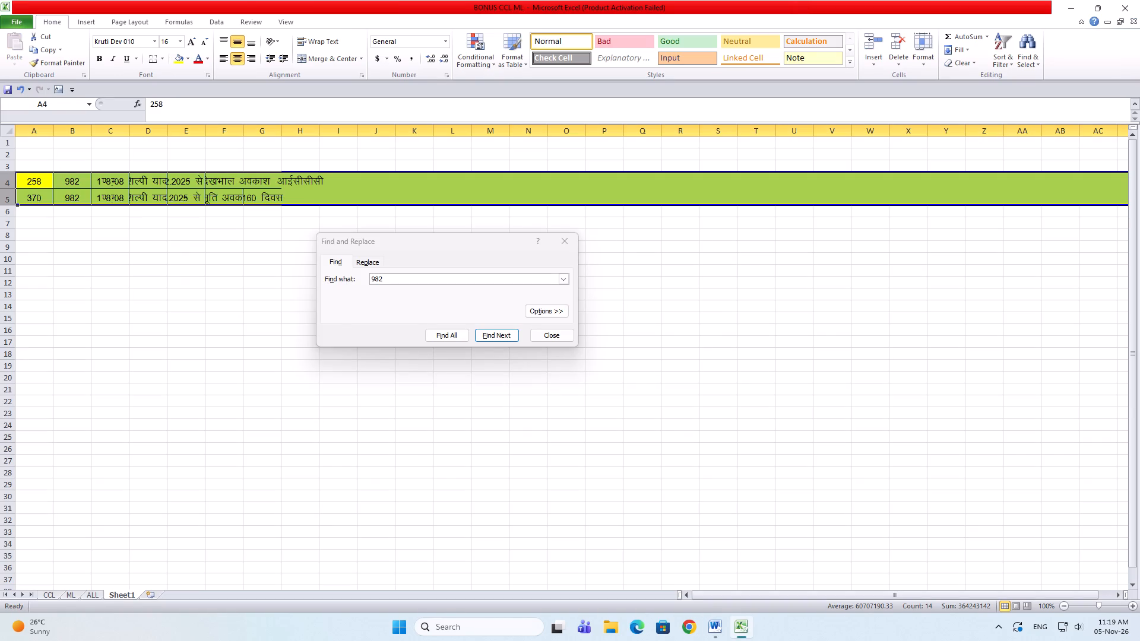
left_click(89, 593)
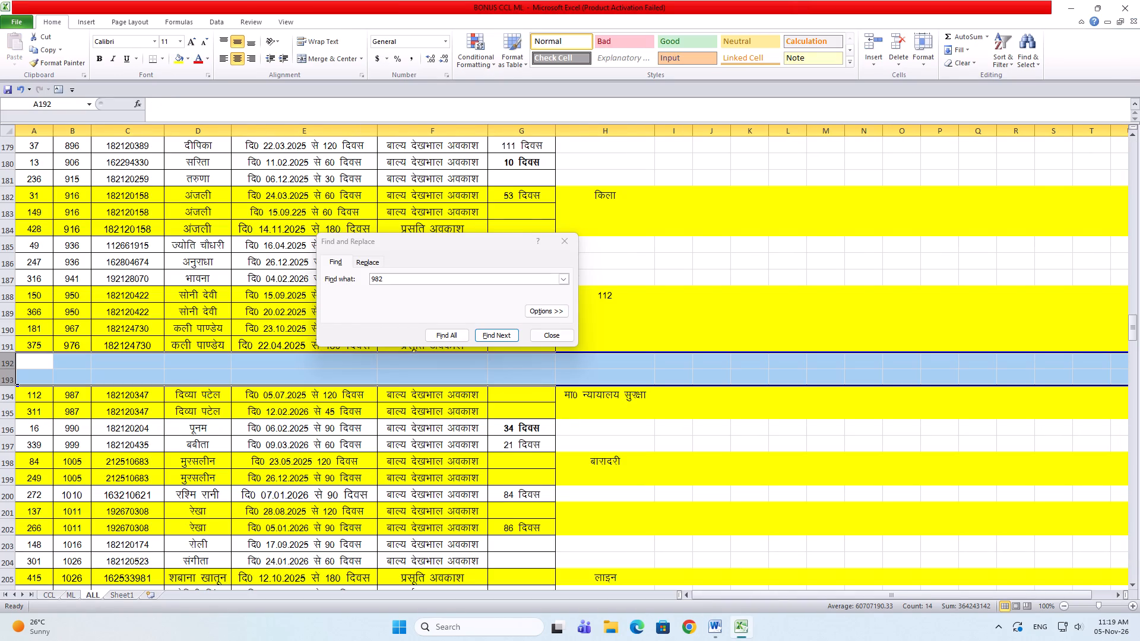
key("ctrl+minus")
left_click(88, 401)
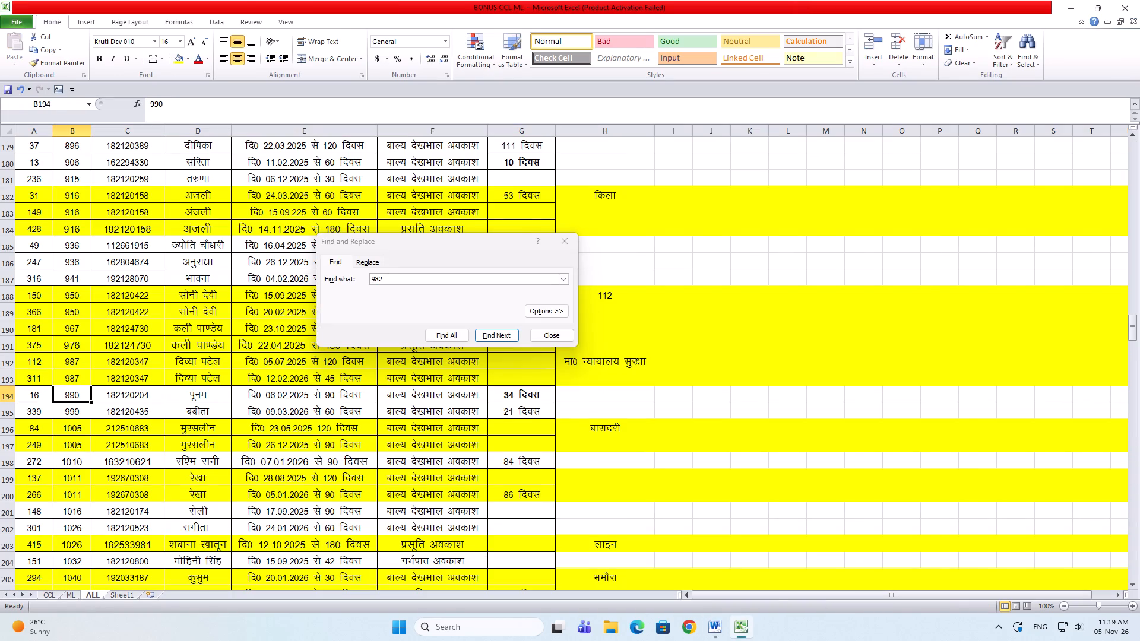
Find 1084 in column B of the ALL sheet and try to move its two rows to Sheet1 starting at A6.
left_click(75, 126)
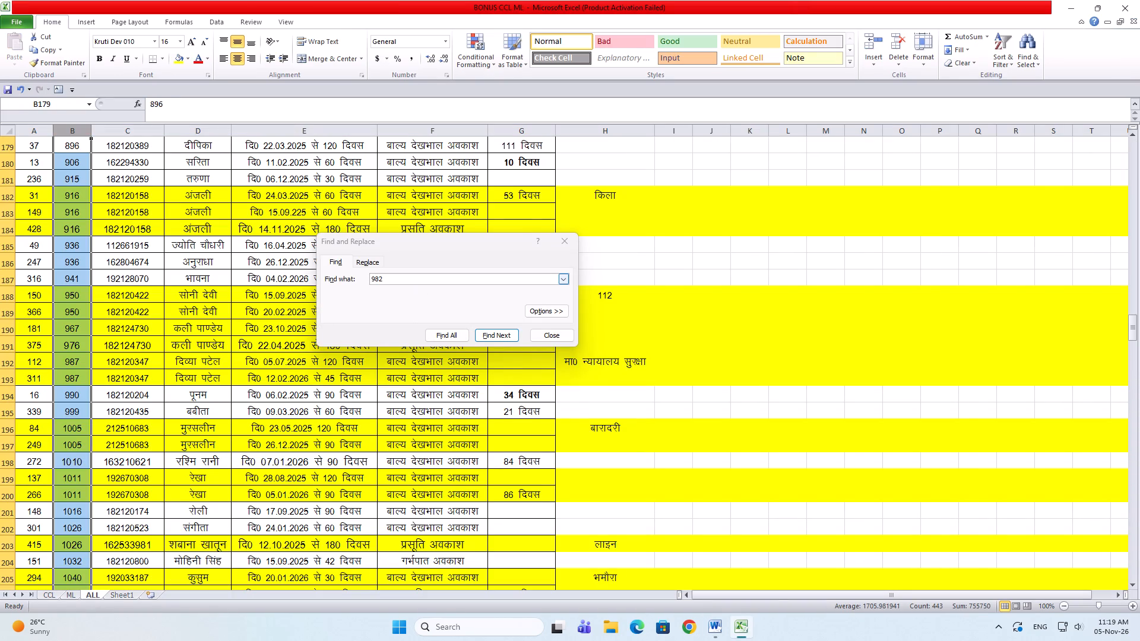
double_click(372, 277)
type("1084")
key("Return")
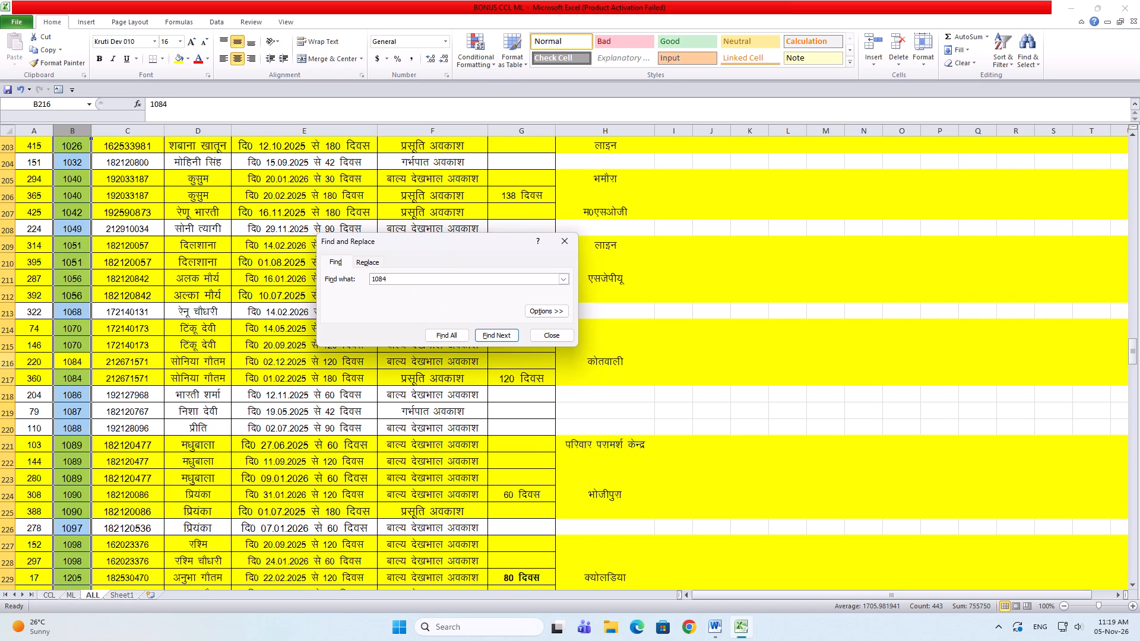
left_click_drag(4, 361, 6, 372)
key("ctrl+x")
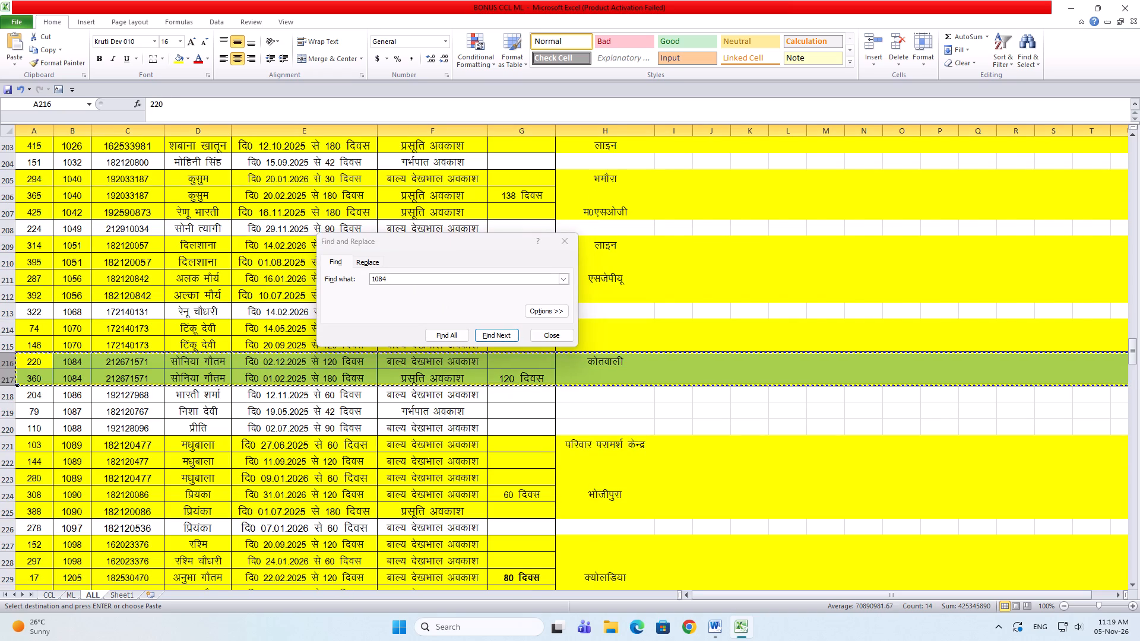
left_click(126, 595)
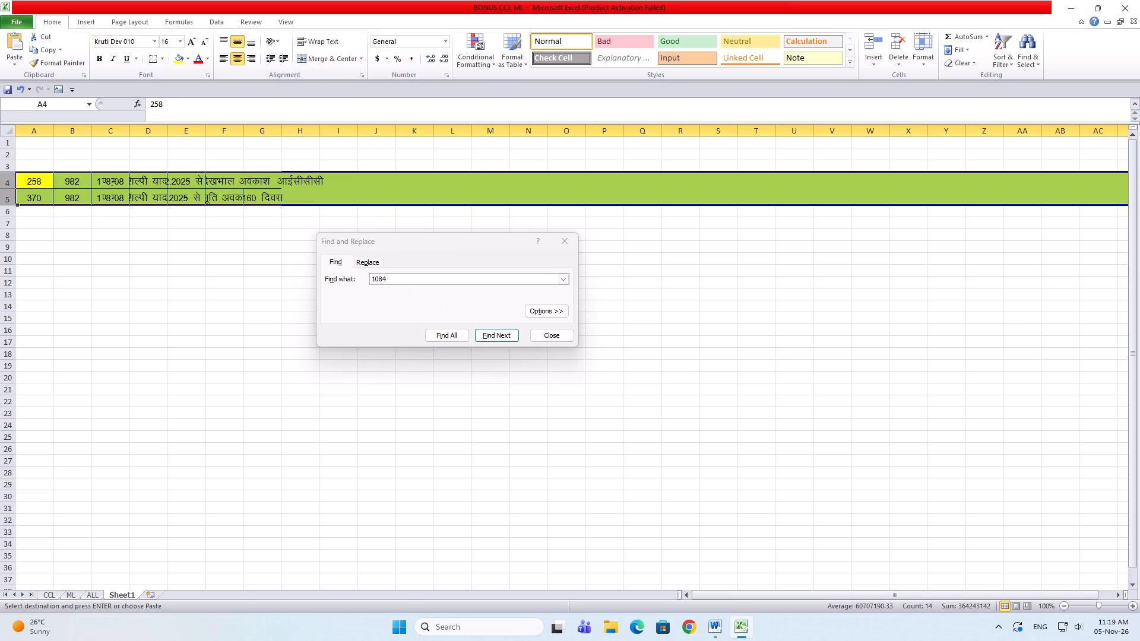
left_click(23, 211)
key("ctrl+c")
key("ctrl+v")
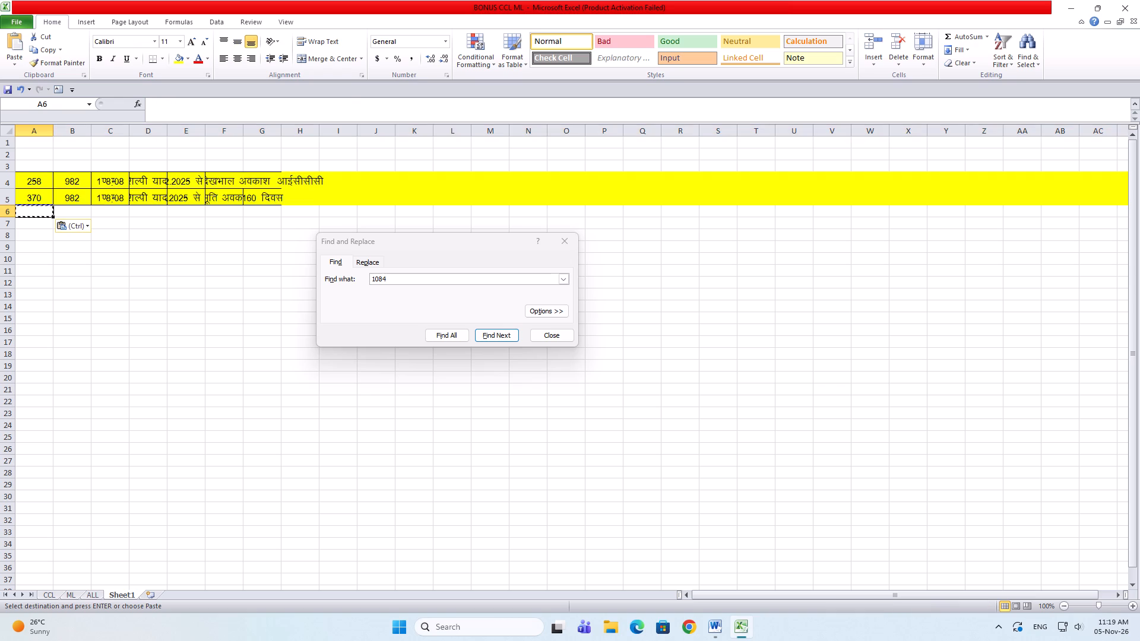
key("alt+Tab")
key("alt+Tab")
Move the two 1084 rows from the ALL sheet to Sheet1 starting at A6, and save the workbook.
left_click(102, 594)
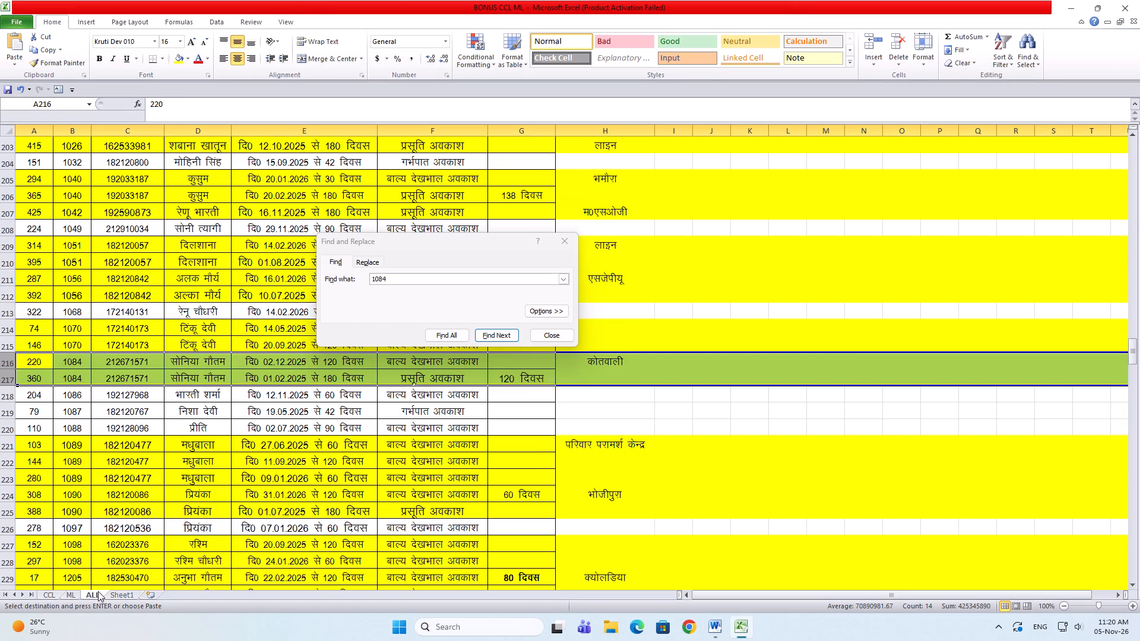
key("ctrl+x")
left_click(119, 597)
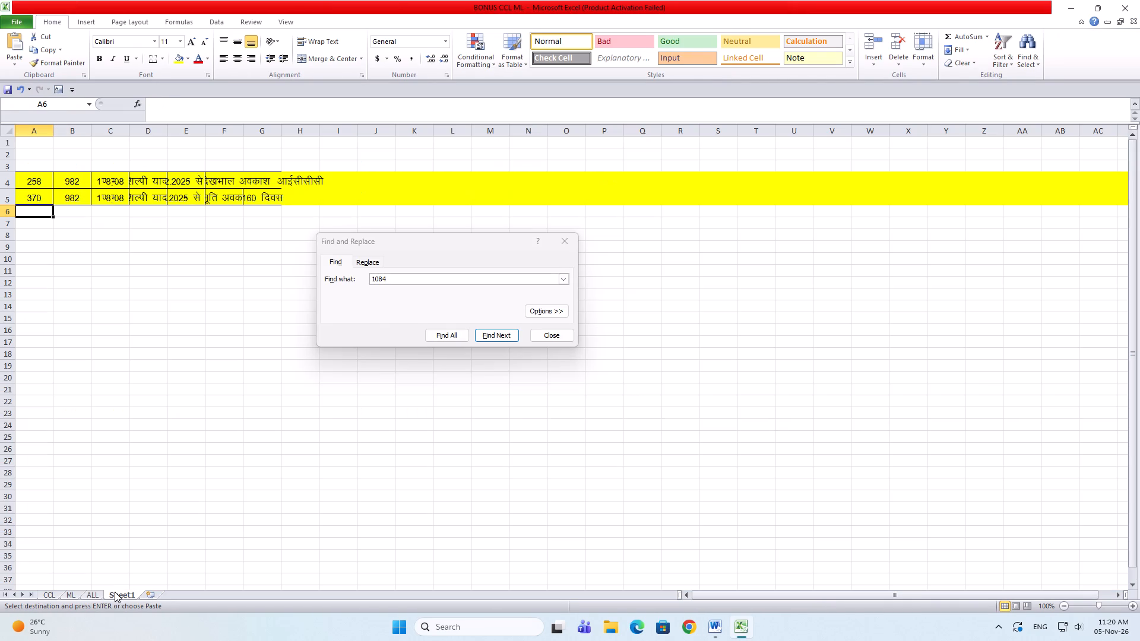
left_click(37, 210)
key("ctrl+v")
key("ctrl+s")
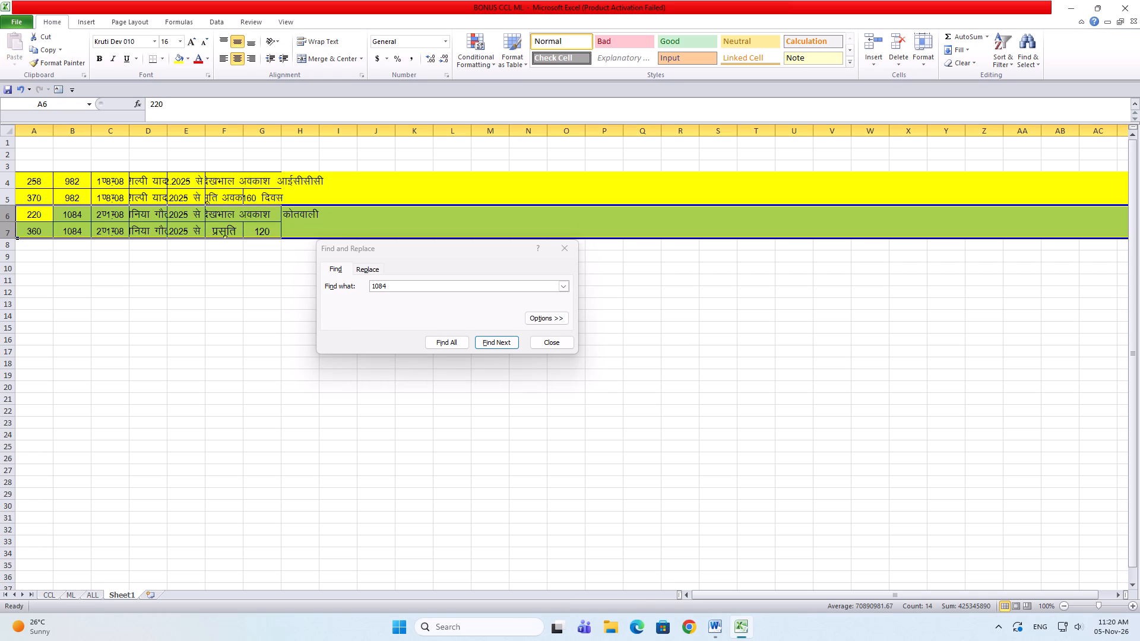
left_click(97, 277)
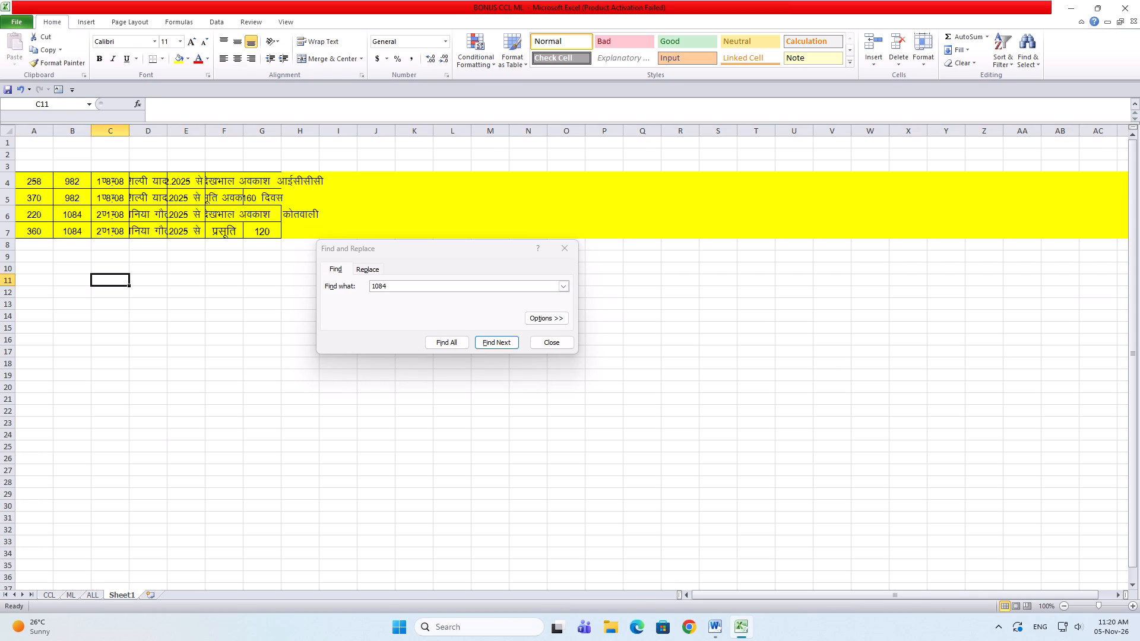
Check the PPPPPPPPP list for the next entry, delete the emptied rows 216 and 217 on the ALL sheet, and save.
left_click(95, 596)
key("alt+Tab")
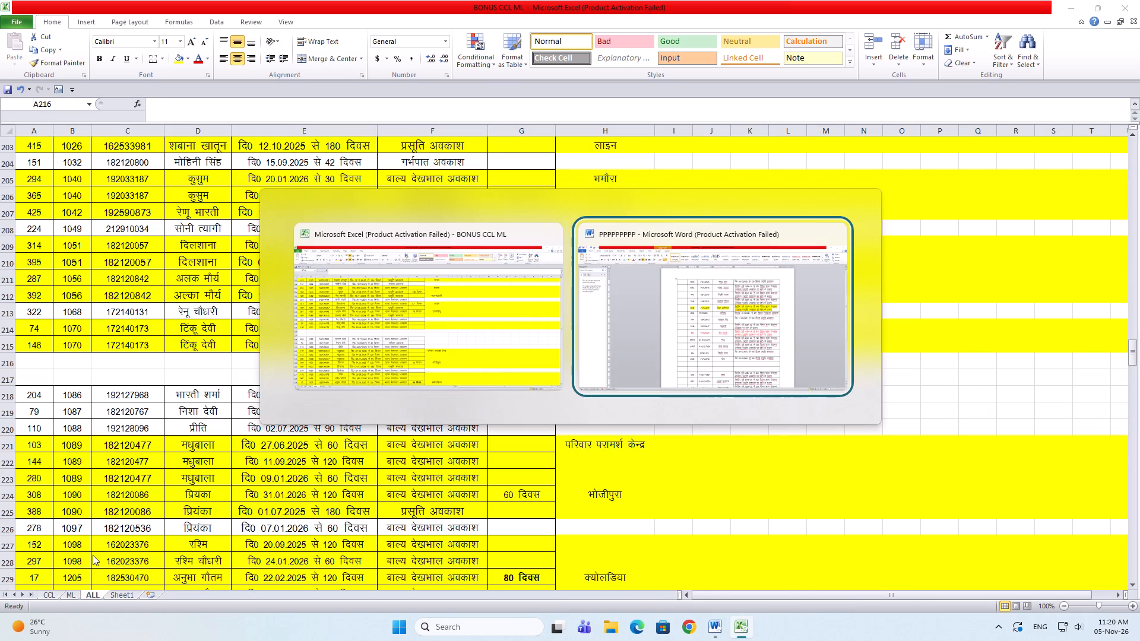
scroll(223, 498, "down", 7)
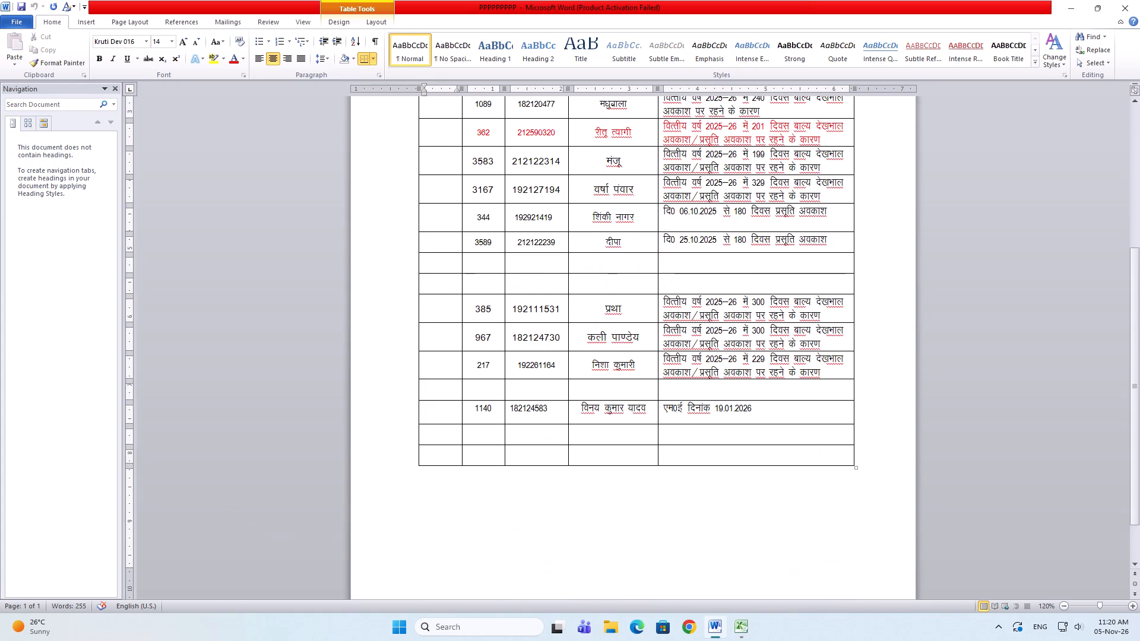
scroll(372, 507, "up", 3)
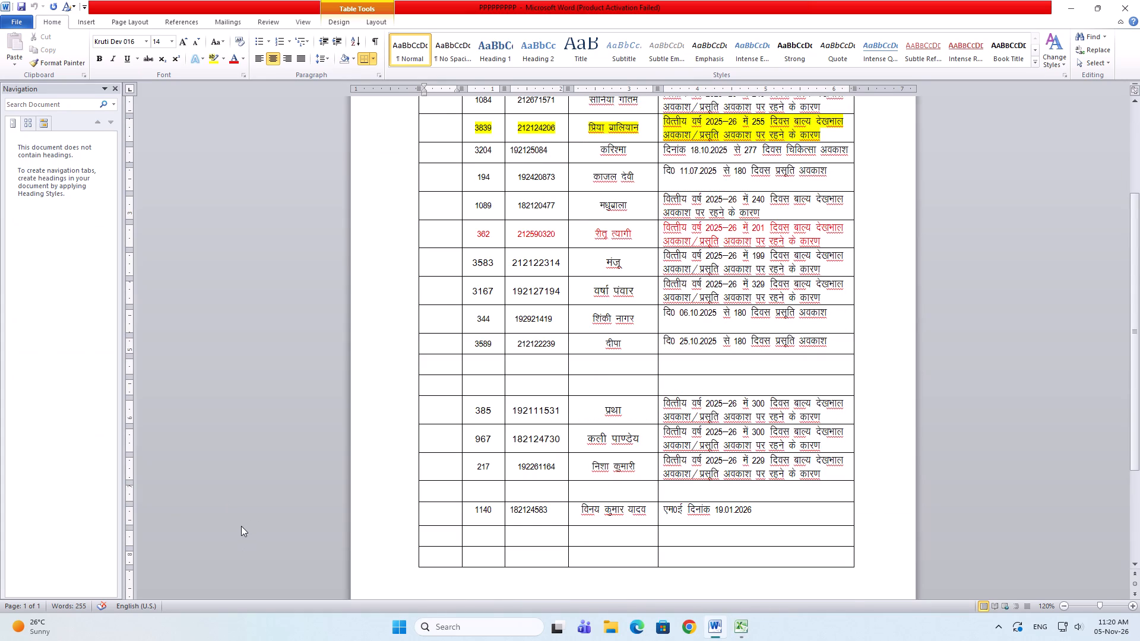
scroll(241, 526, "up", 3)
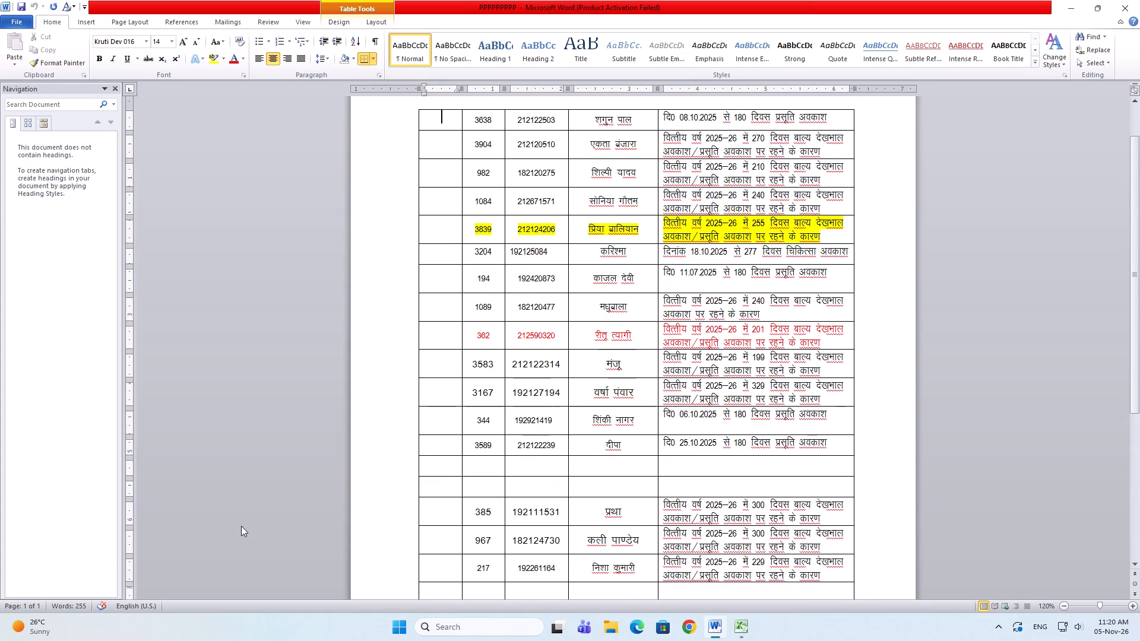
key("alt+Tab")
key("ctrl+minus")
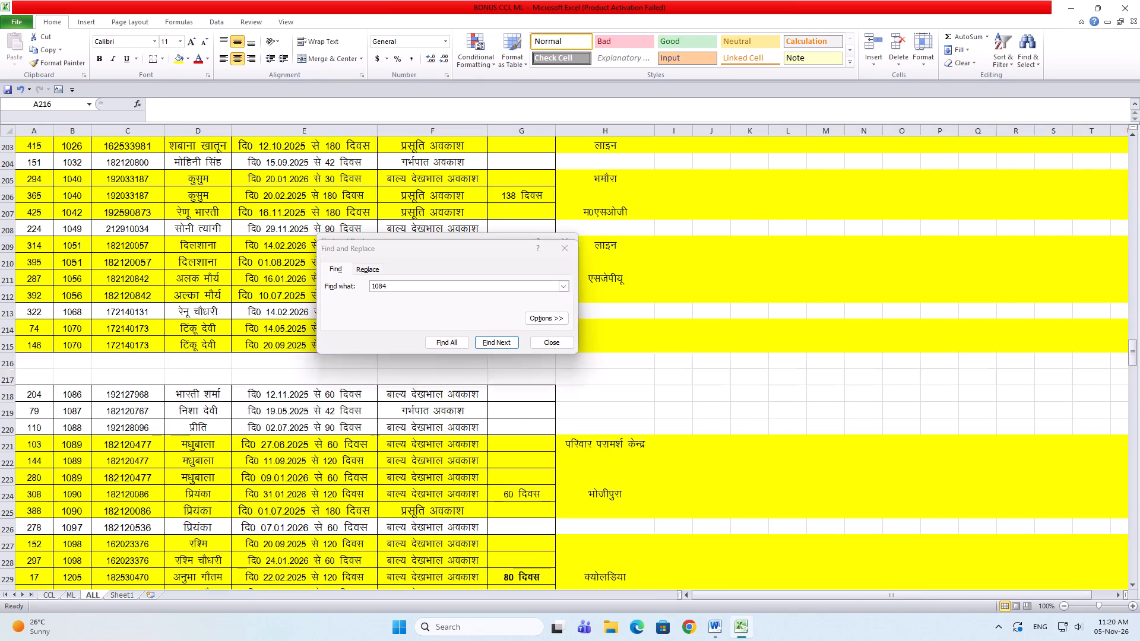
left_click(134, 423)
key("ctrl+s")
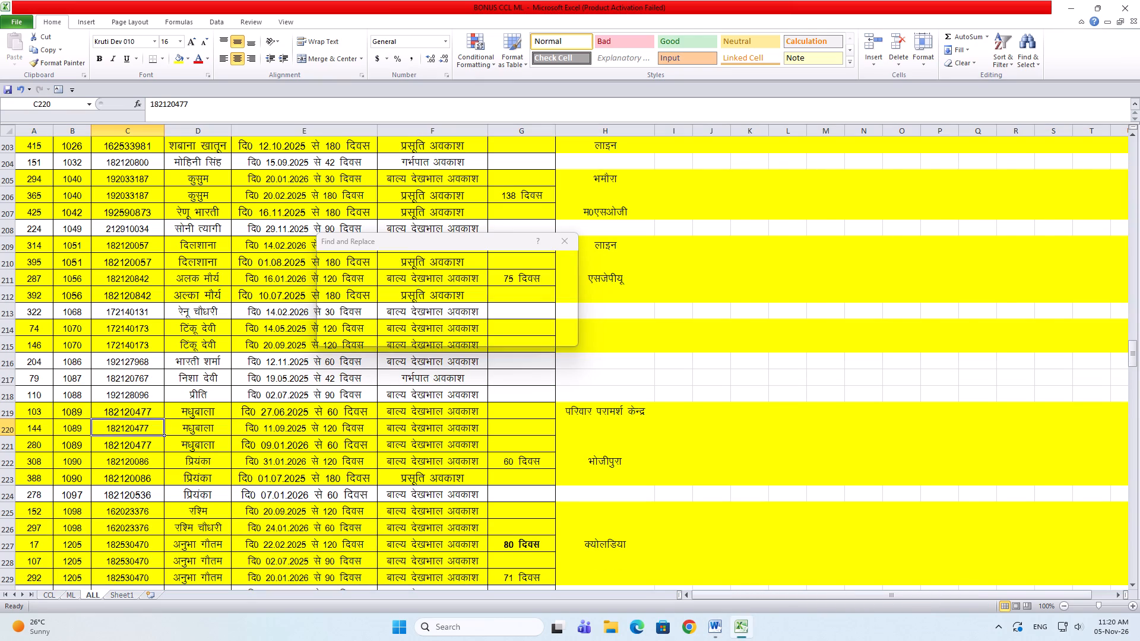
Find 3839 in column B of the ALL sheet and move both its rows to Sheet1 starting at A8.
left_click(66, 131)
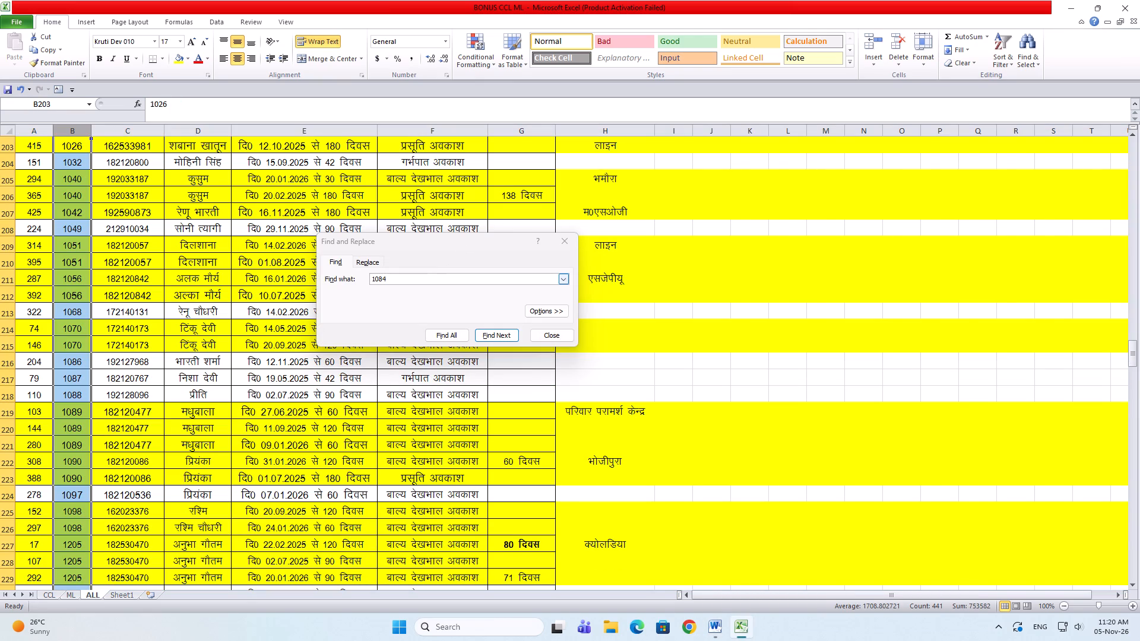
double_click(376, 277)
type("3839")
key("Return")
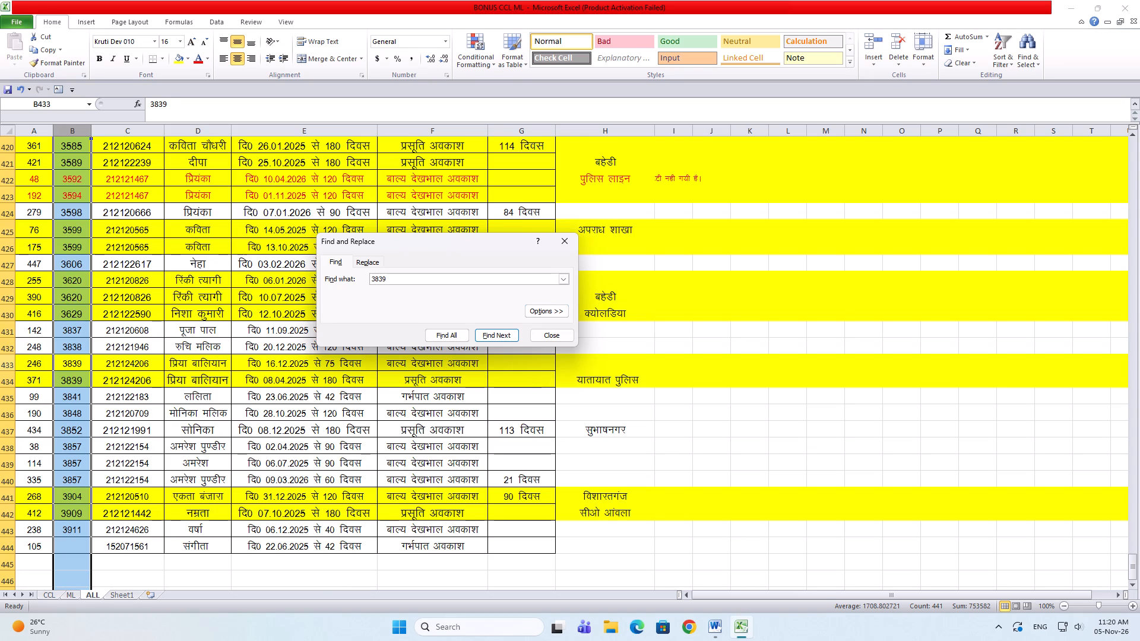
left_click_drag(5, 363, 4, 382)
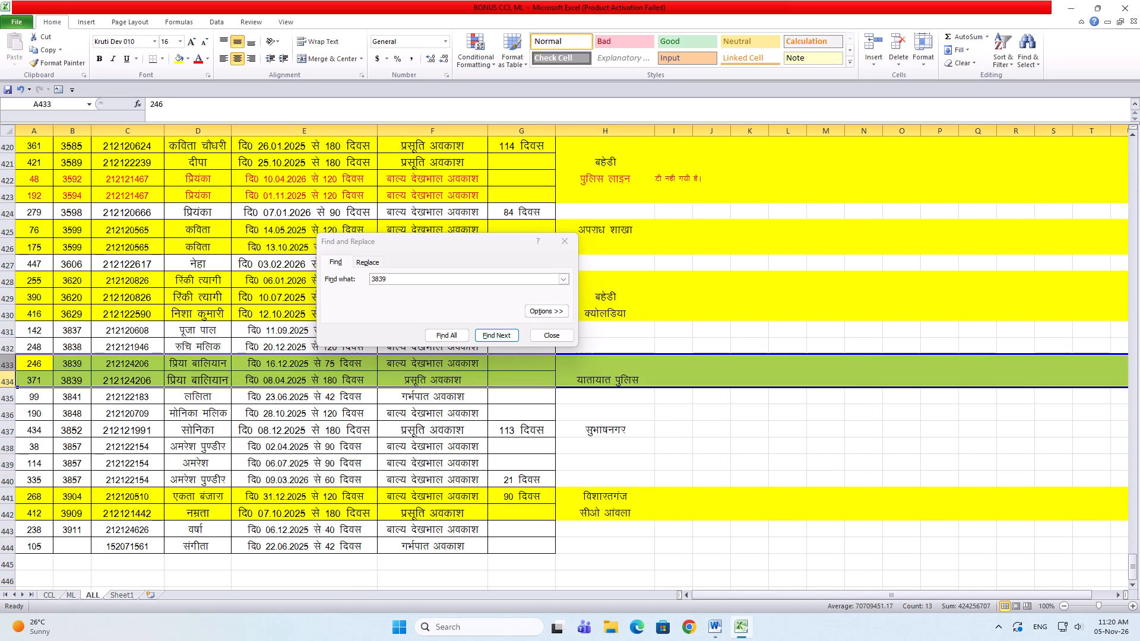
key("ctrl+x")
left_click(112, 596)
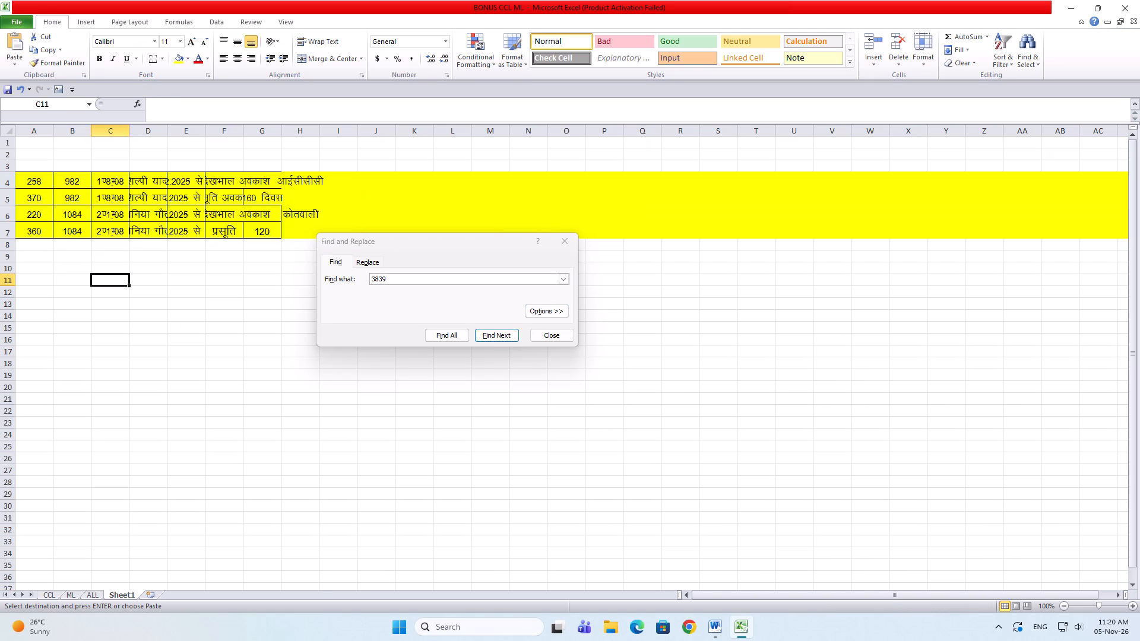
left_click(37, 244)
key("ctrl+v")
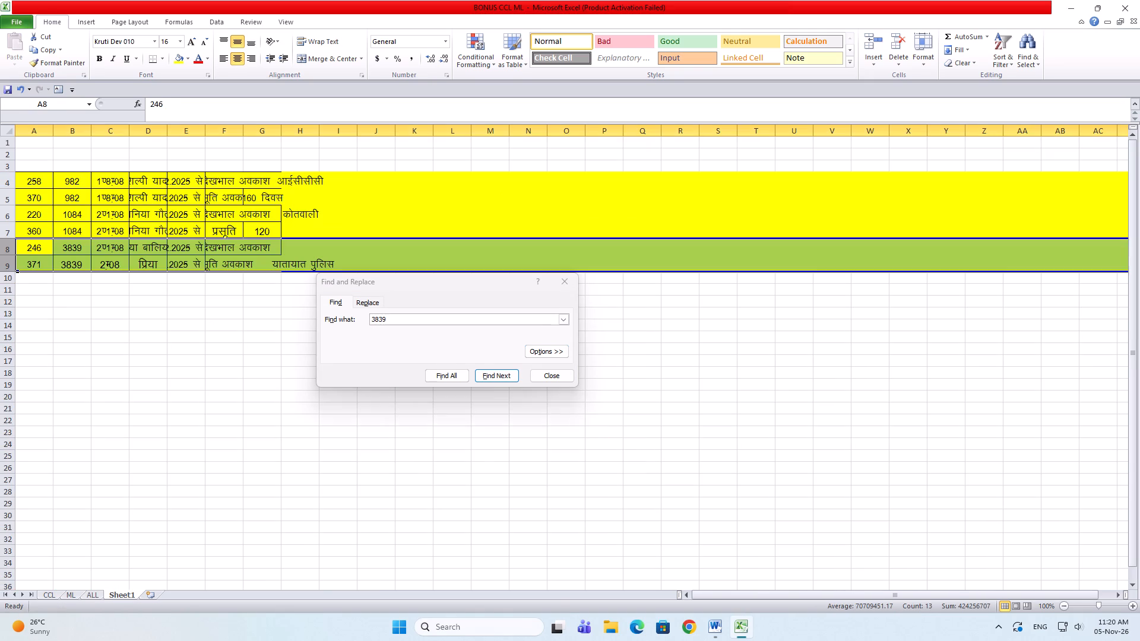
key("alt+Tab")
key("alt+Tab")
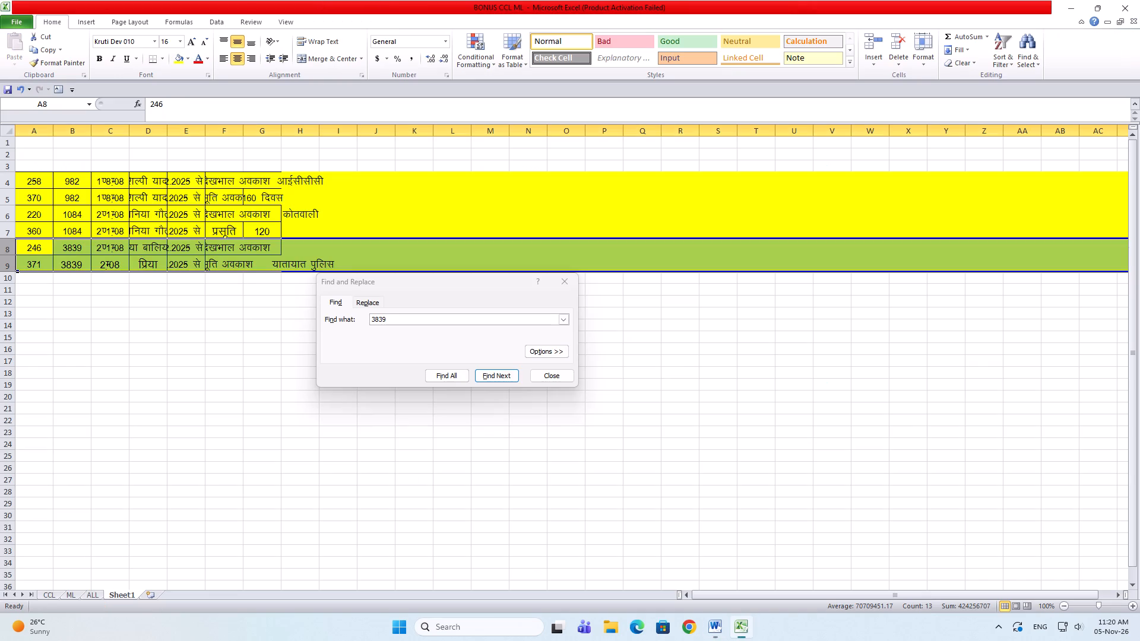
Delete the two emptied rows 433 and 434 on the ALL sheet.
left_click(91, 597)
left_click(69, 330)
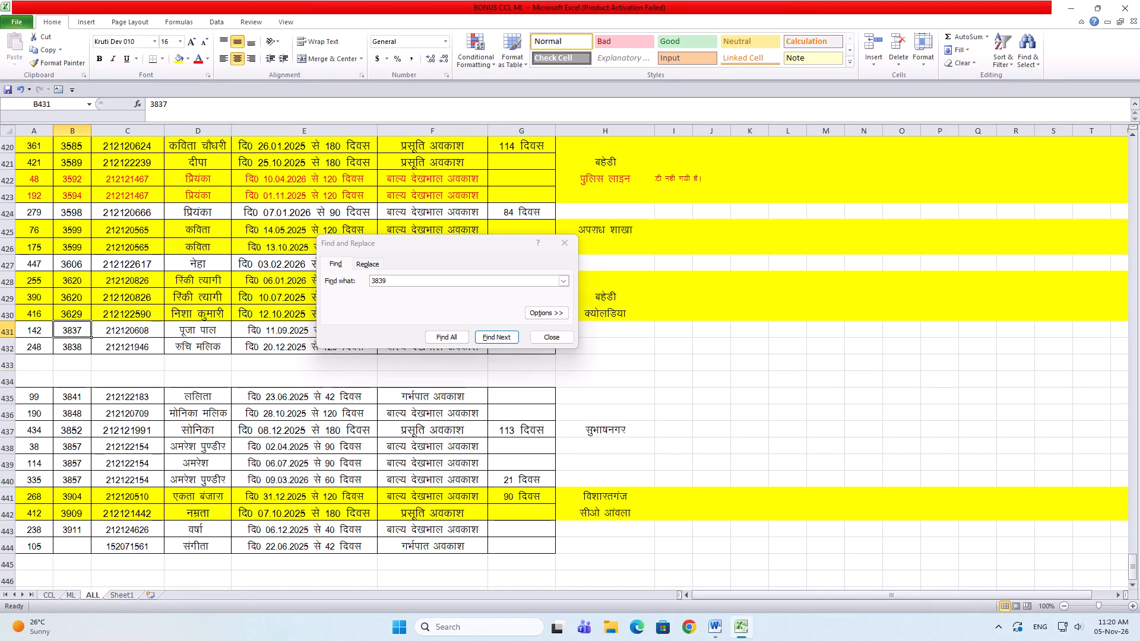
left_click_drag(8, 359, 9, 374)
key("ctrl+minus")
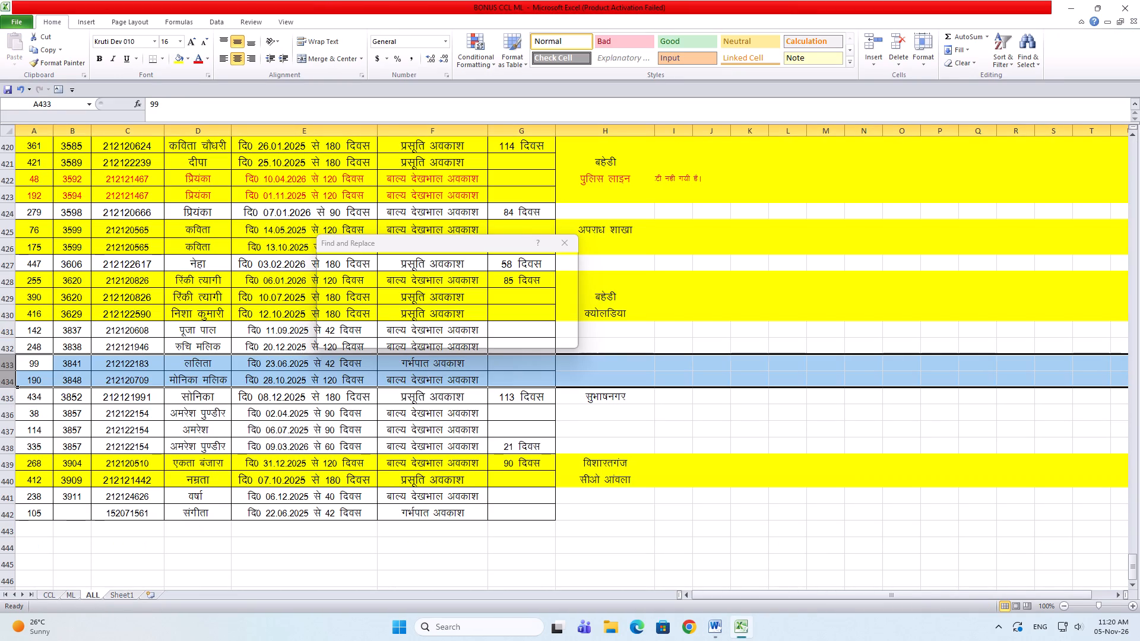
left_click(77, 363)
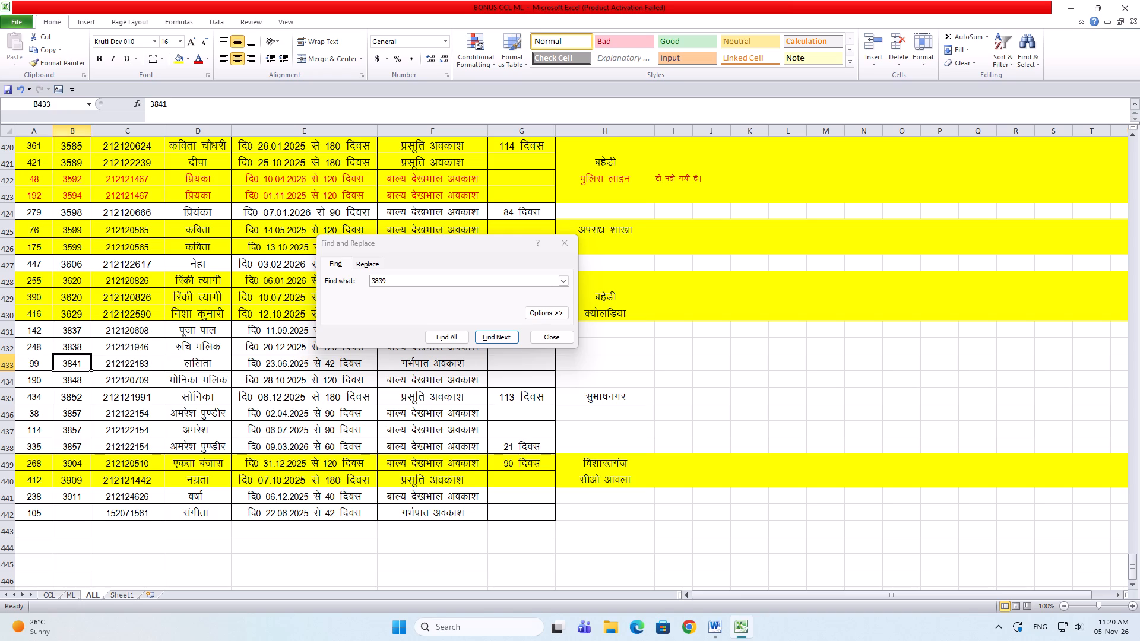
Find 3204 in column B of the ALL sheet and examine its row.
left_click(77, 133)
double_click(379, 278)
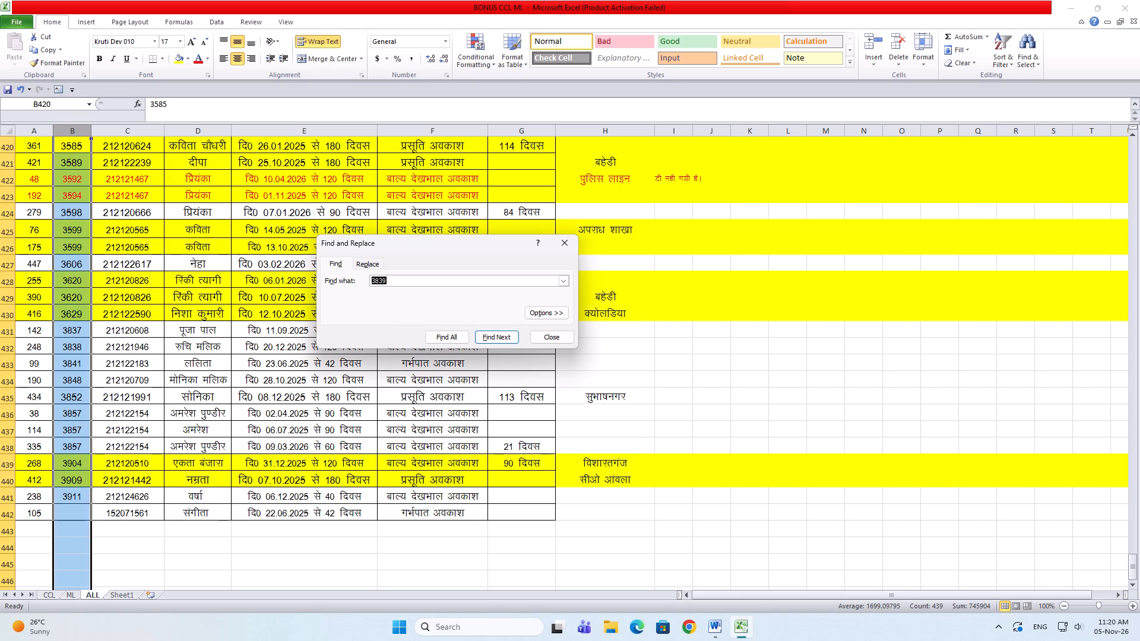
type("3204")
key("Return")
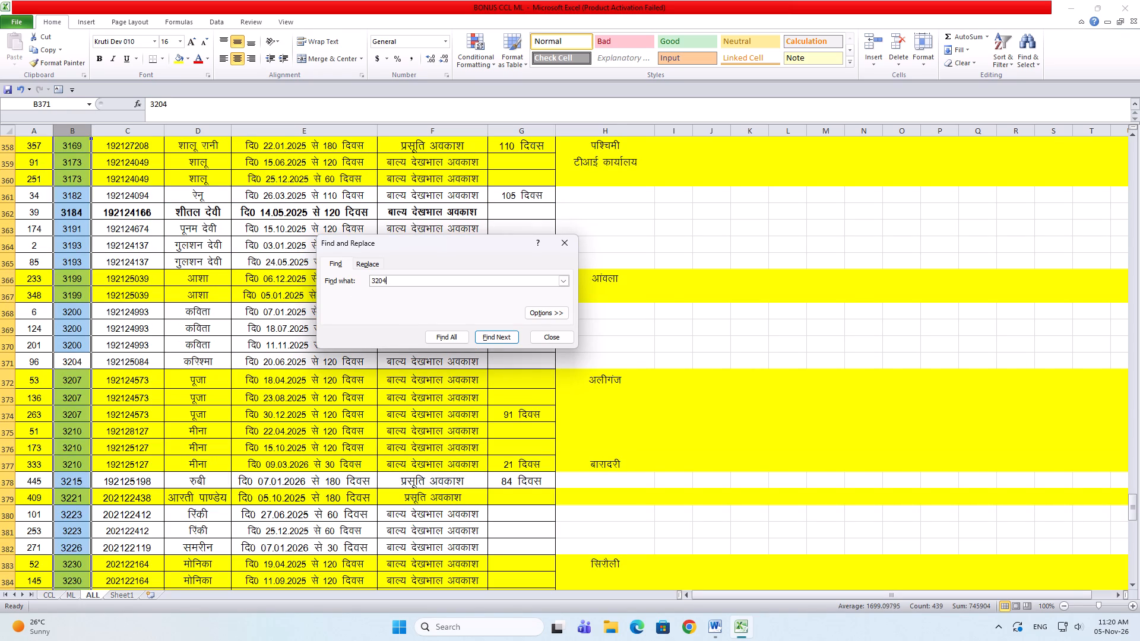
left_click(1, 360)
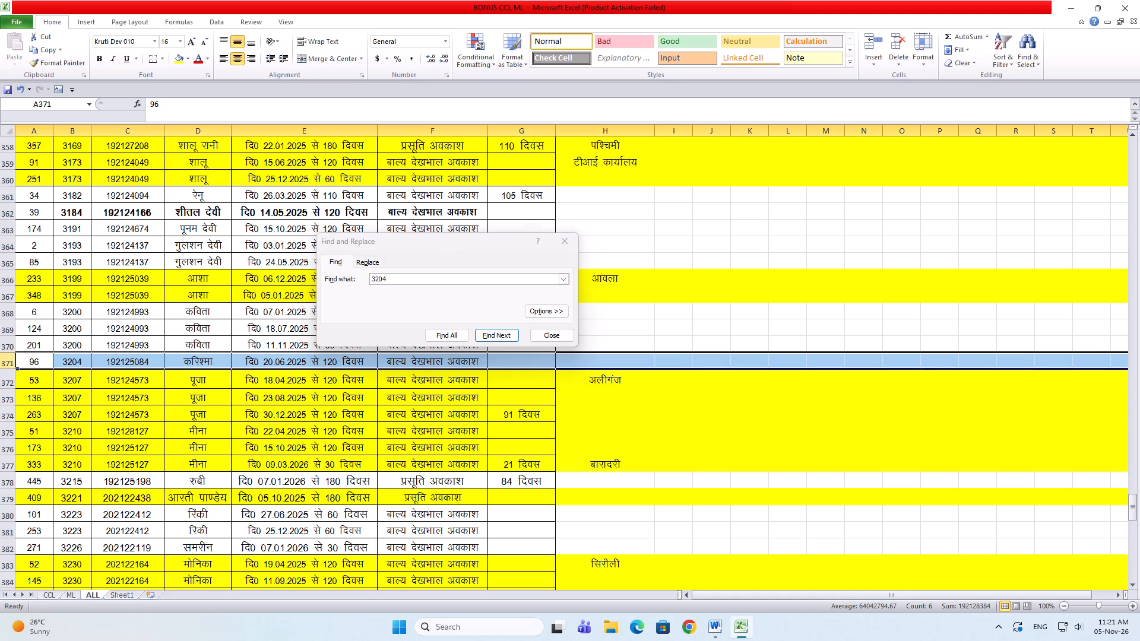
left_click(155, 375)
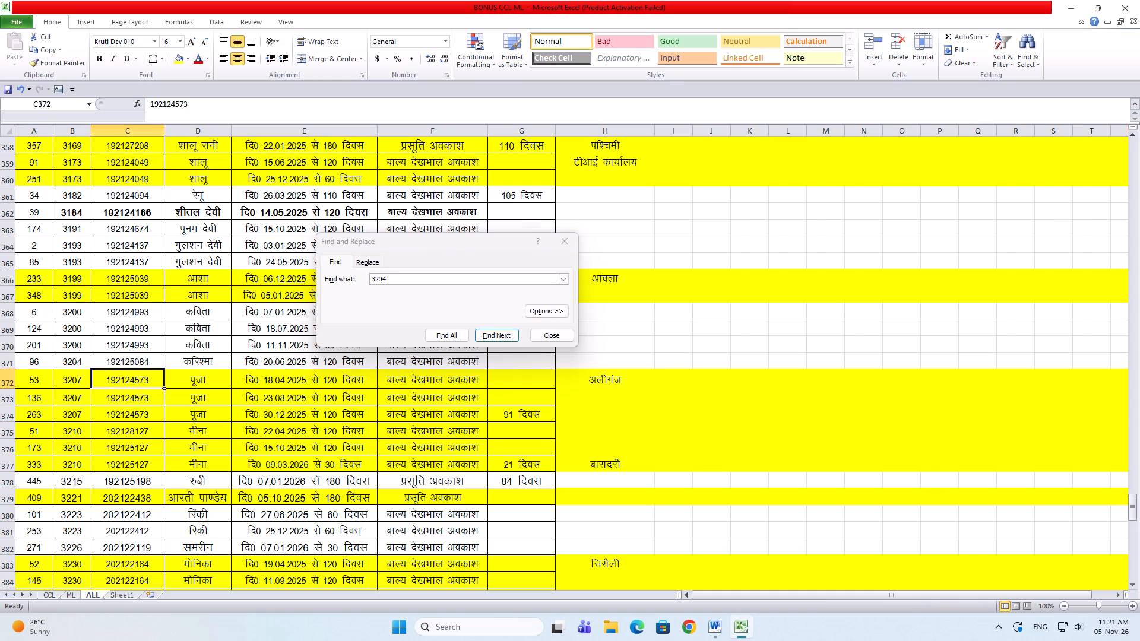
Save the BONUS CCL ML workbook and close it.
key("ctrl+s")
key("ctrl+s")
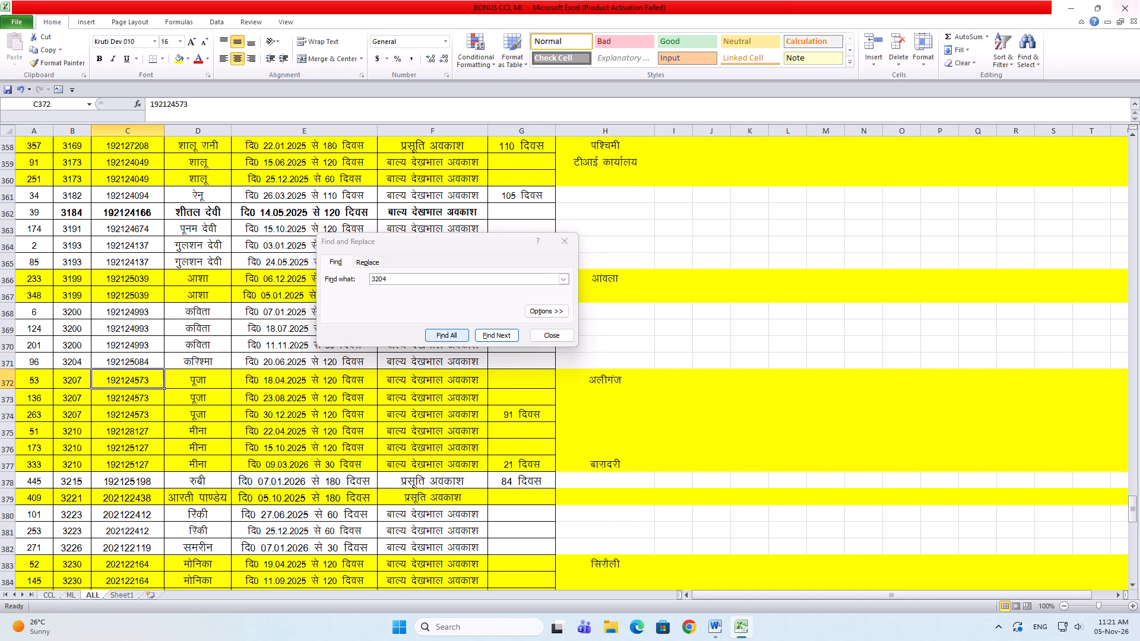
left_click(61, 596)
left_click(1139, 0)
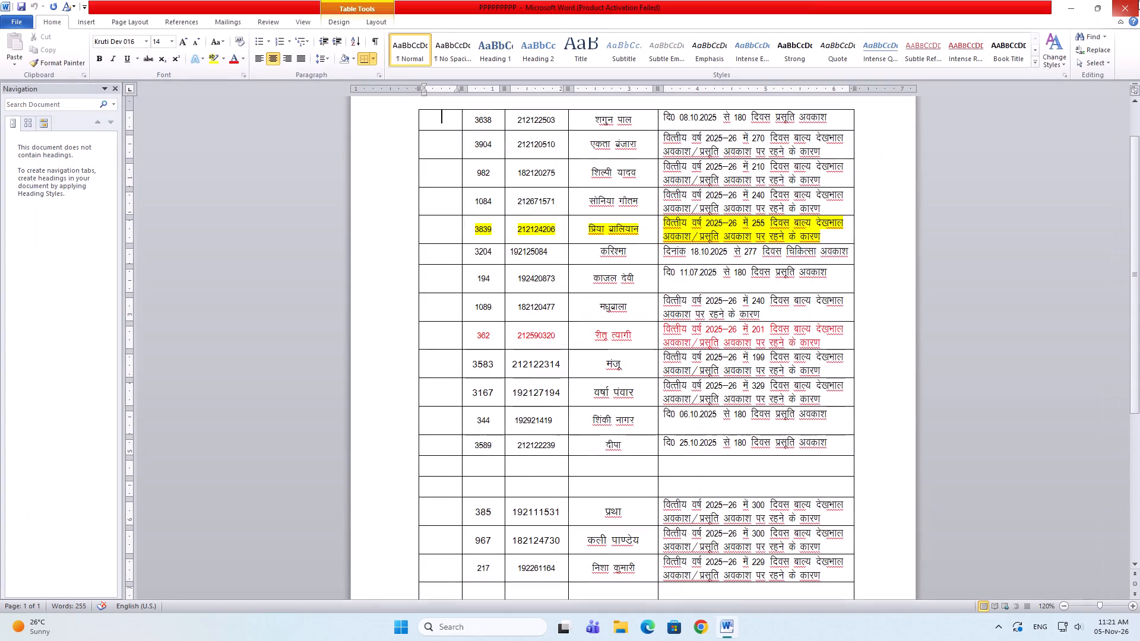
Save the PPPPPPPPP document and close it.
key("ctrl+s")
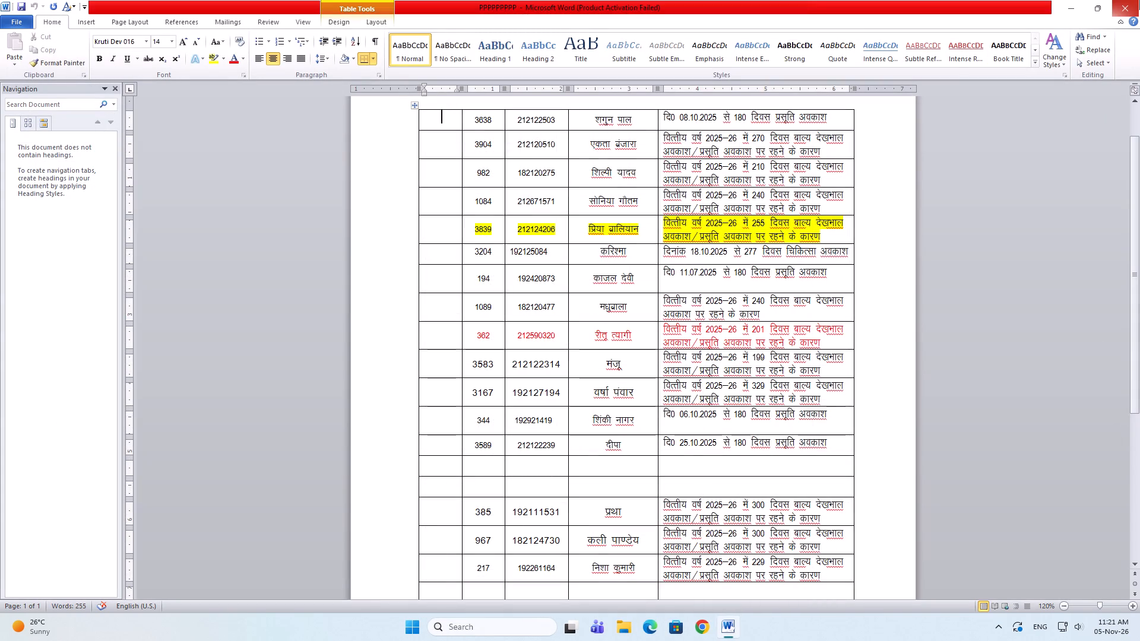
left_click(1132, 2)
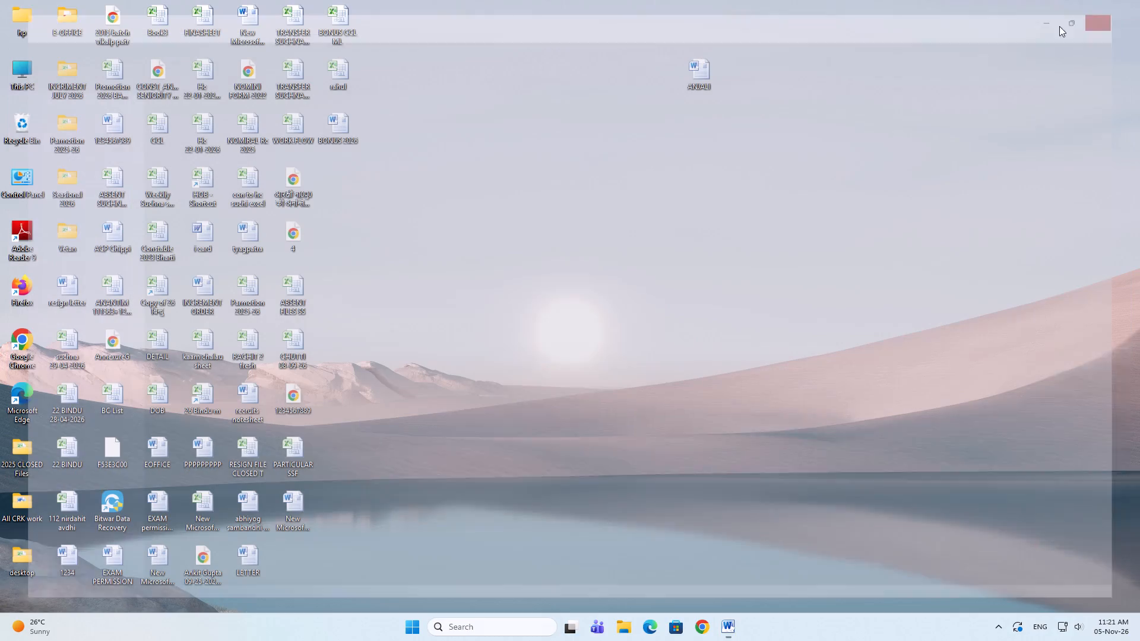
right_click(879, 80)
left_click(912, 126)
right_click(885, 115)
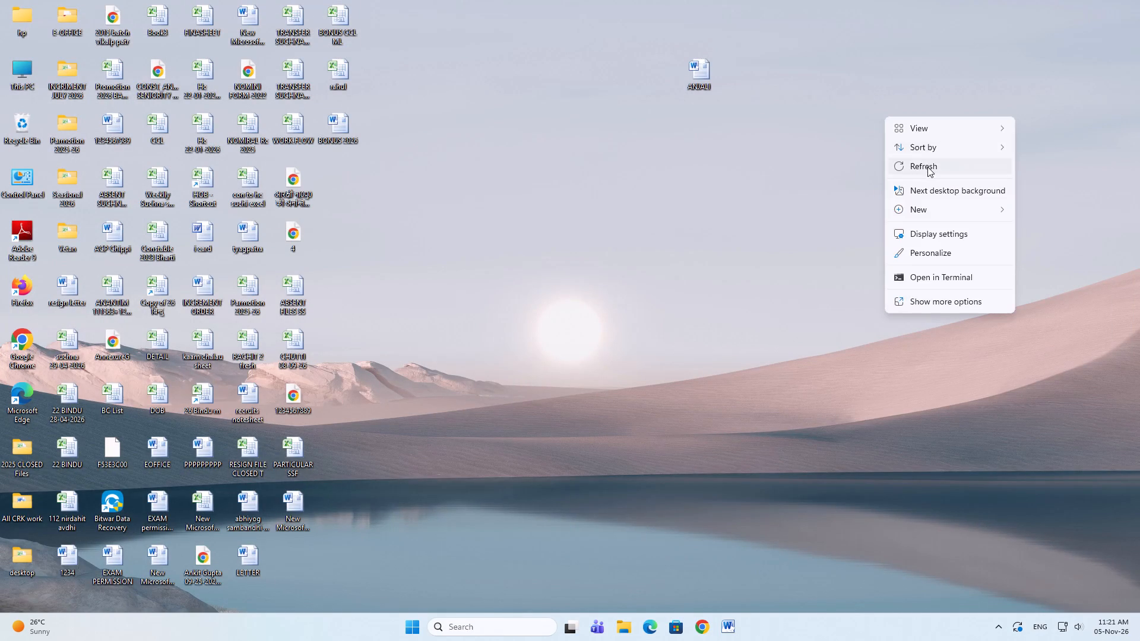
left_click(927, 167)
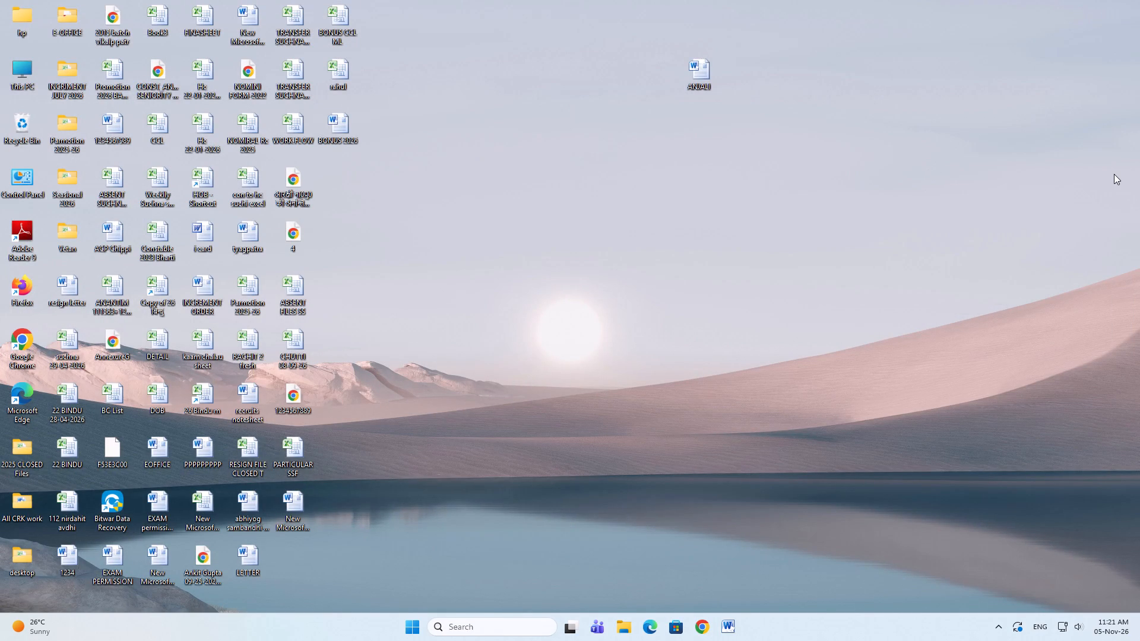
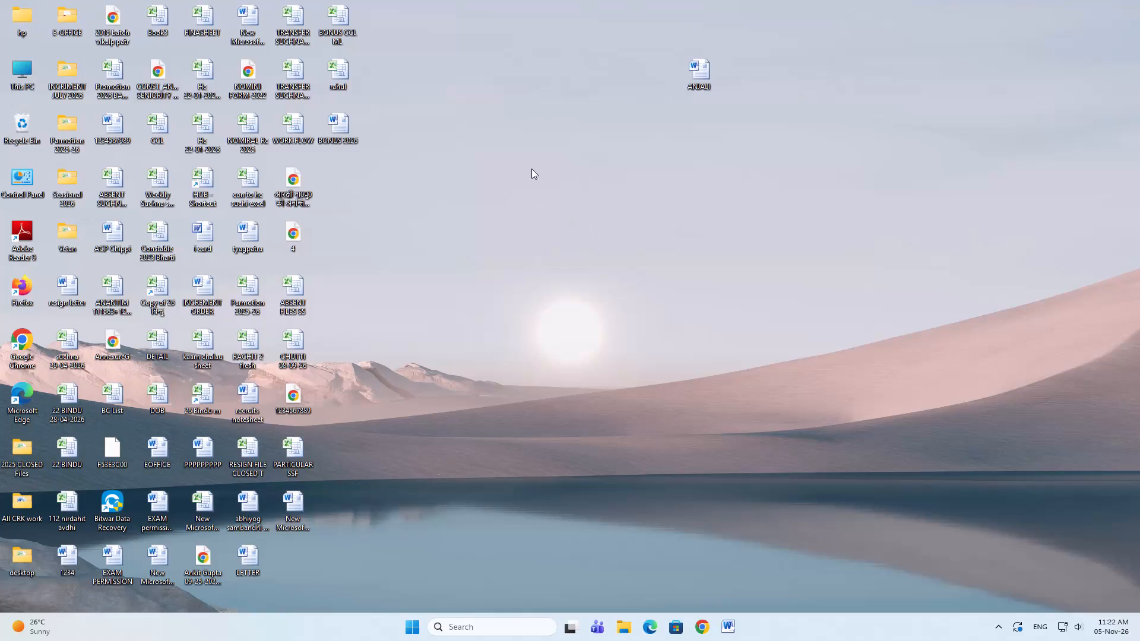
Open the BONUS 2026 document, go to its end and dismiss the activation wizard.
double_click(335, 136)
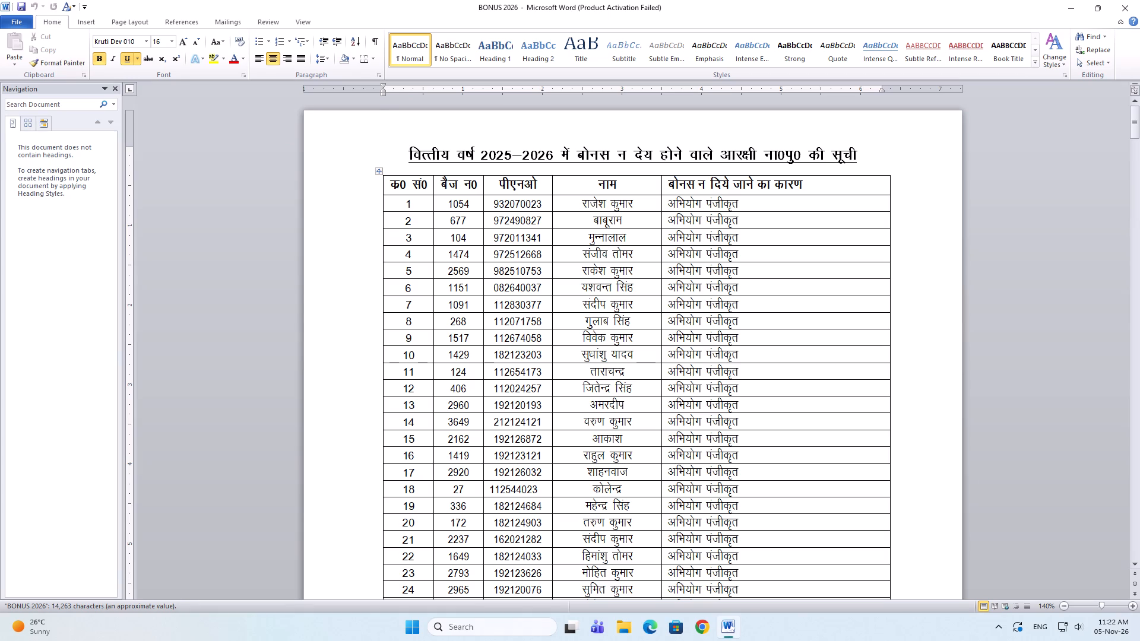
key("ctrl+End")
left_click(686, 426)
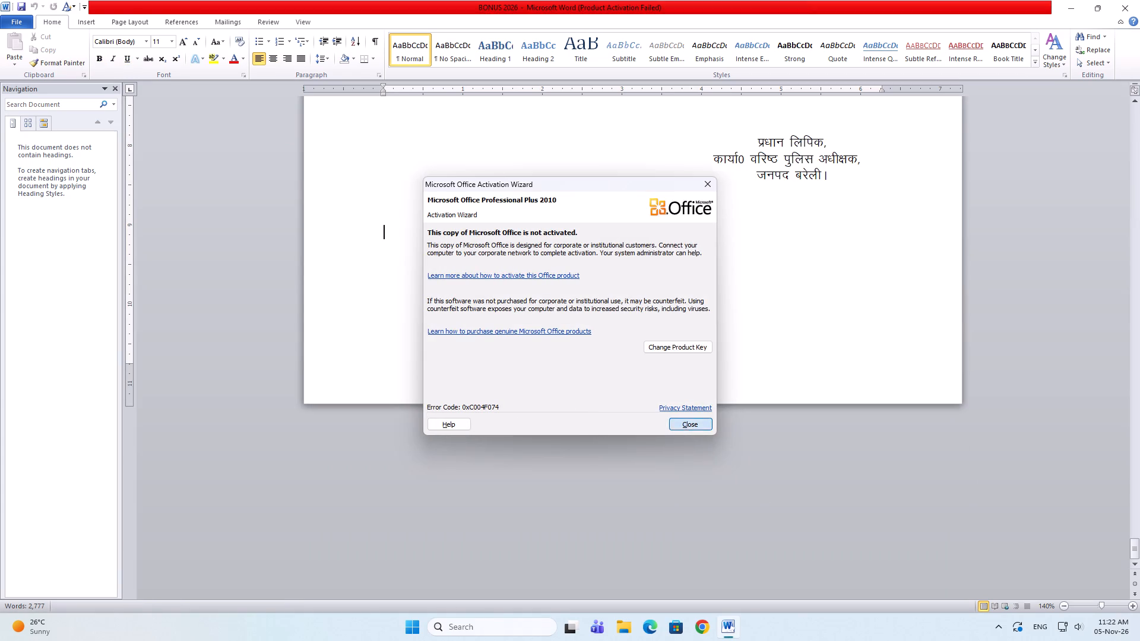
Below the signature block, start a certification line in Kruti Dev 010 reading "प्रमाणित किया जाता है कि".
key("BackSpace")
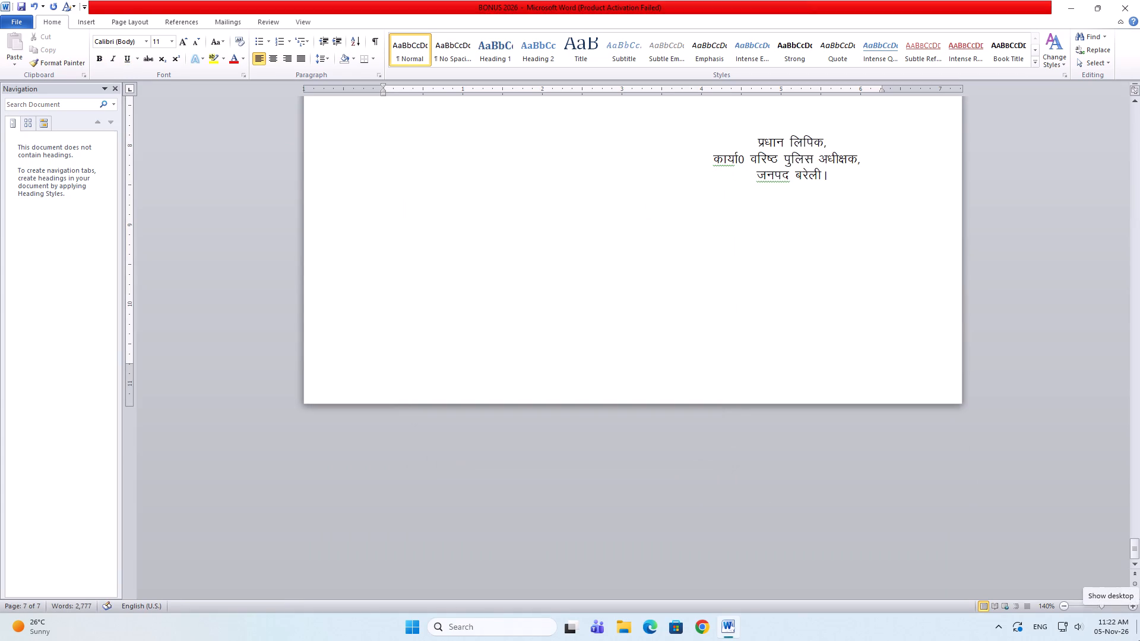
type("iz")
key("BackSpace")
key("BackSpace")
left_click(147, 40)
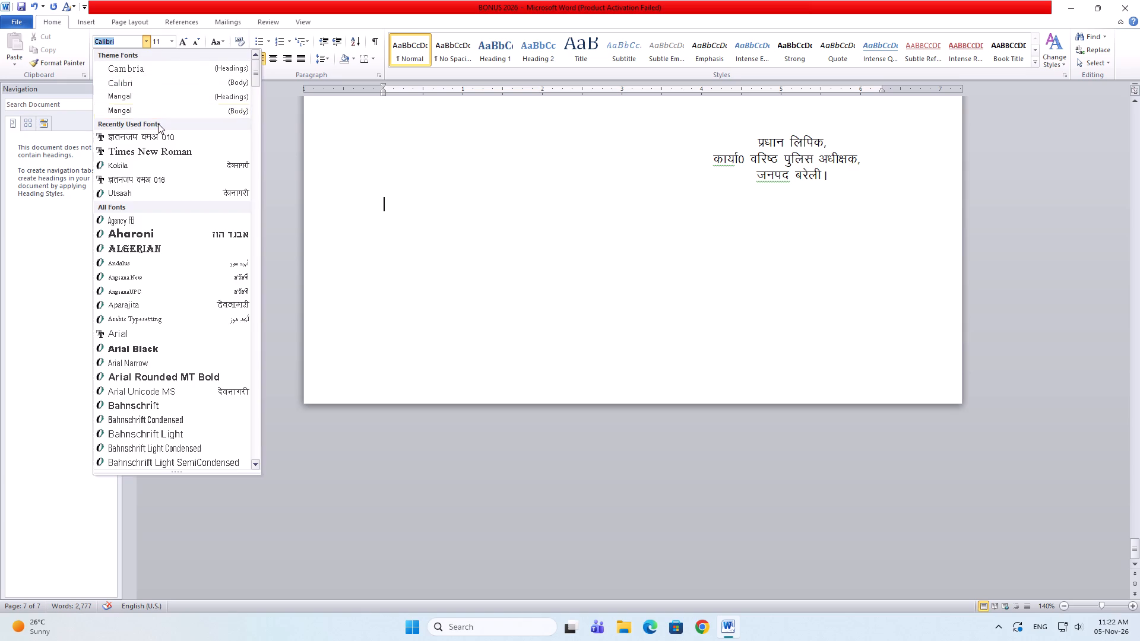
left_click(158, 132)
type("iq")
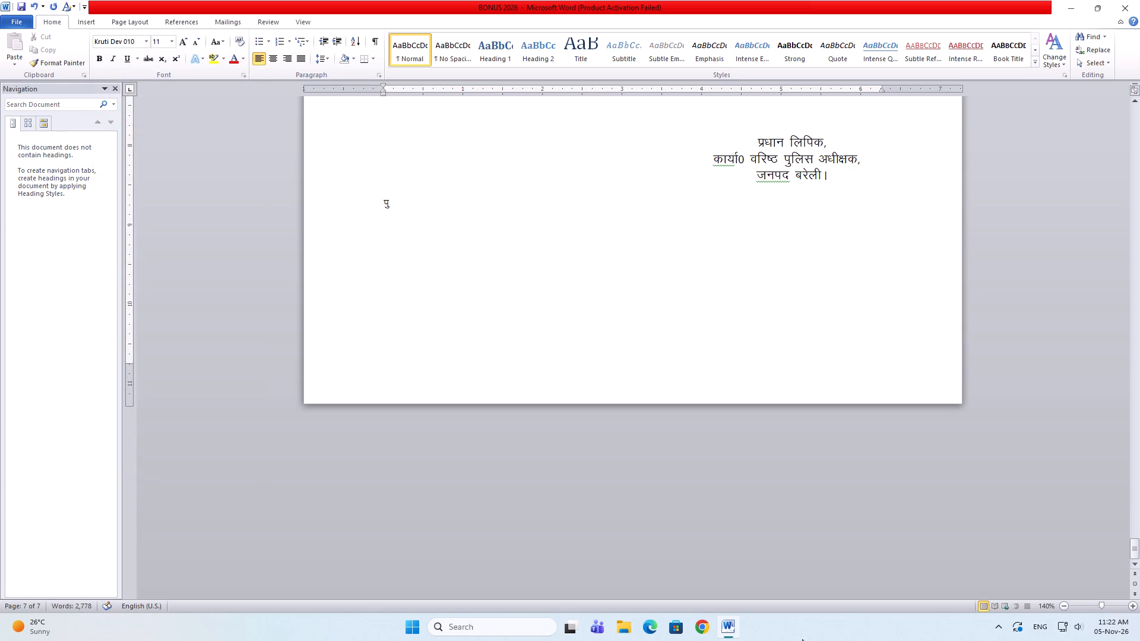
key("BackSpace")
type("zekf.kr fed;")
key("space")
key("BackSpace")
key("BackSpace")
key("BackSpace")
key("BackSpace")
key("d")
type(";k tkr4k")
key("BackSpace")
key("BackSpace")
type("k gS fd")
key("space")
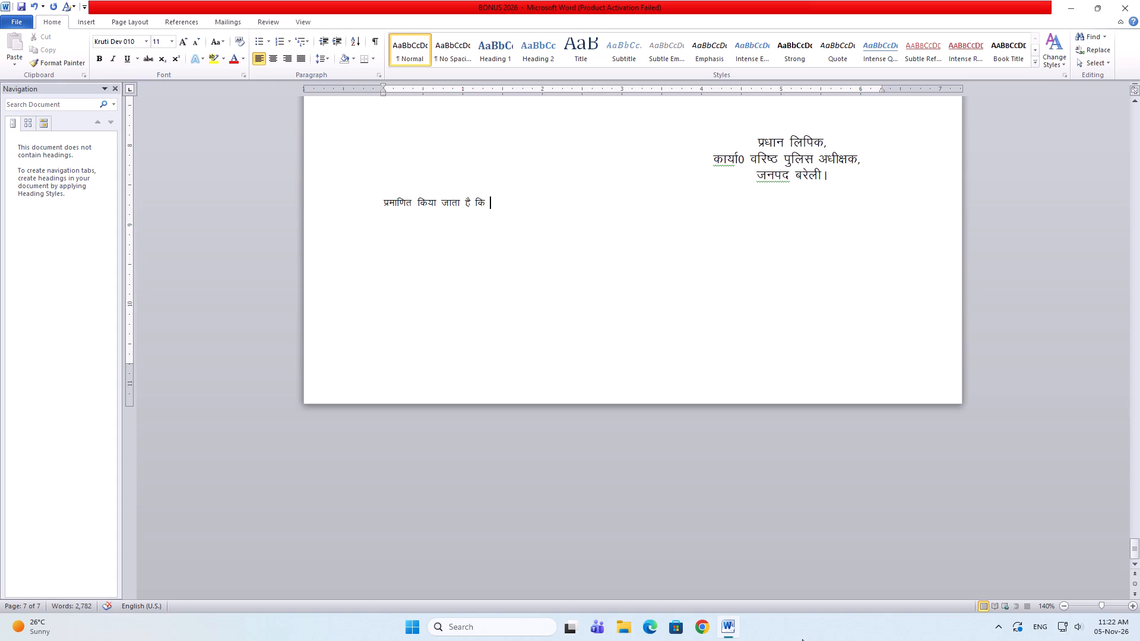
Complete the certification line with "इस सूची में मेरे द्वारा किसी का नाम नही छोड़ा गया है।".
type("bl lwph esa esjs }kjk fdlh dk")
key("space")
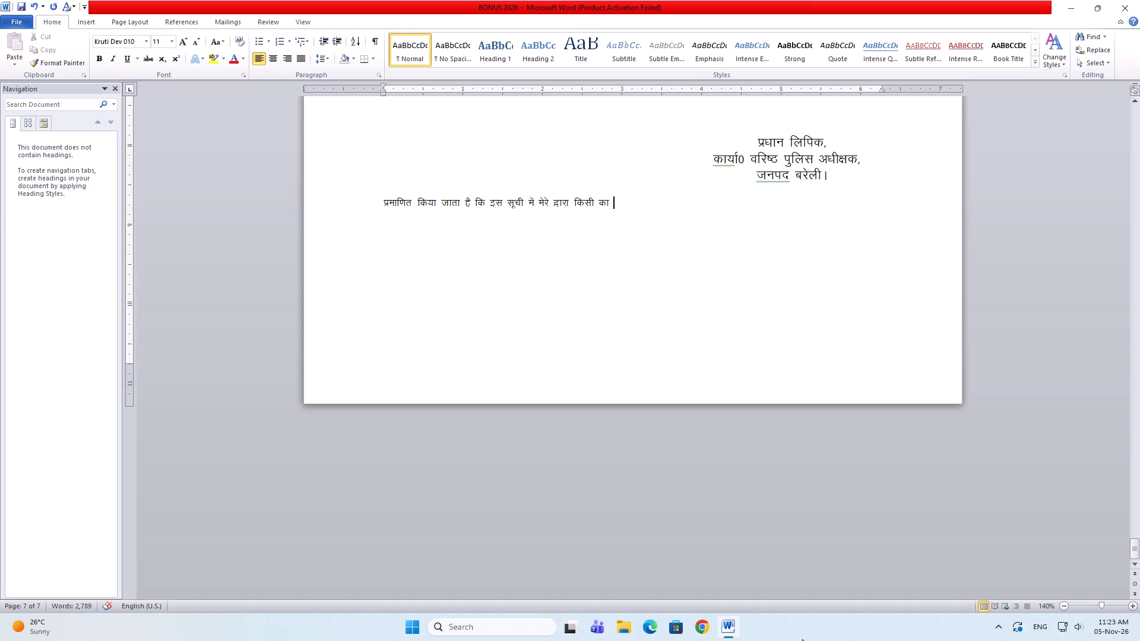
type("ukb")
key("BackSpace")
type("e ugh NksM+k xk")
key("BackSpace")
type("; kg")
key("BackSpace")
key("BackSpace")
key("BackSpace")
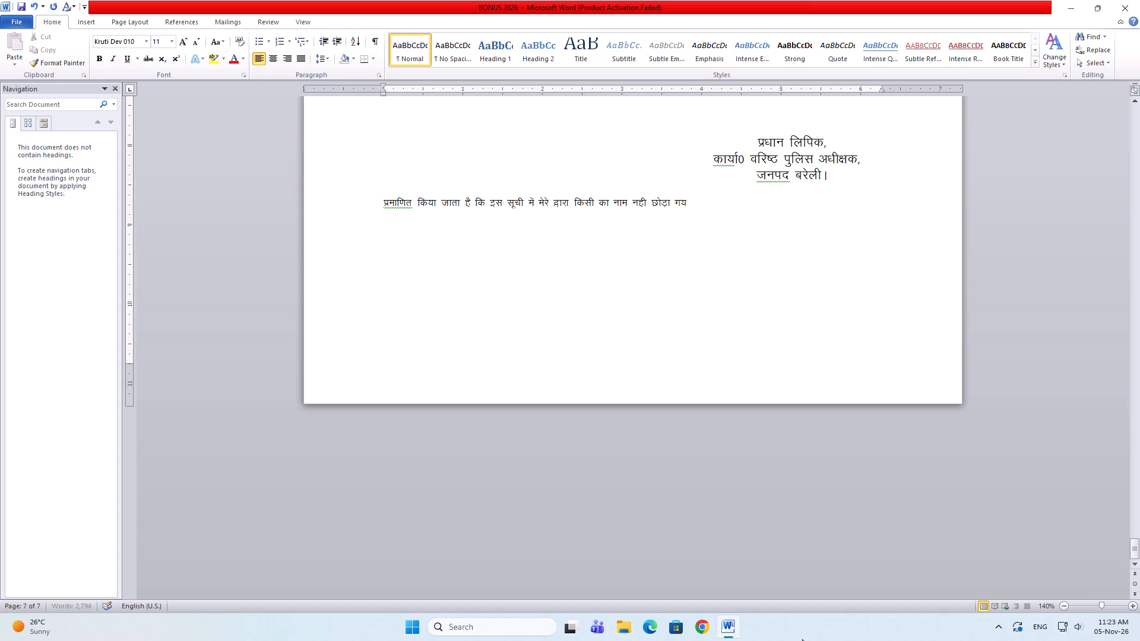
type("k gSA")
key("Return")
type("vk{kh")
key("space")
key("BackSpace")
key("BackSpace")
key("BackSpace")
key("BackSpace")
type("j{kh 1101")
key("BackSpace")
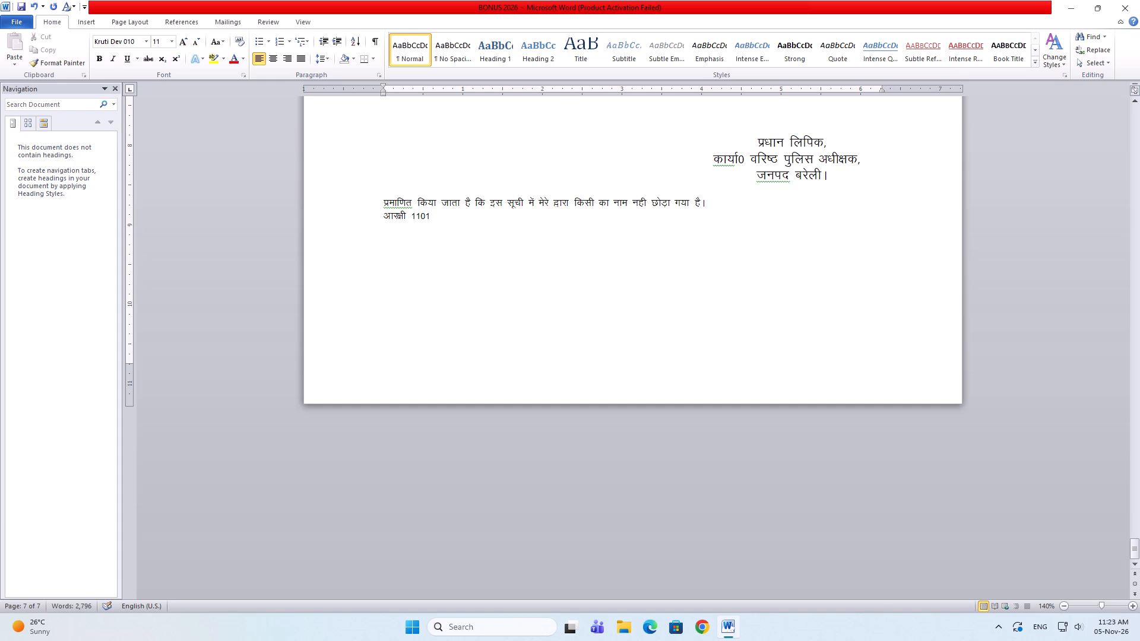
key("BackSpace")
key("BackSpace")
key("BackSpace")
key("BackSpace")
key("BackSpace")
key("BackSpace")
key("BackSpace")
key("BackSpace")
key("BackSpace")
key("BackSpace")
Increase the font size of the whole certification line to 14.
left_click_drag(385, 201, 697, 199)
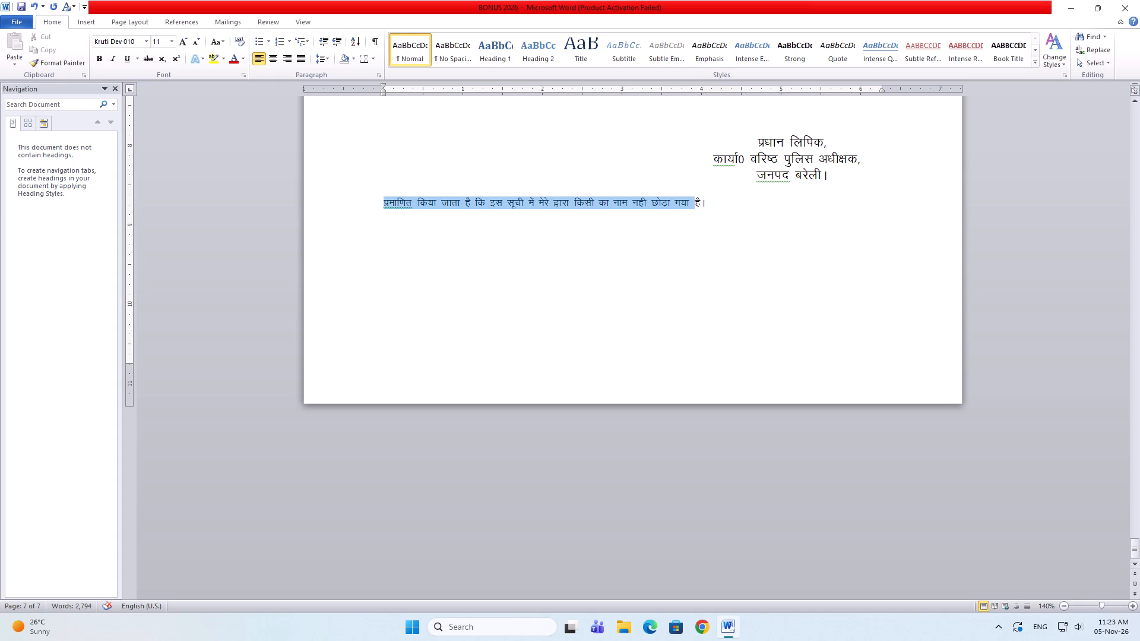
left_click_drag(697, 199, 705, 201)
left_click(185, 37)
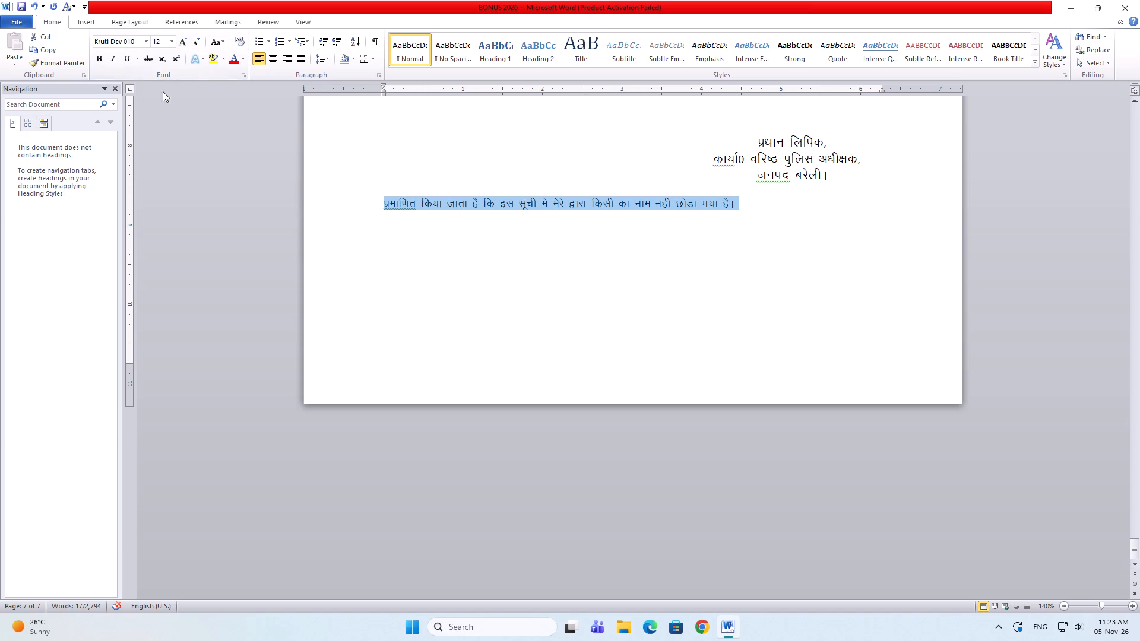
left_click(183, 41)
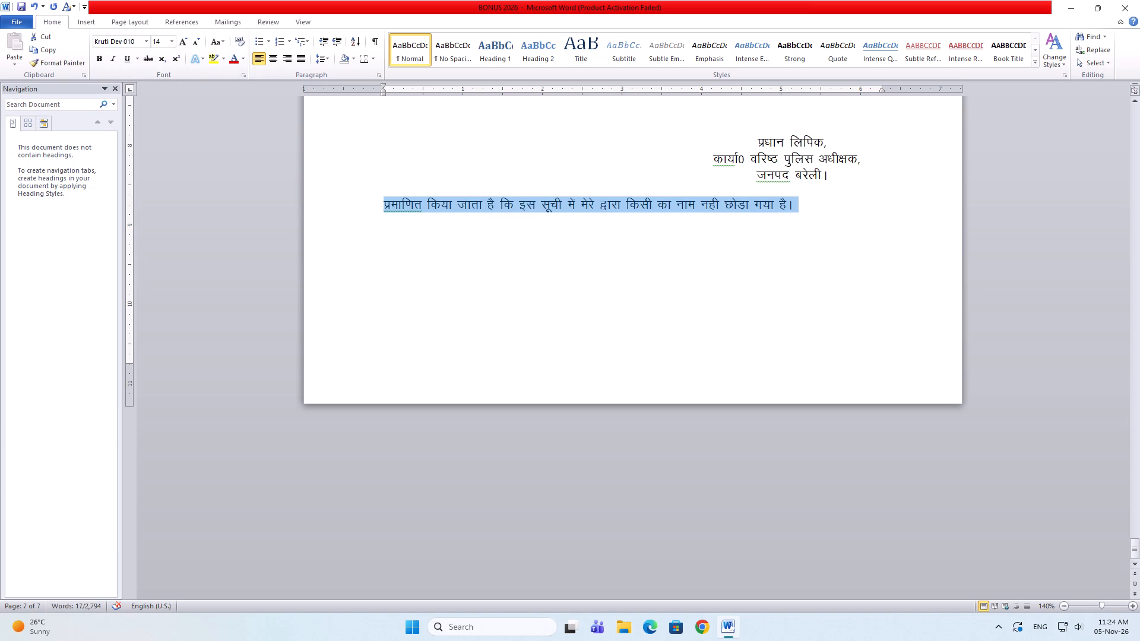
Insert "भी कर्मी" after "किसी" in the certification line.
left_click(660, 199)
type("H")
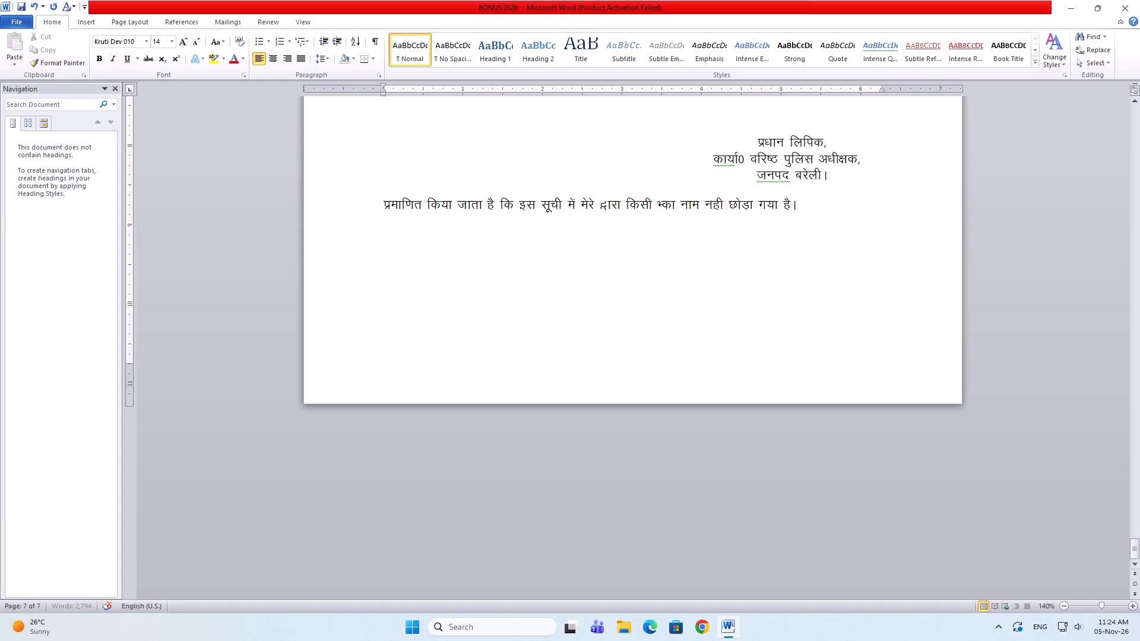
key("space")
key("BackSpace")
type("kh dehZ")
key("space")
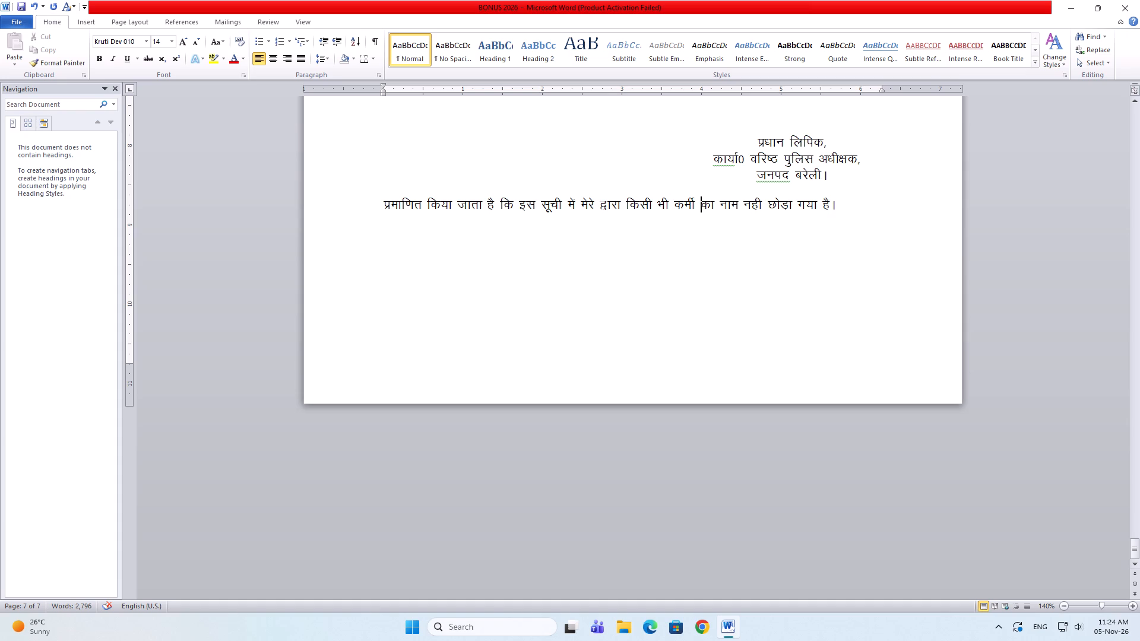
Save the BONUS 2026 document.
triple_click(21, 4)
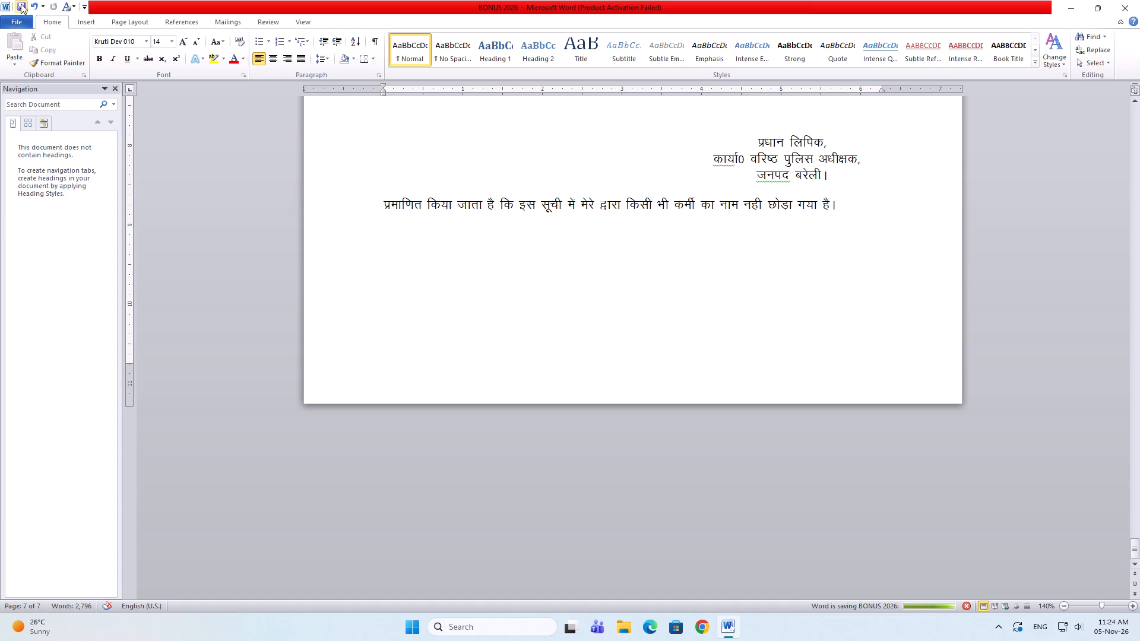
double_click(21, 4)
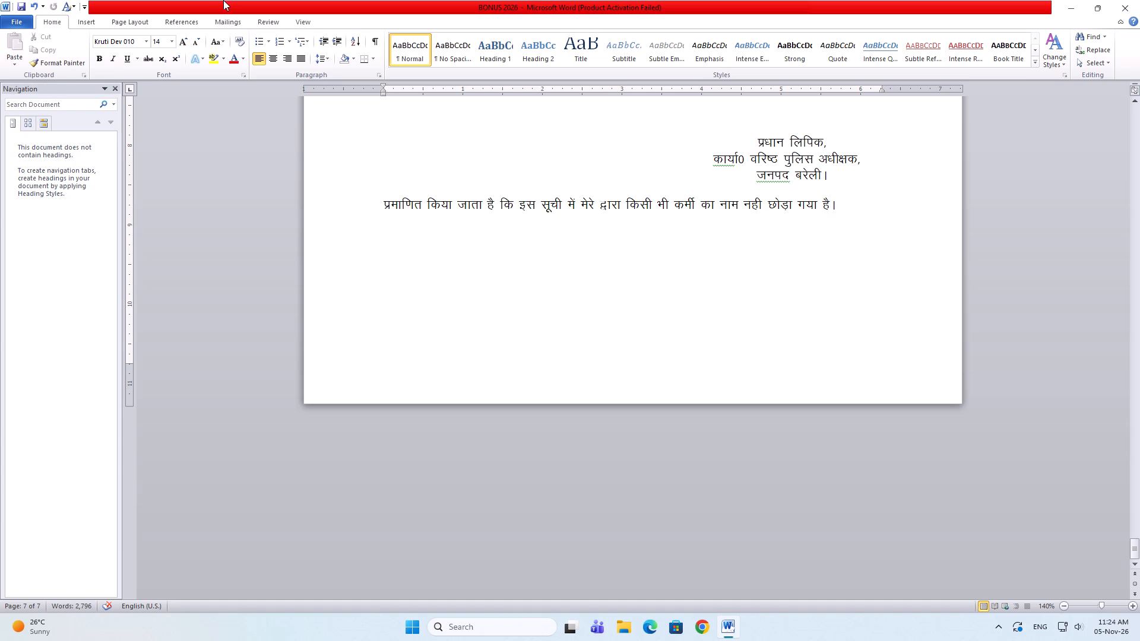
Below the certification line, add a signatory line with the rank "आरक्षी", the constable's badge number and name.
scroll(83, 12, "up", 7)
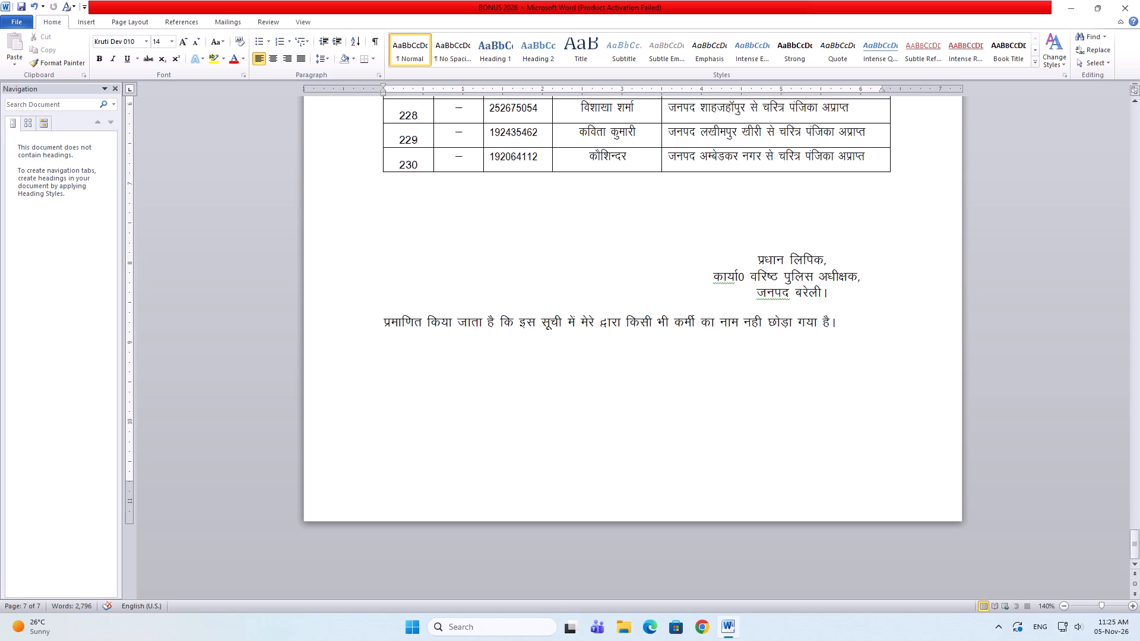
left_click(840, 323)
key("Return")
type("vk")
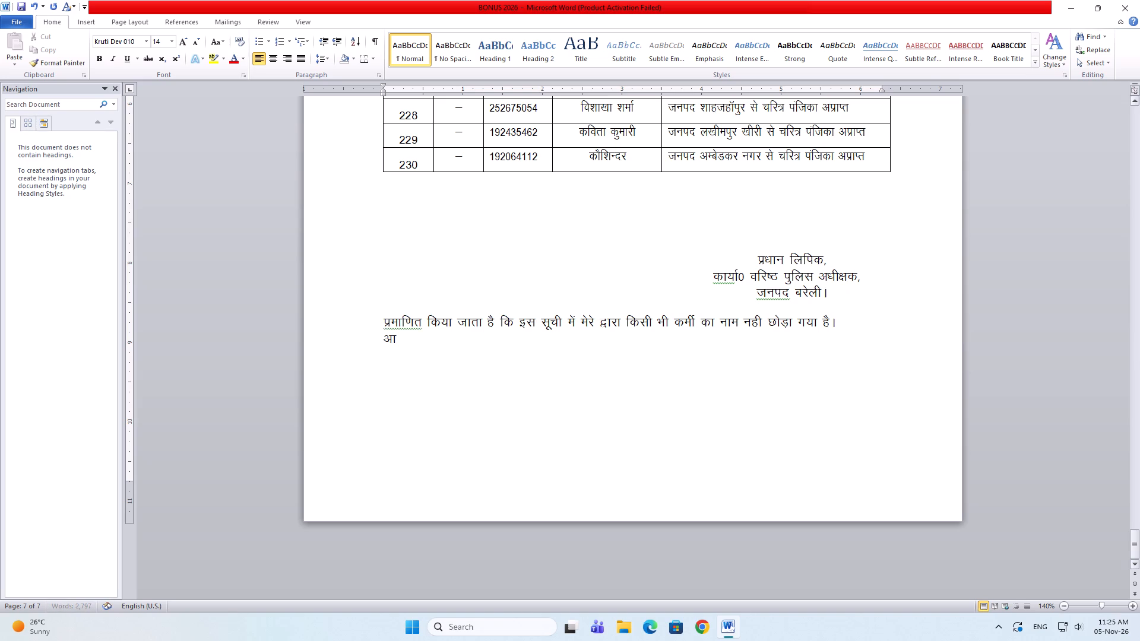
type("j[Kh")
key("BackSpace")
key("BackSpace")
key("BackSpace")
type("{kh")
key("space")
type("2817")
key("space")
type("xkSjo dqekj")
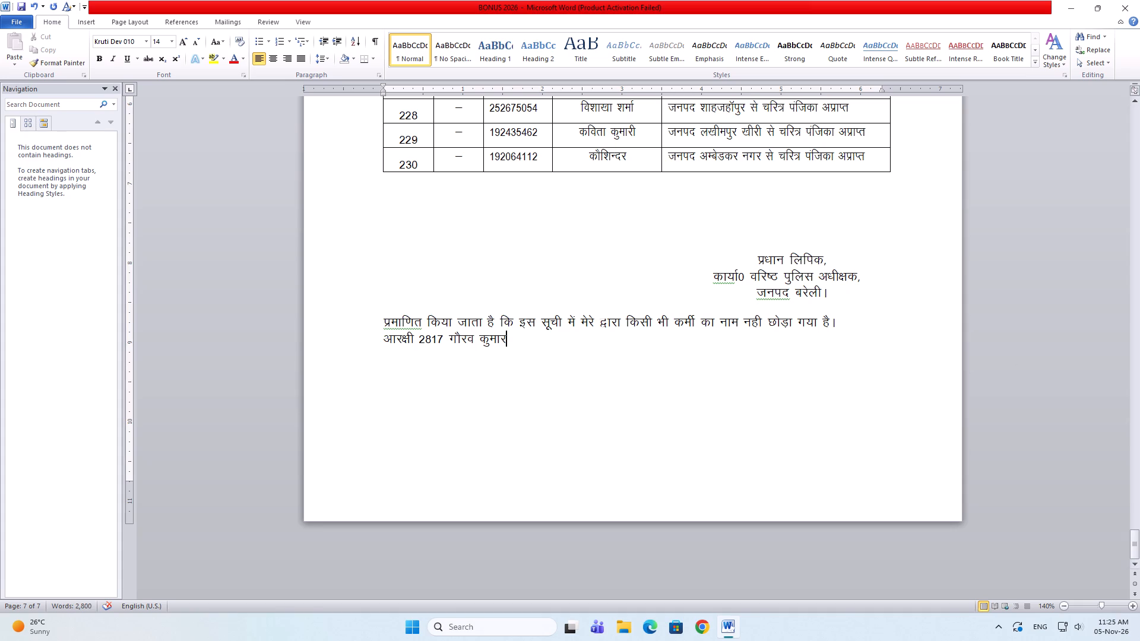
Move the signatory line down by four blank lines and indent its start to the 2-inch mark.
left_click(385, 337)
key("Return")
key("Return")
key("Return")
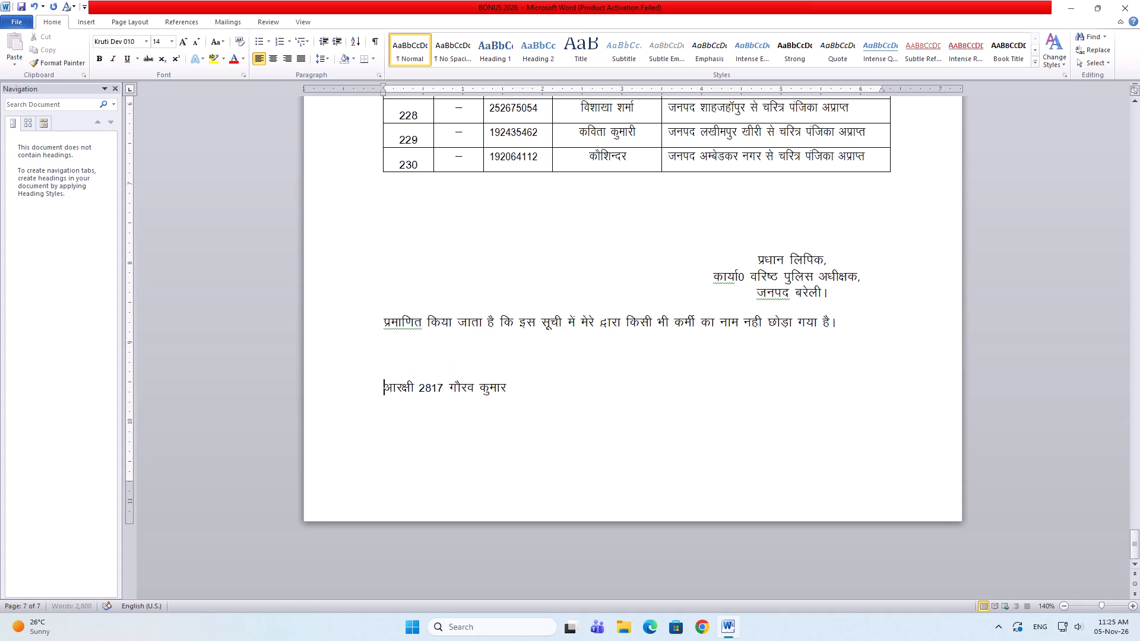
key("Tab")
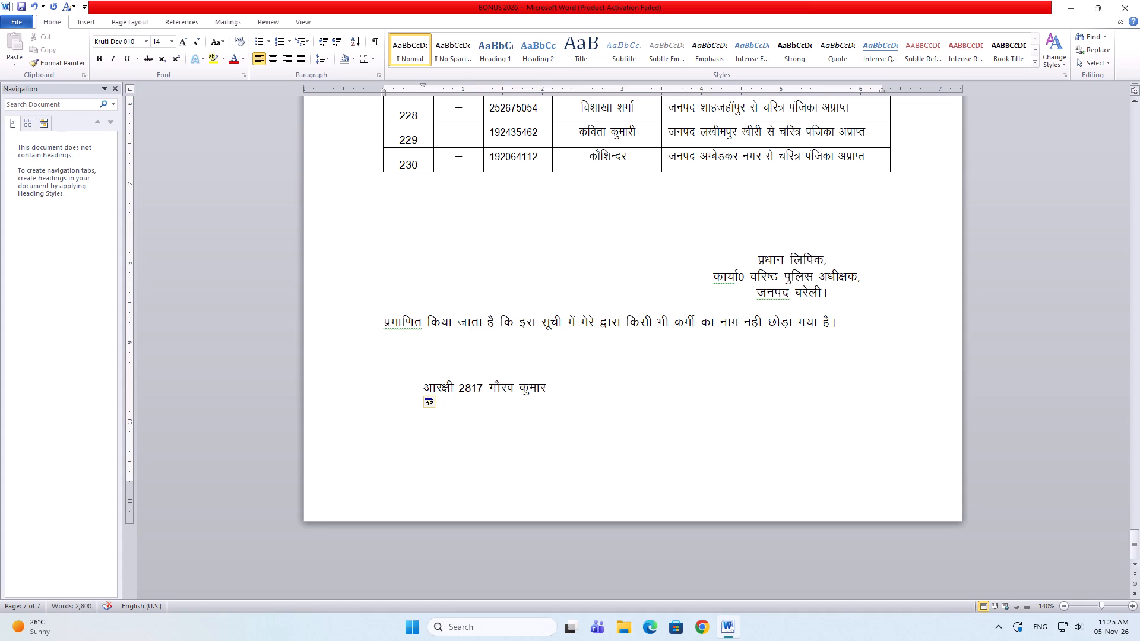
key("Tab")
key("Tab")
key("Tab")
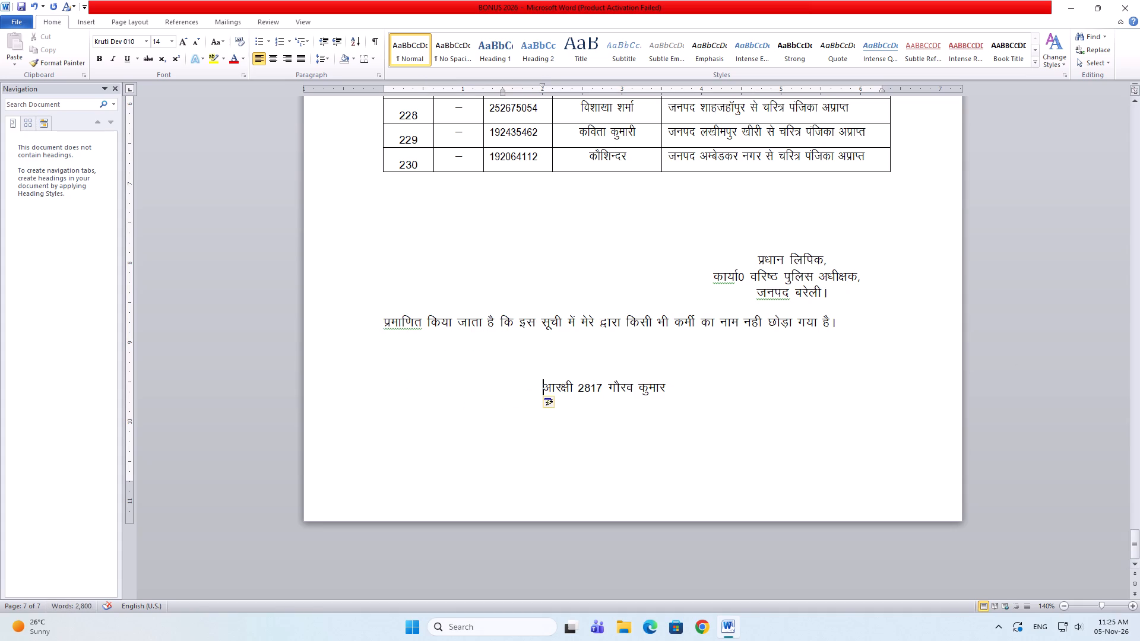
key("Return")
Print one copy of only the current page containing the certification on the Brother DCP-B7535DW printer.
left_click(562, 320)
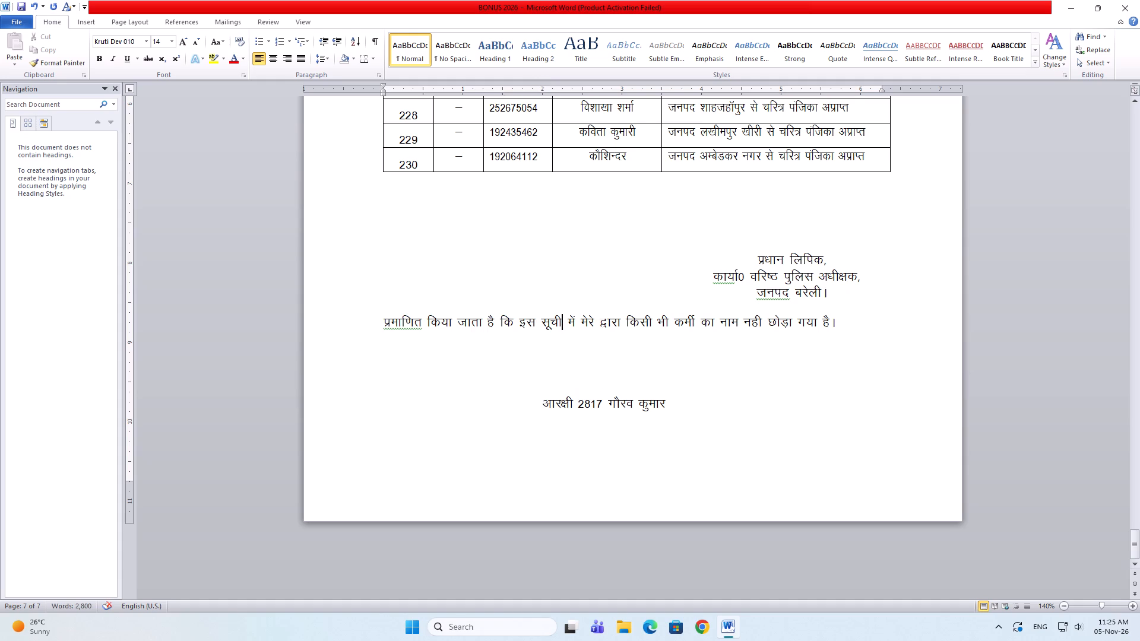
key("ctrl+p")
left_click(182, 186)
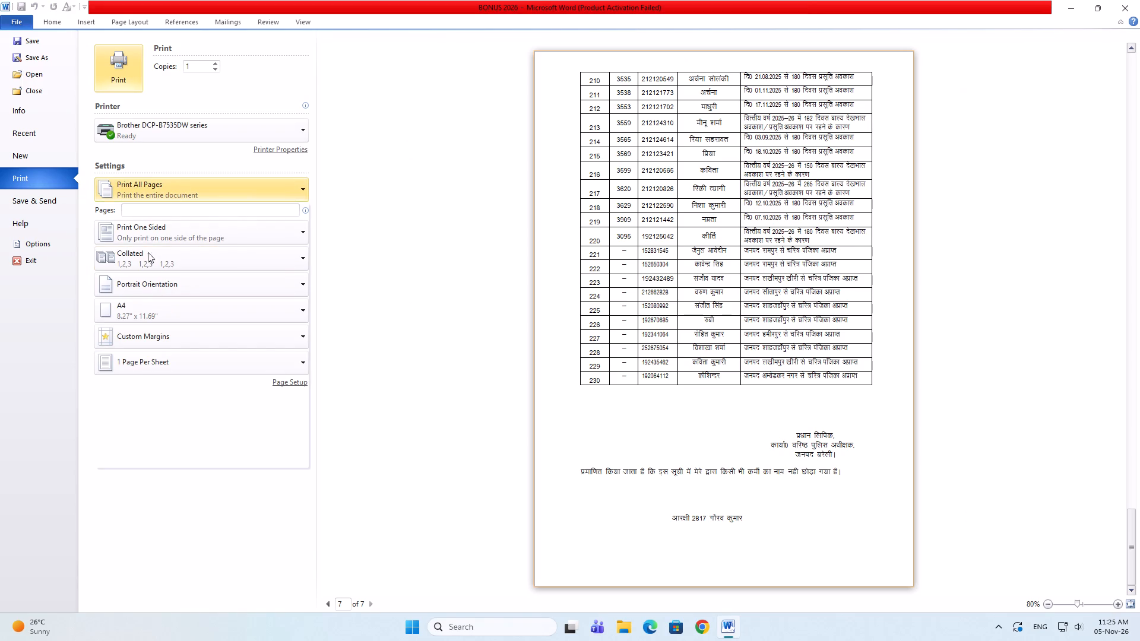
left_click(149, 279)
left_click(123, 86)
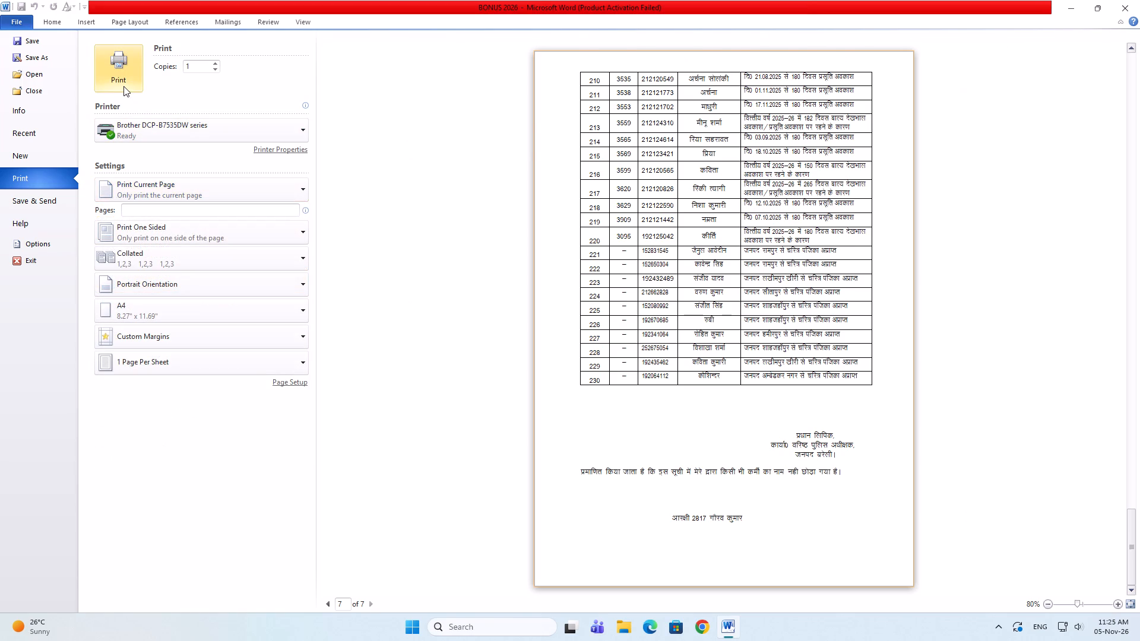
Save the BONUS 2026 document with the added signatory line.
key("ctrl+s")
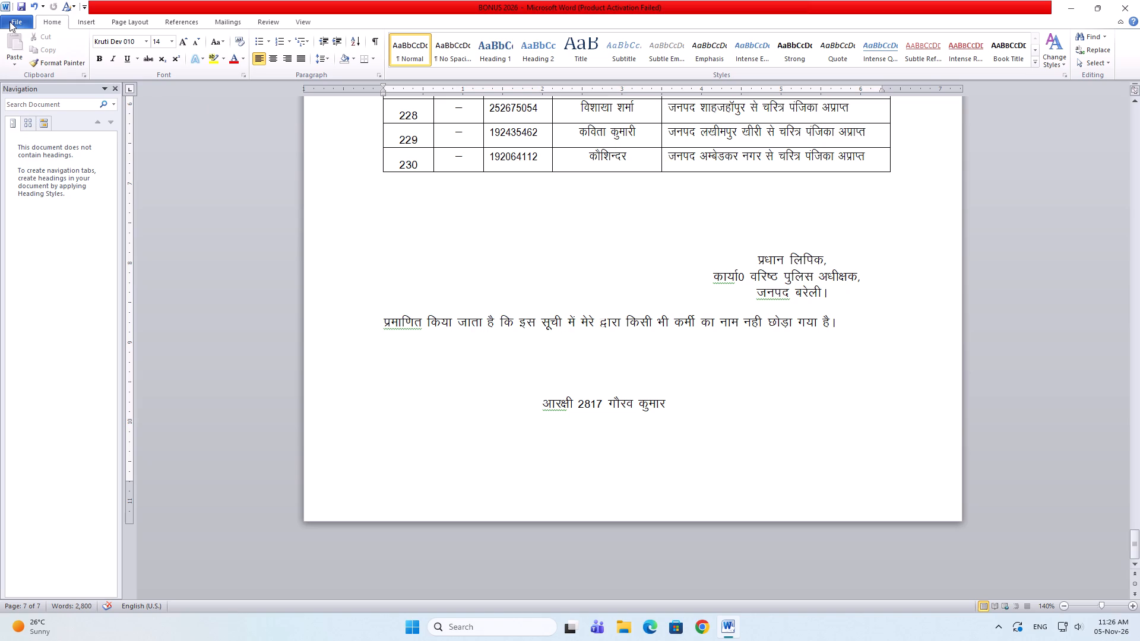
triple_click(23, 5)
left_click(23, 5)
triple_click(23, 5)
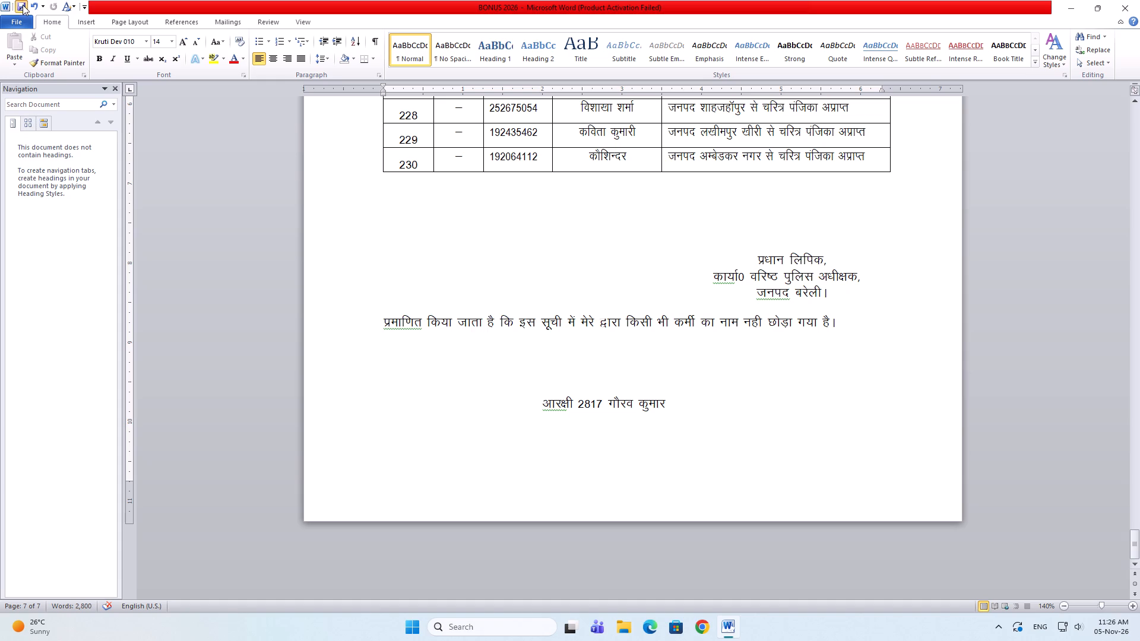
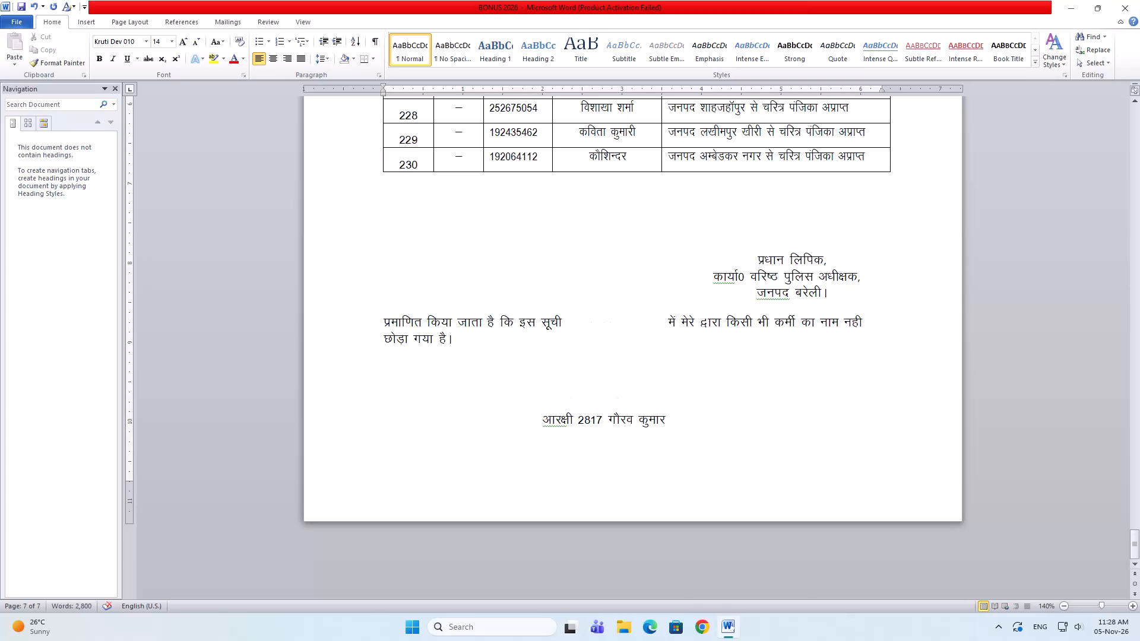
Undo the wide gap inserted after "सूची" in the certification line and place the cursor just before "इस" in that line.
key("ctrl+z")
key("ctrl+z")
key("ctrl+z")
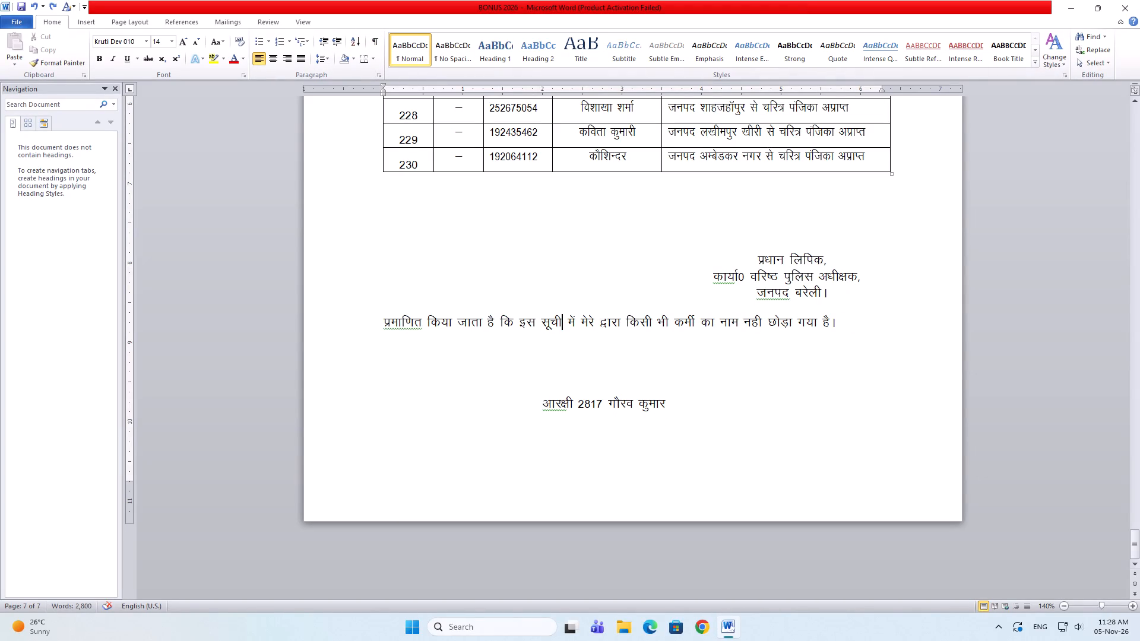
left_click(517, 322)
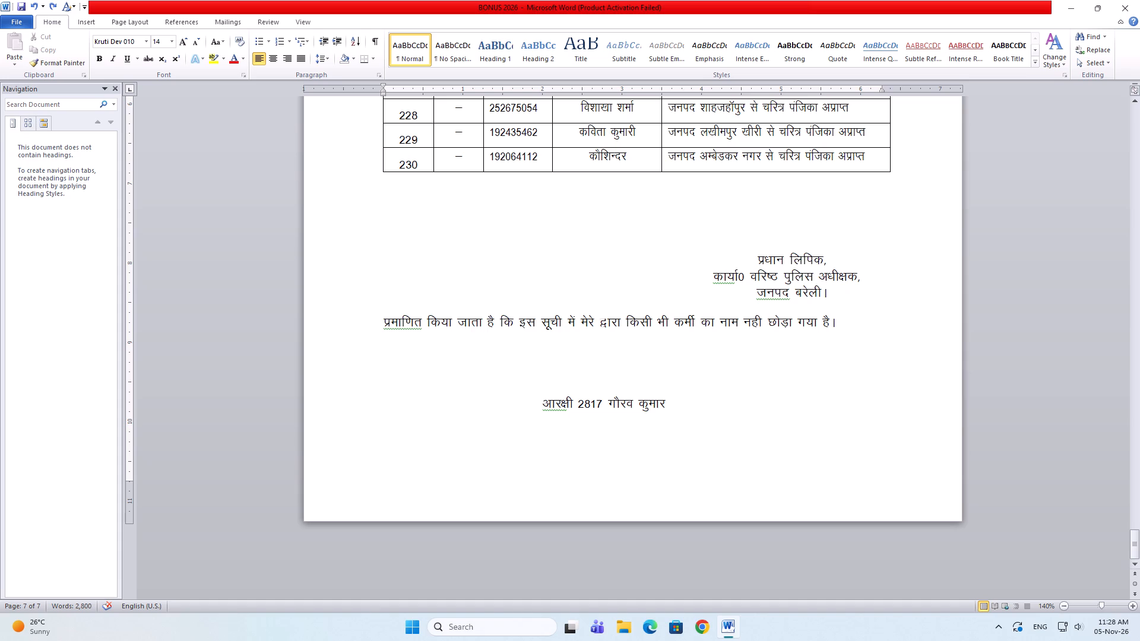
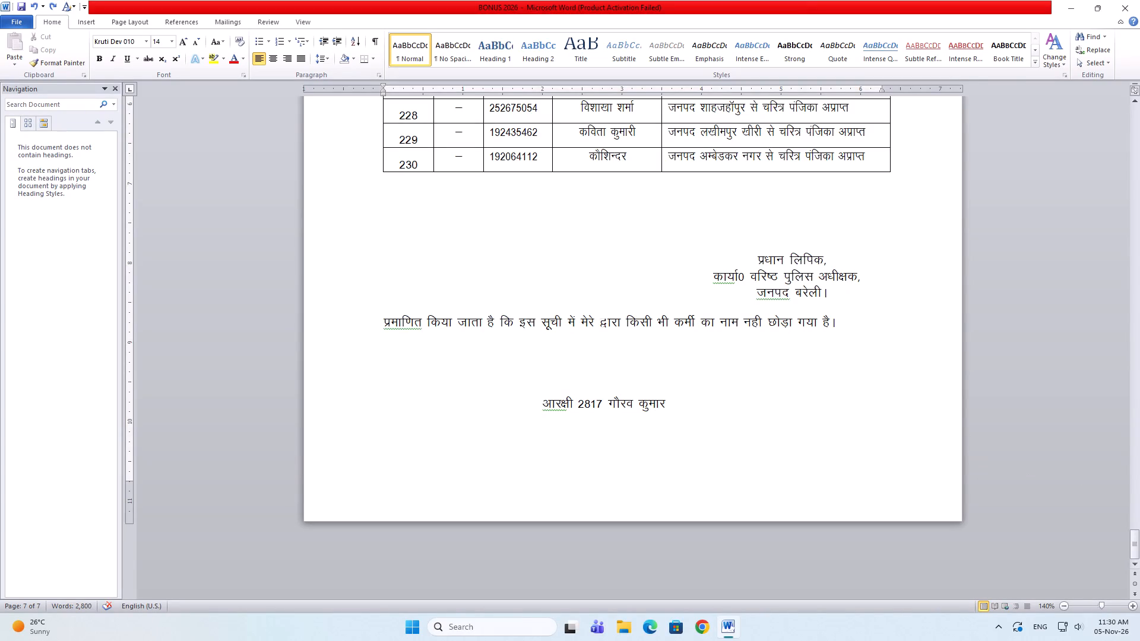
Switch to Google Chrome and place the cursor in the Google search box on the new tab page.
double_click(699, 624)
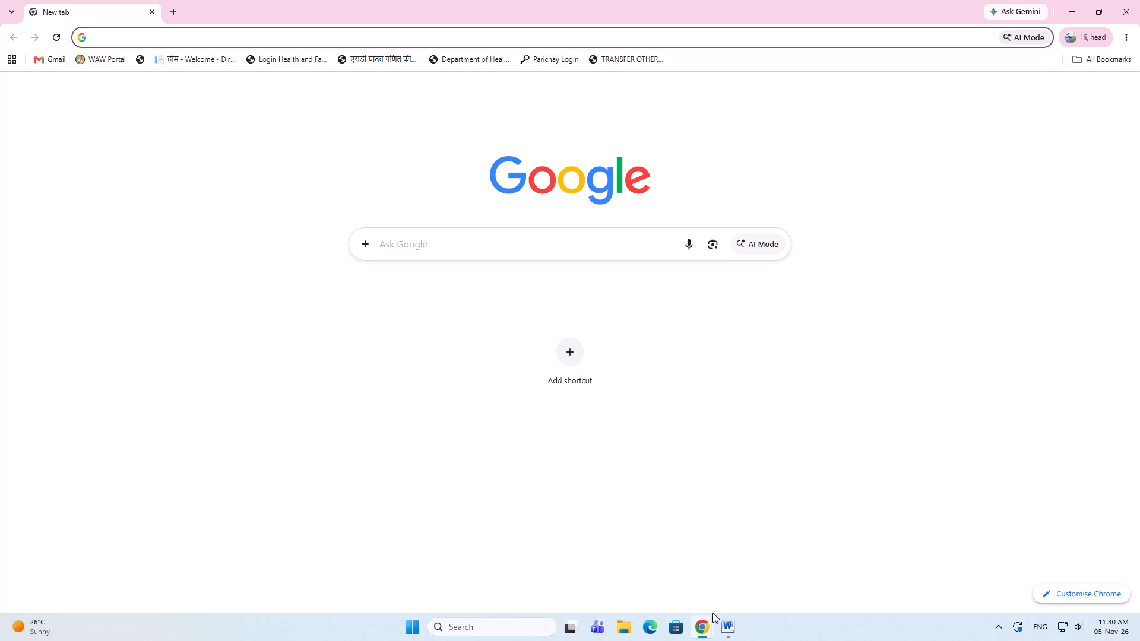
left_click(394, 253)
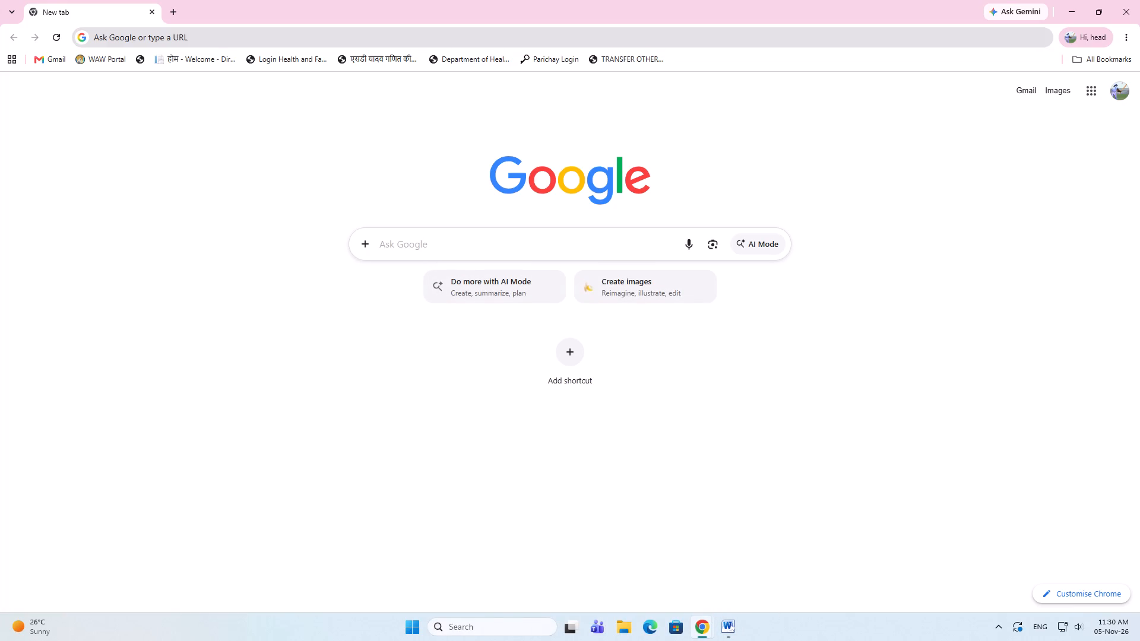
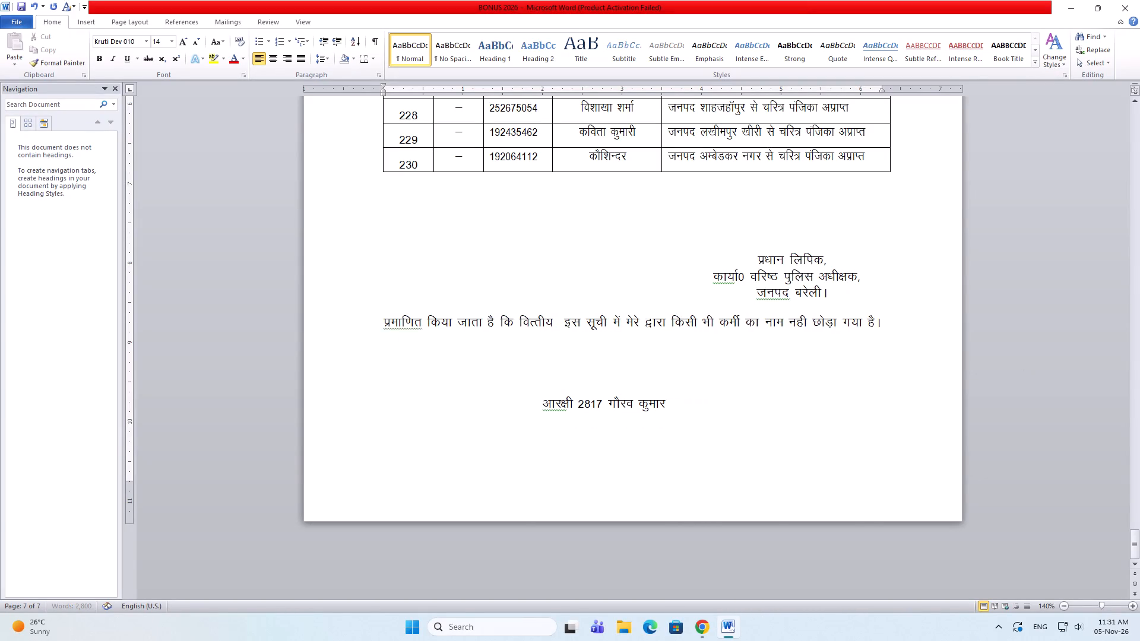
Insert "वर्ष 2025–26" after "वित्तीय" and before "इस सूची" in the certification line below the table.
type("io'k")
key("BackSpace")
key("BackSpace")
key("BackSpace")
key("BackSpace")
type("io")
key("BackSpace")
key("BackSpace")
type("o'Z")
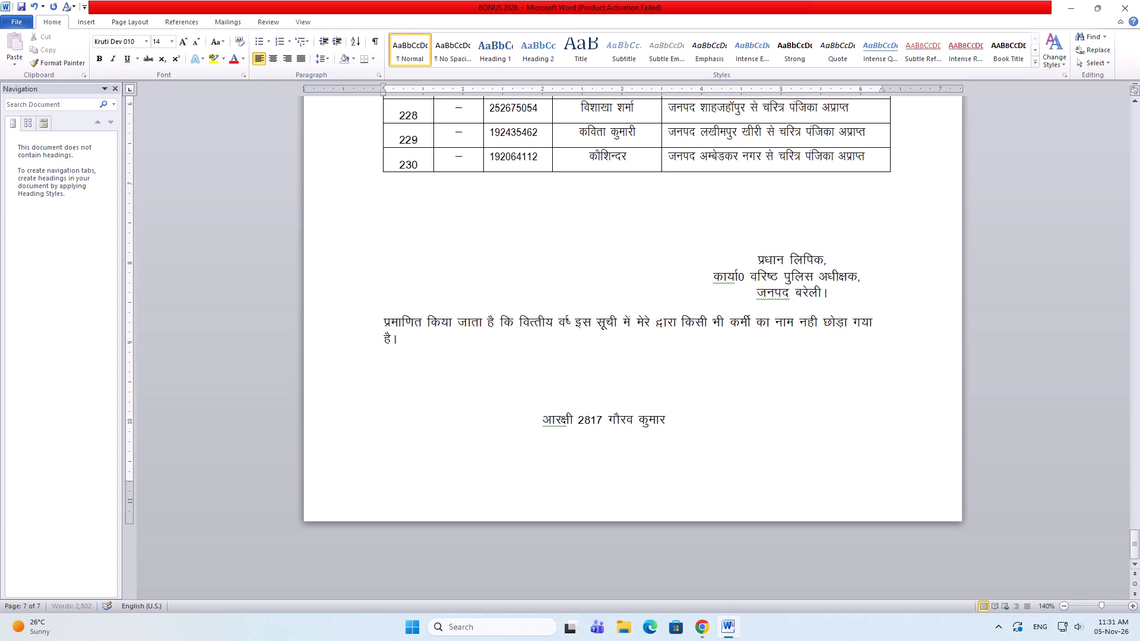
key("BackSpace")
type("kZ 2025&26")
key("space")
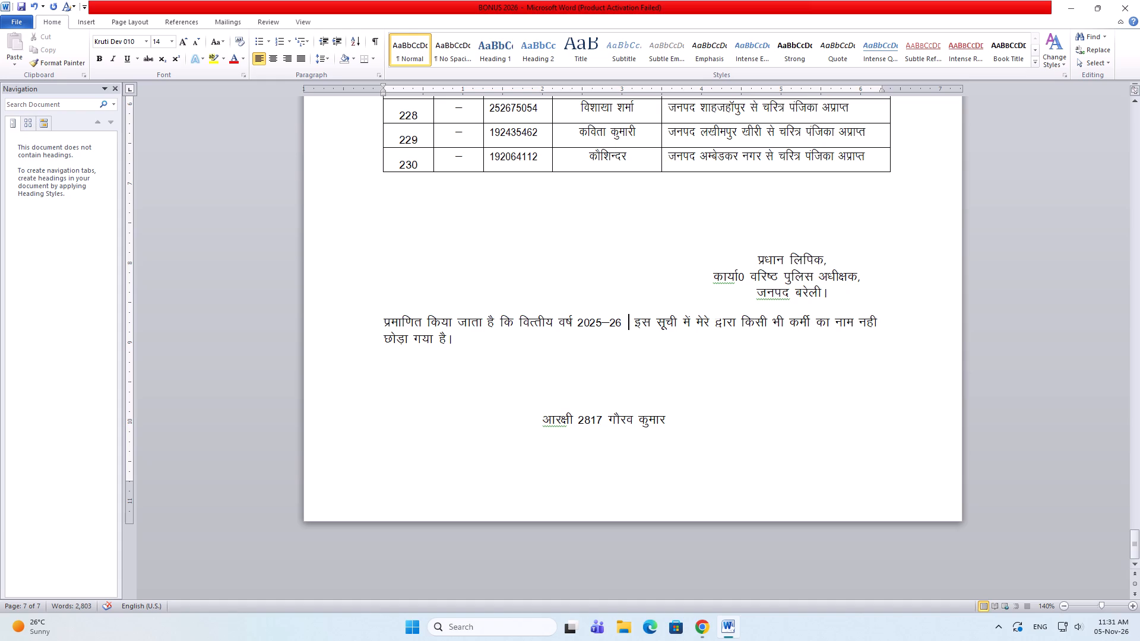
Insert "के बोनस अदेय हेतु कर्मियों की सूची अभिलेखों के आधार पर तैयार की गयी है।" before "इस" in the certification line.
type("ds cksul vns; gsrq")
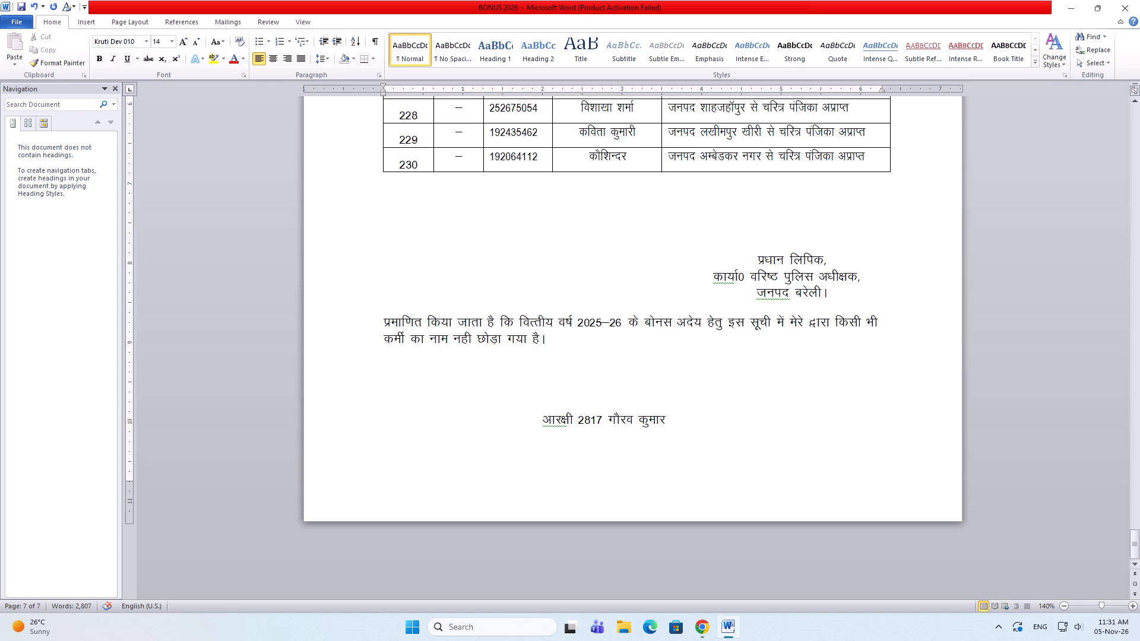
key("space")
type("dfeZ;ksa dh lwph")
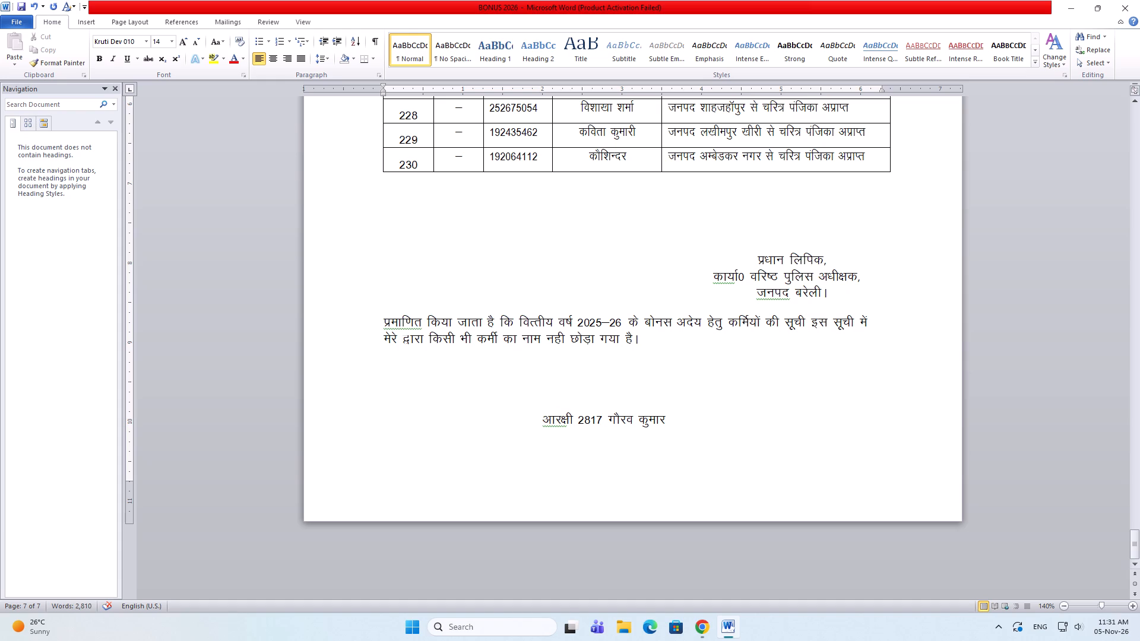
key("space")
type("vfh")
key("BackSpace")
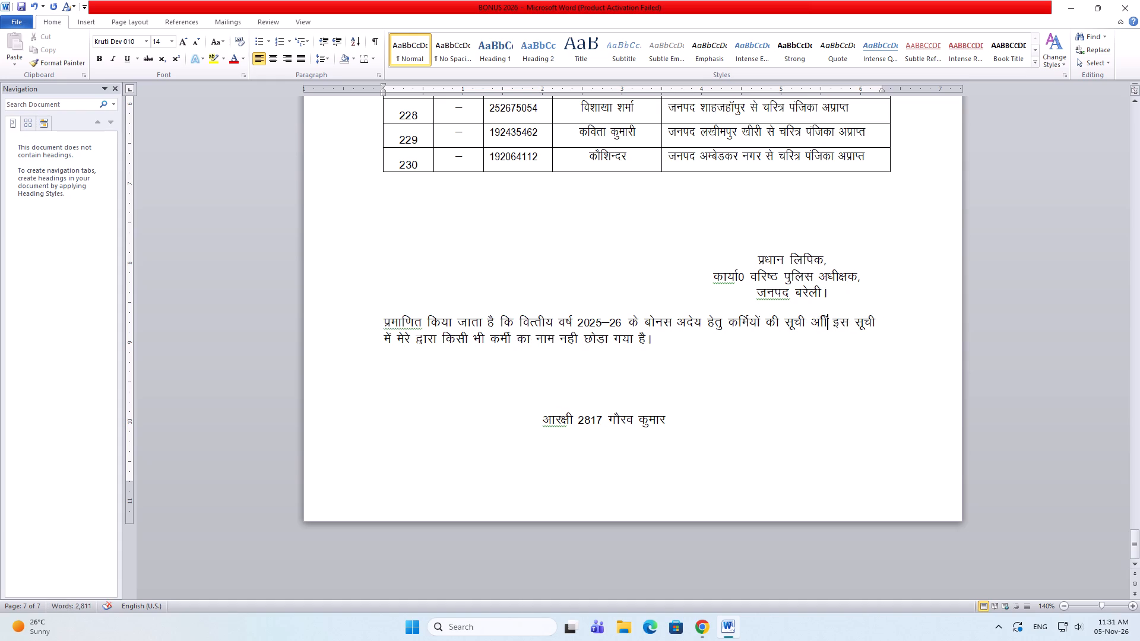
type("Hkys[kksa")
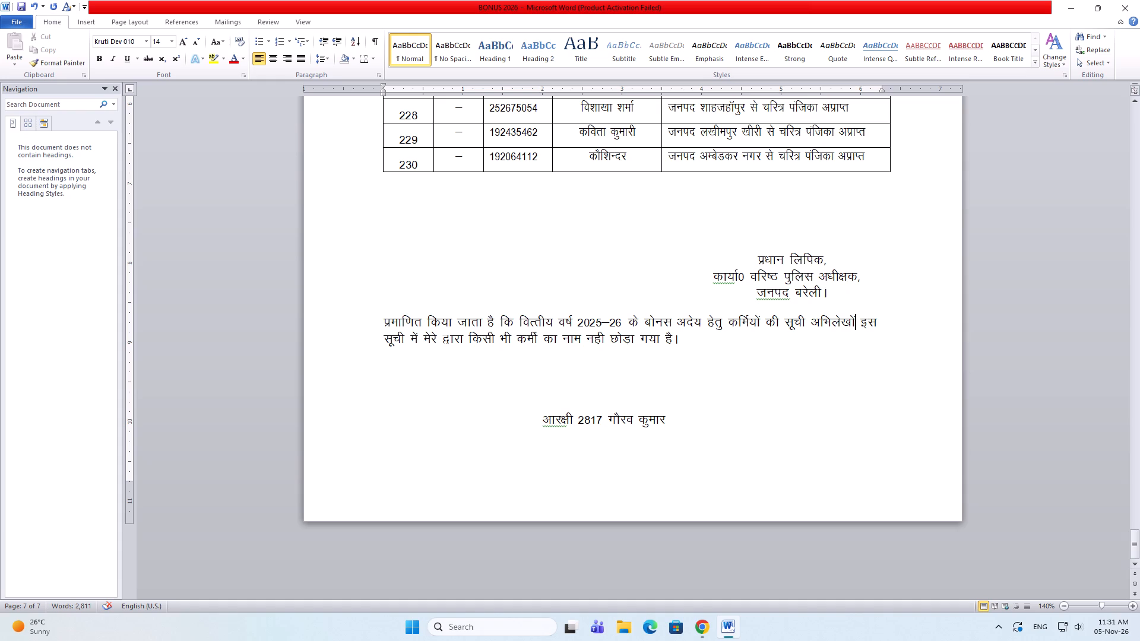
key("space")
type("ds vk/kkj ij rS;kj dh ;xh")
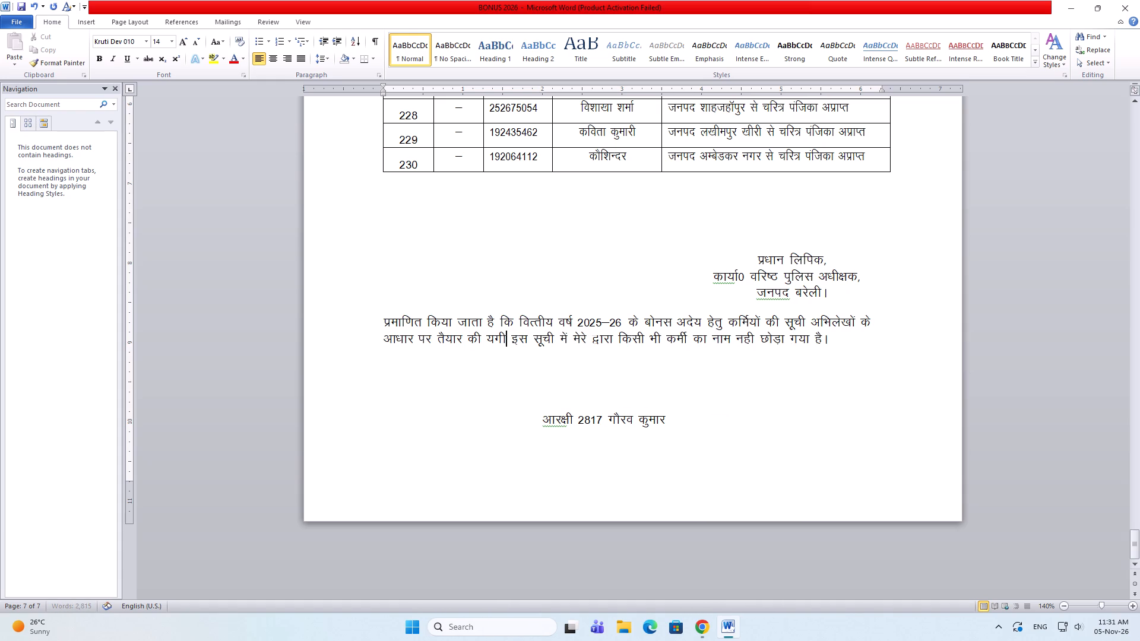
key("BackSpace")
key("BackSpace")
key("BackSpace")
type("x;hg")
key("BackSpace")
key("space")
type("gSA")
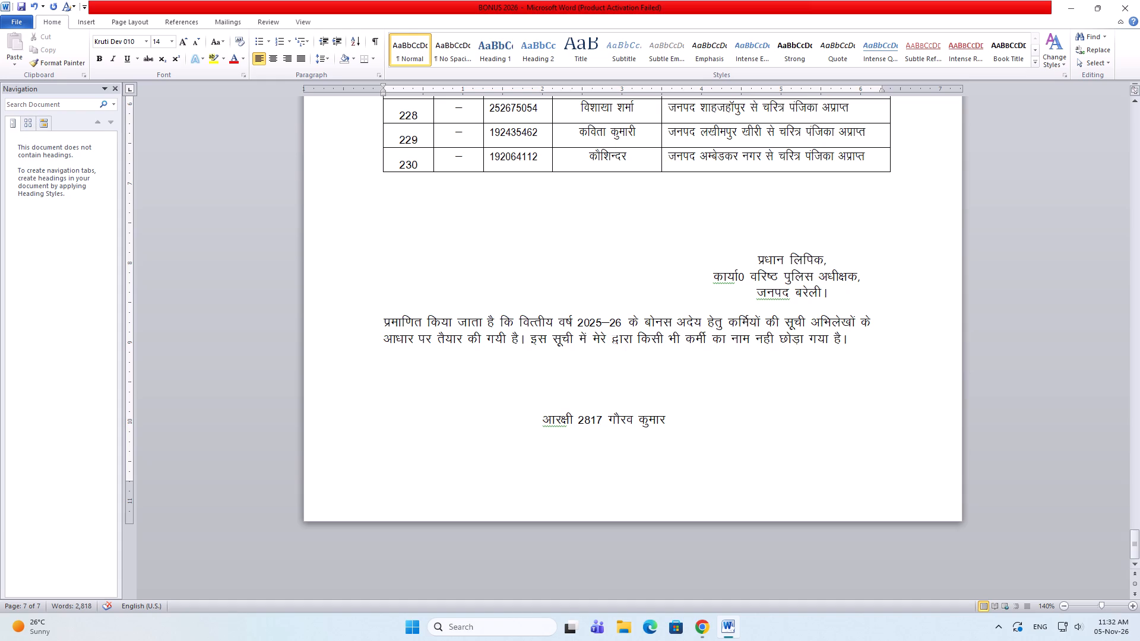
Replace the full stop after "तैयार की गयी है" with a comma and continue with "तथा कोई भी अपात्र कर्मी".
key("space")
type("r")
key("BackSpace")
key("BackSpace")
key("BackSpace")
key("BackSpace")
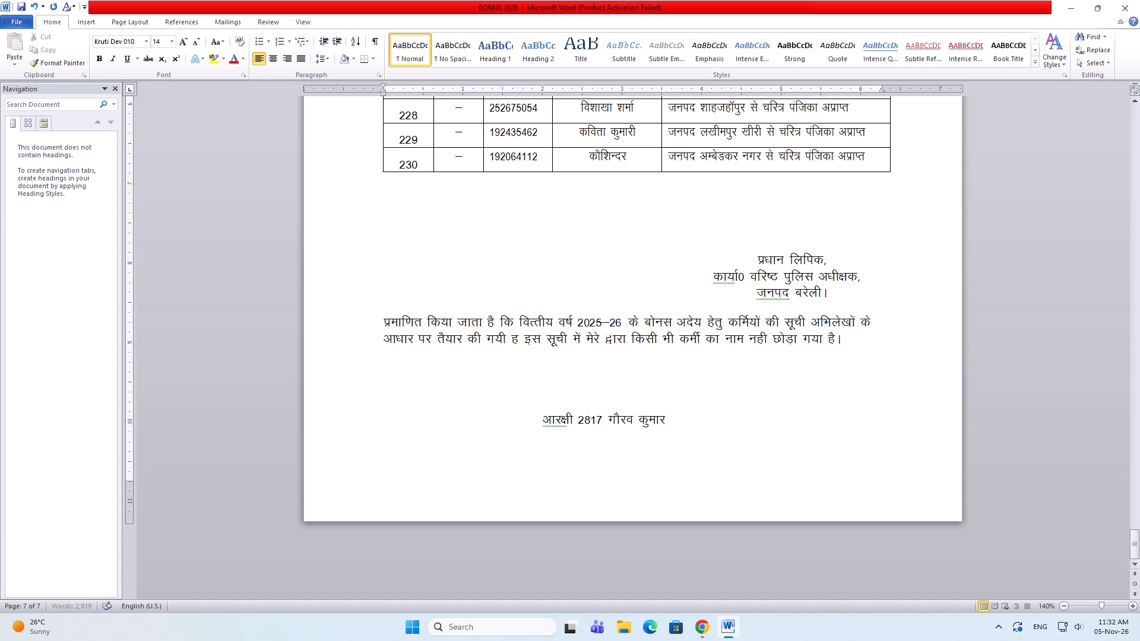
key("shift+s")
type("] Rkk")
key("BackSpace")
type("Fkk dkg")
key("BackSpace")
type("sbZ Hkh vik]")
key("BackSpace")
key("backslash")
key("BackSpace")
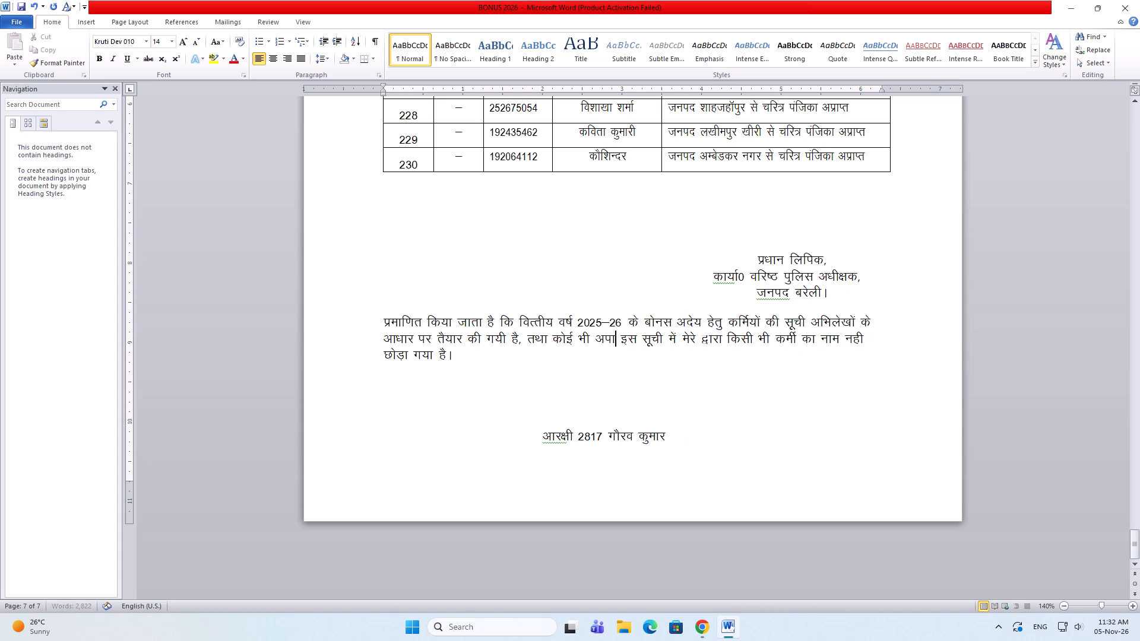
type("= dehZ")
key("space")
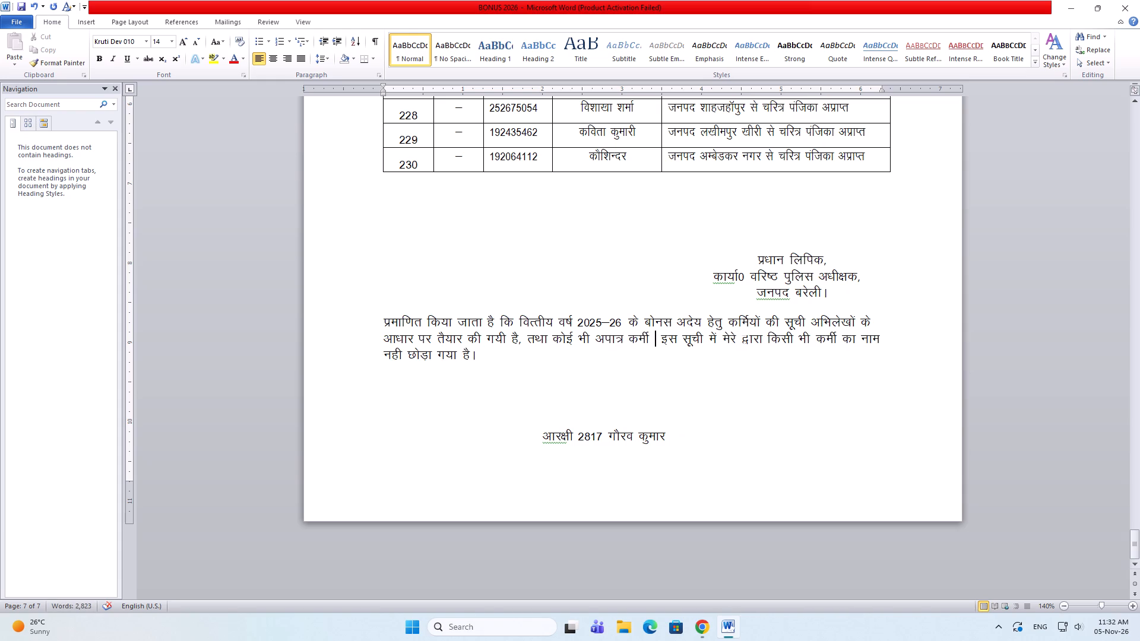
Replace the word "इस" before "सूची में" in the certification line with "उक्त".
type("mDr")
key("Delete")
key("Delete")
key("Delete")
key("Delete")
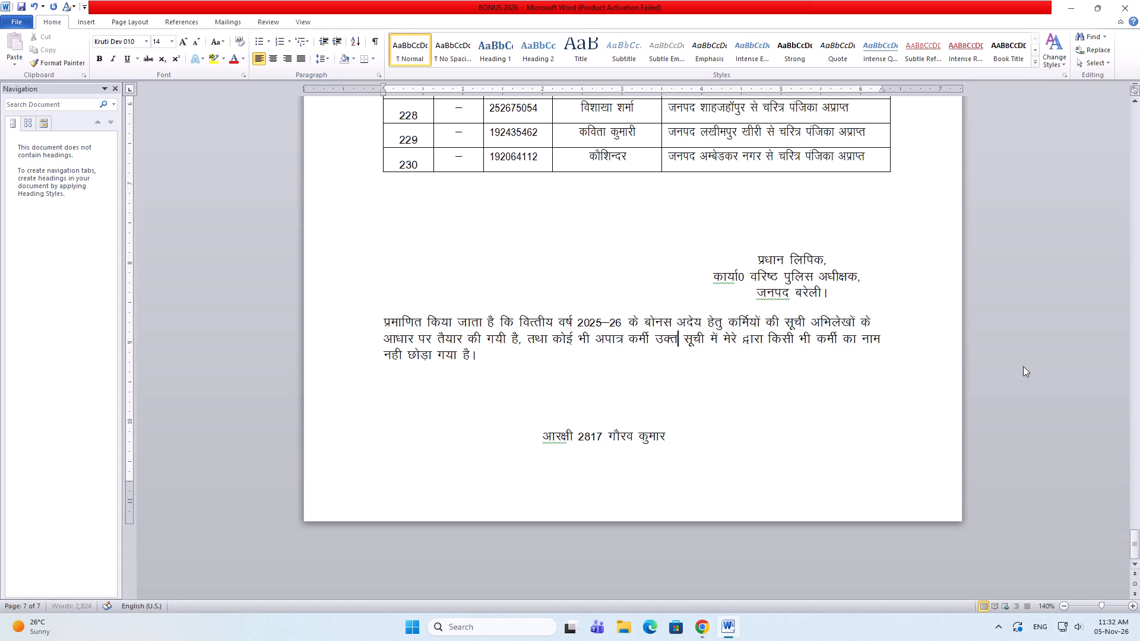
key("space")
Replace everything after "उक्त सूची में" in the certification line with "सम्मिलित होने से नही छूटा है।".
left_click_drag(723, 333, 720, 358)
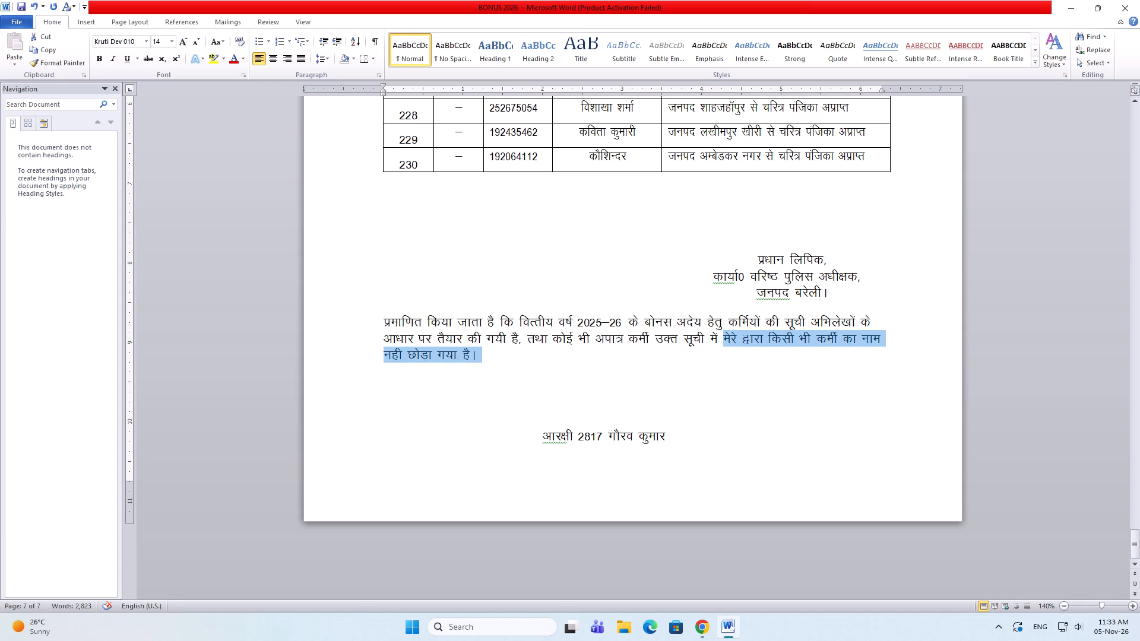
type("lfE")
type("efyr gksus ls ugh BN")
key("BackSpace")
key("BackSpace")
type("Mw")
key("BackSpace")
key("BackSpace")
type("BN")
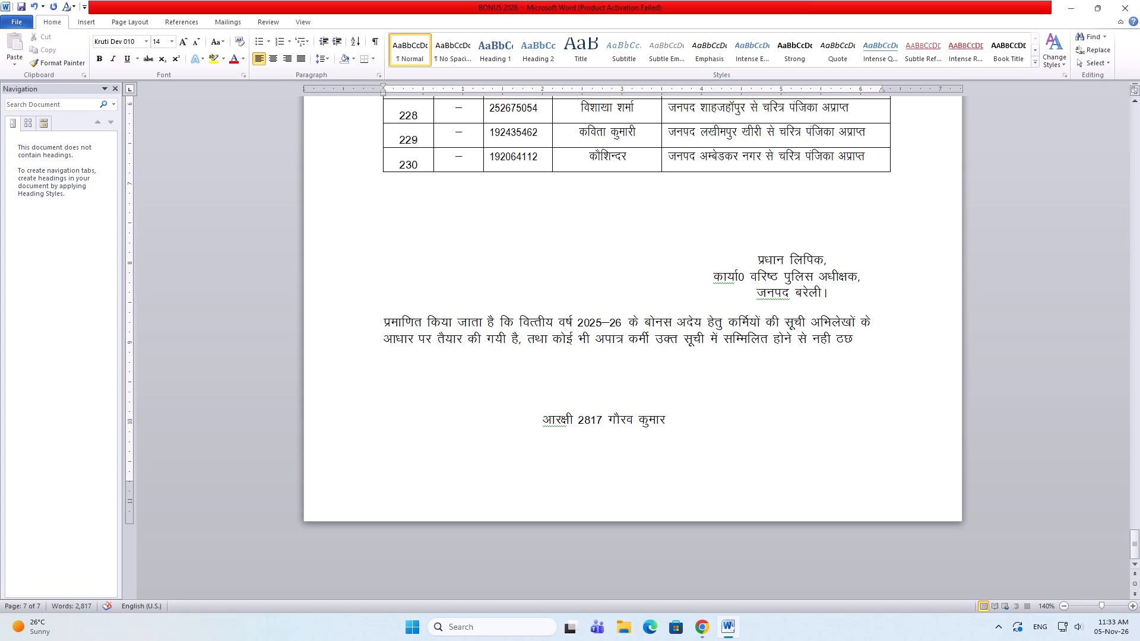
key("Left")
key("BackSpace")
key("Right")
key("w")
type("Vkg")
key("BackSpace")
key("space")
type("gSA")
Select the signatory's rank, number and name line below the certification text.
left_click_drag(537, 419, 662, 411)
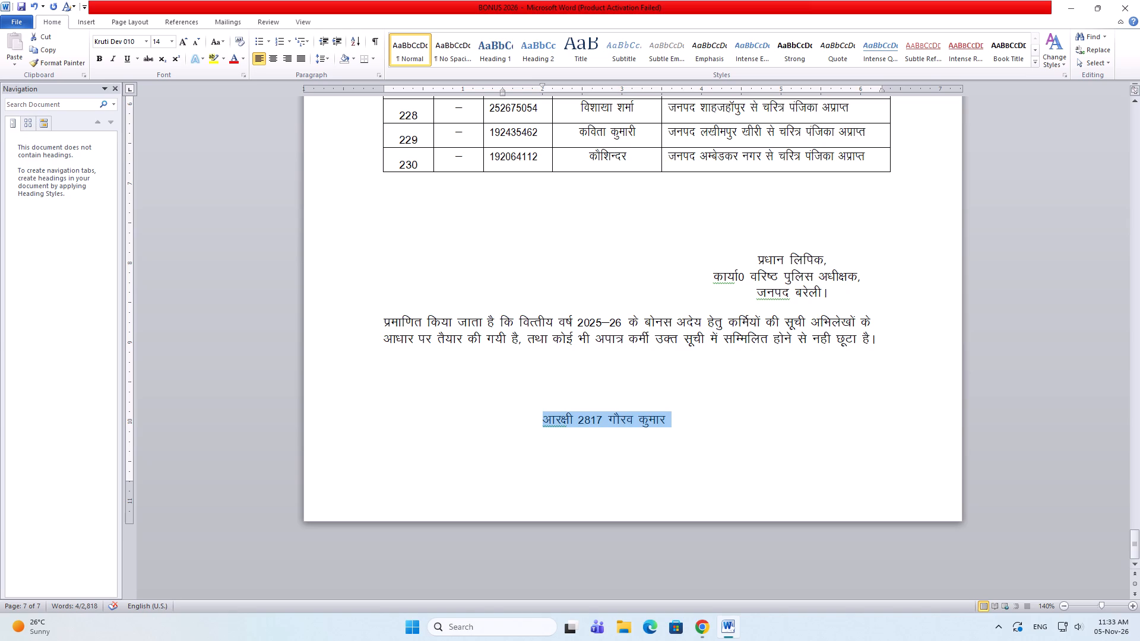
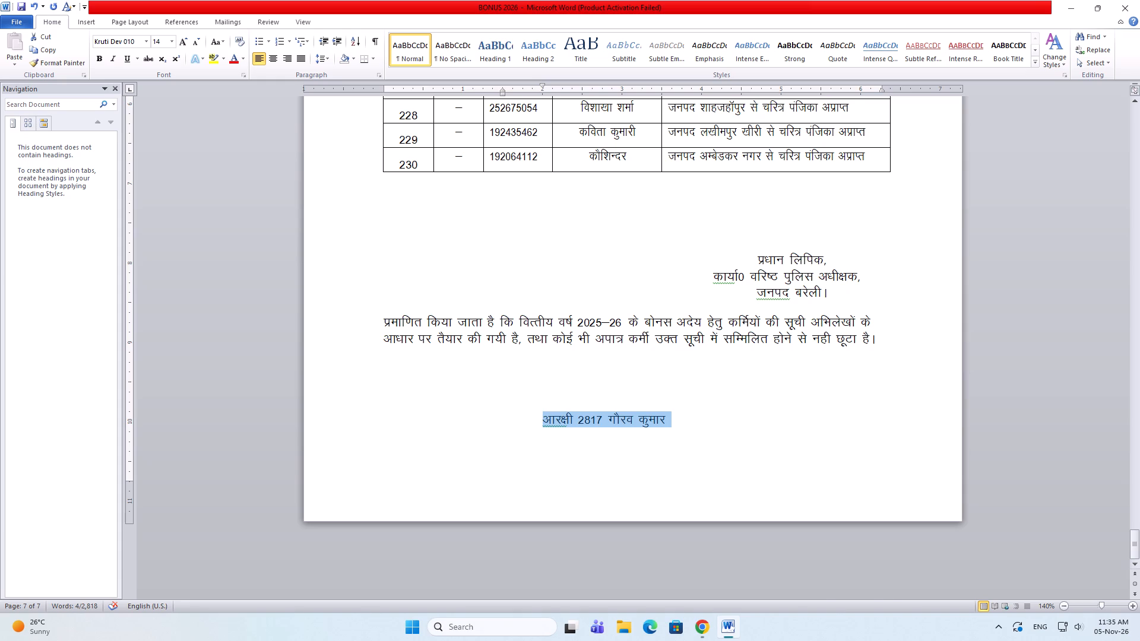
Save the BONUS 2026 document and close it.
key("ctrl+s")
left_click(1077, 0)
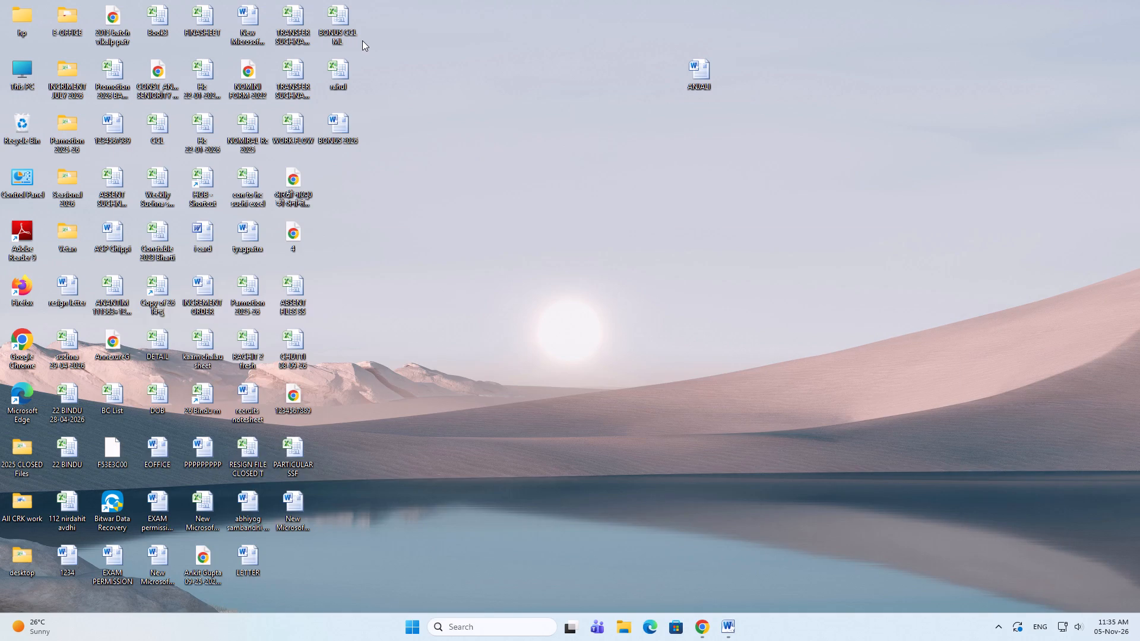
double_click(341, 129)
left_click(1139, 0)
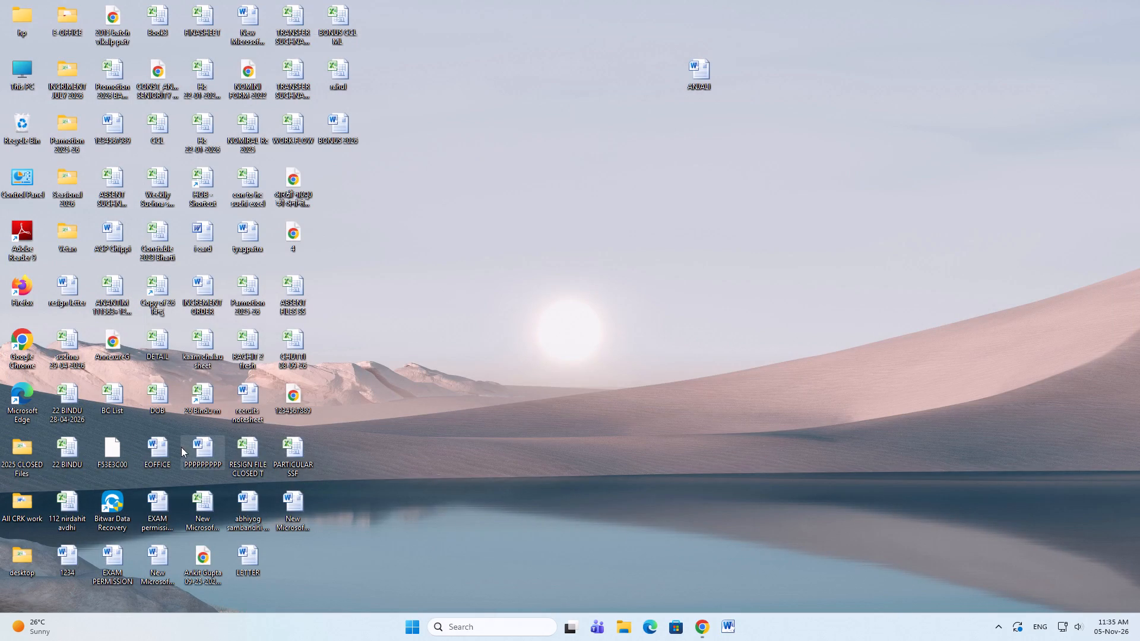
Open the PPPPPPPPP document from the desktop and review its table of personnel numbers, names and leave remarks.
double_click(192, 449)
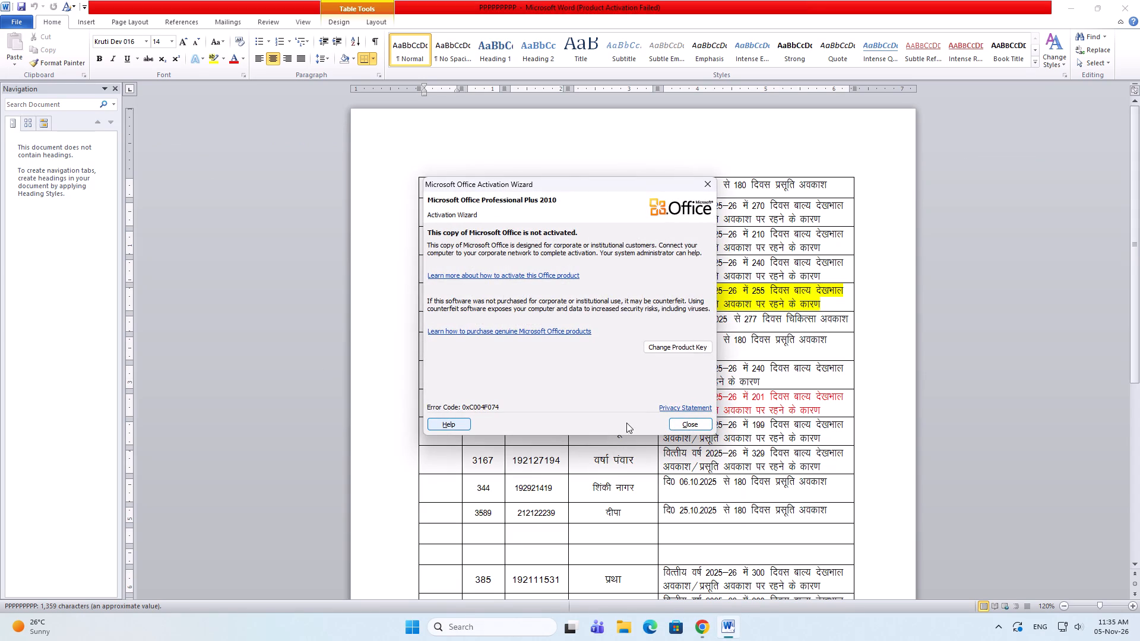
left_click(671, 423)
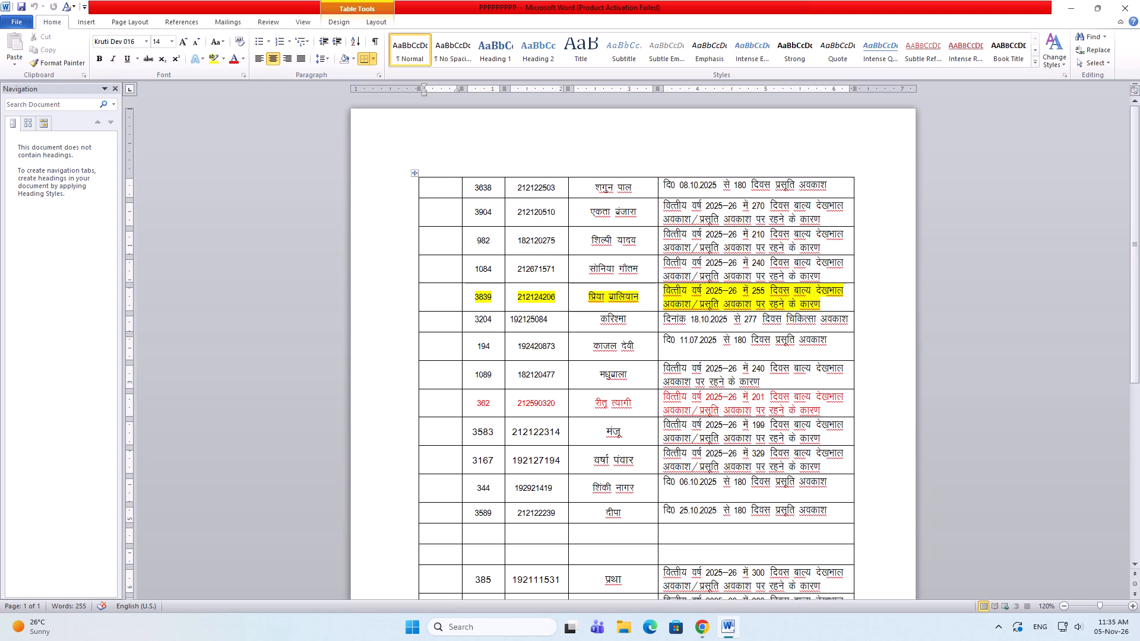
scroll(621, 506, "down", 4)
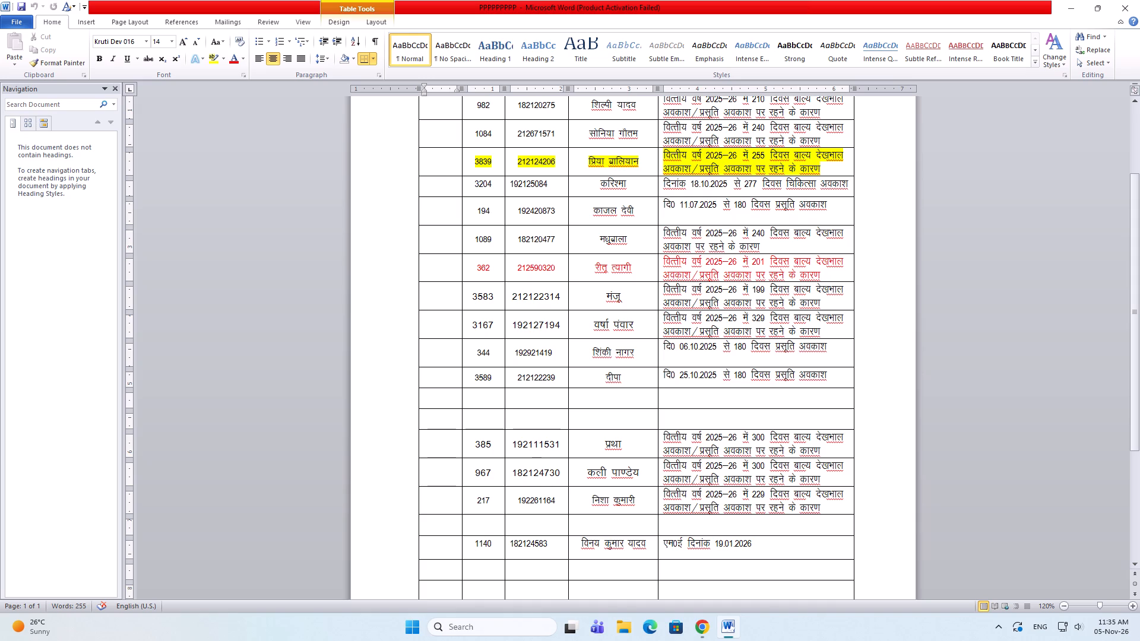
scroll(615, 236, "up", 1)
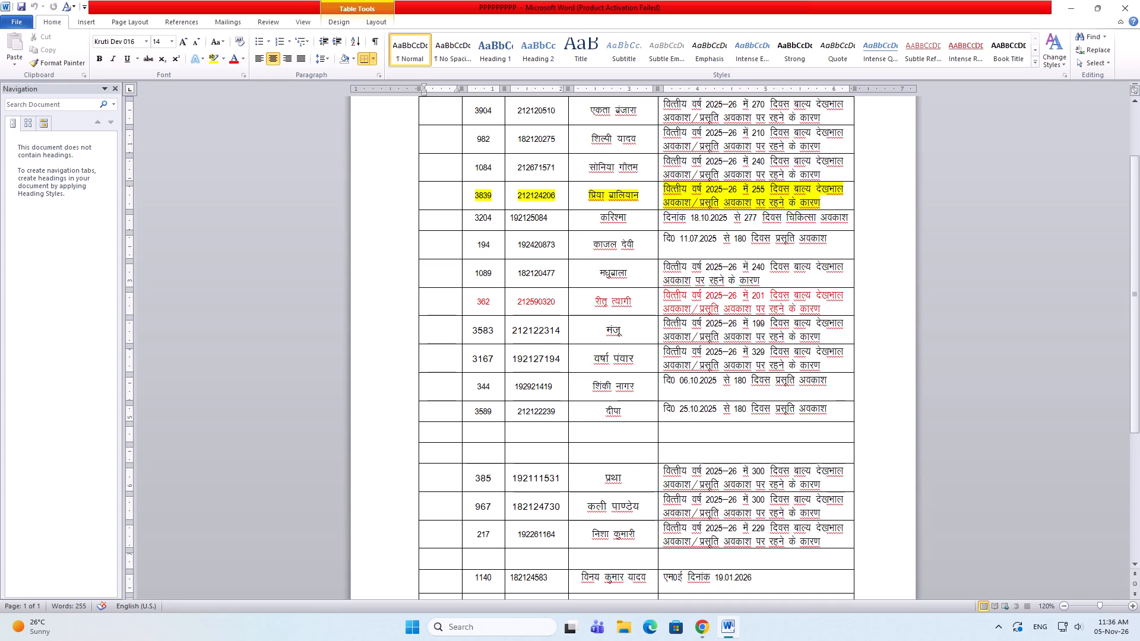
scroll(613, 236, "up", 2)
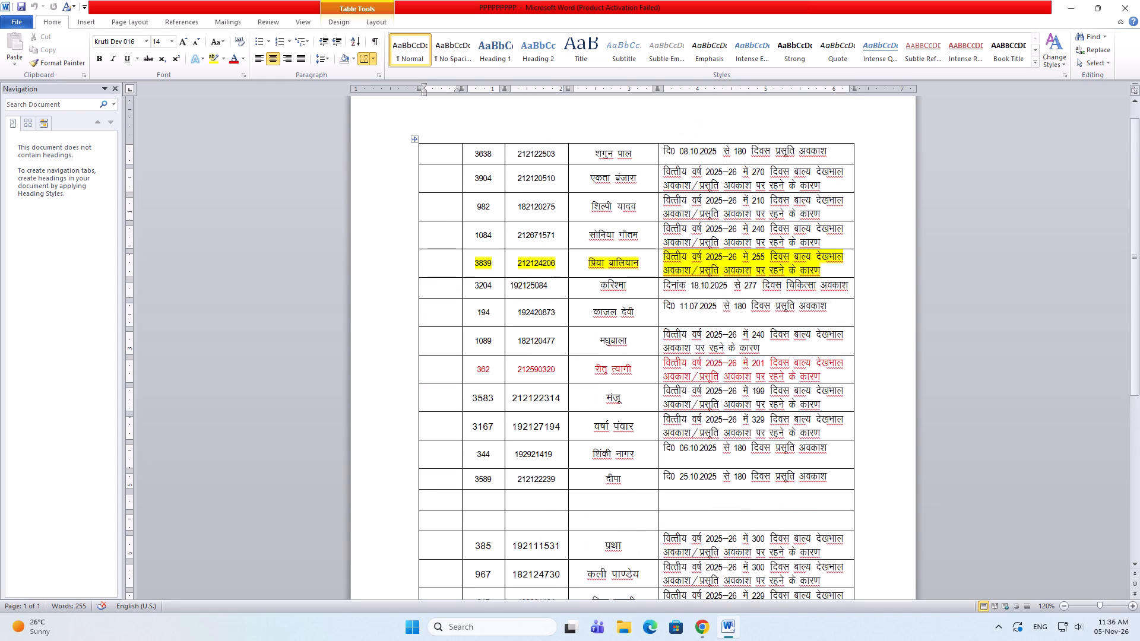